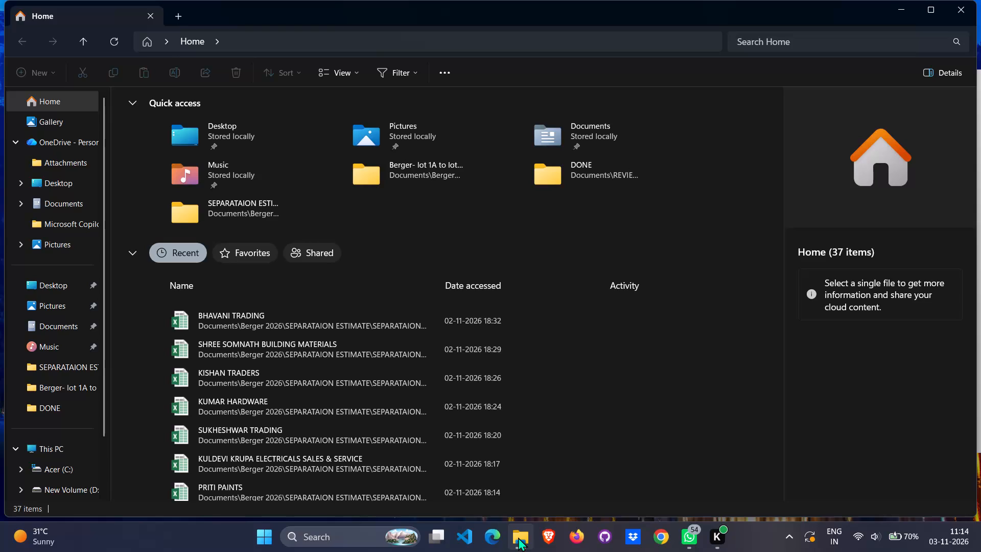
Create a new folder named FINAL PO LOTS in the OneDrive Documents folder.
left_click(75, 207)
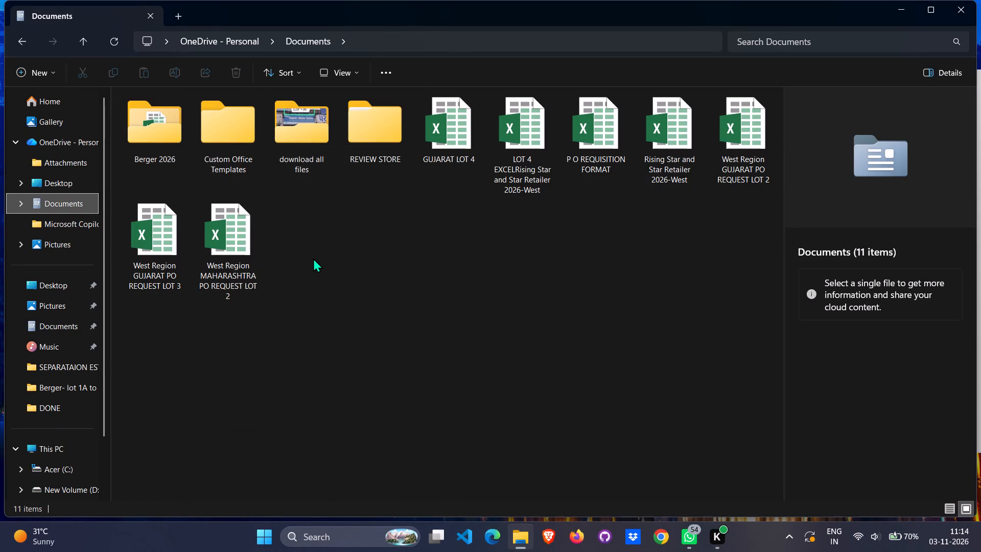
right_click(377, 265)
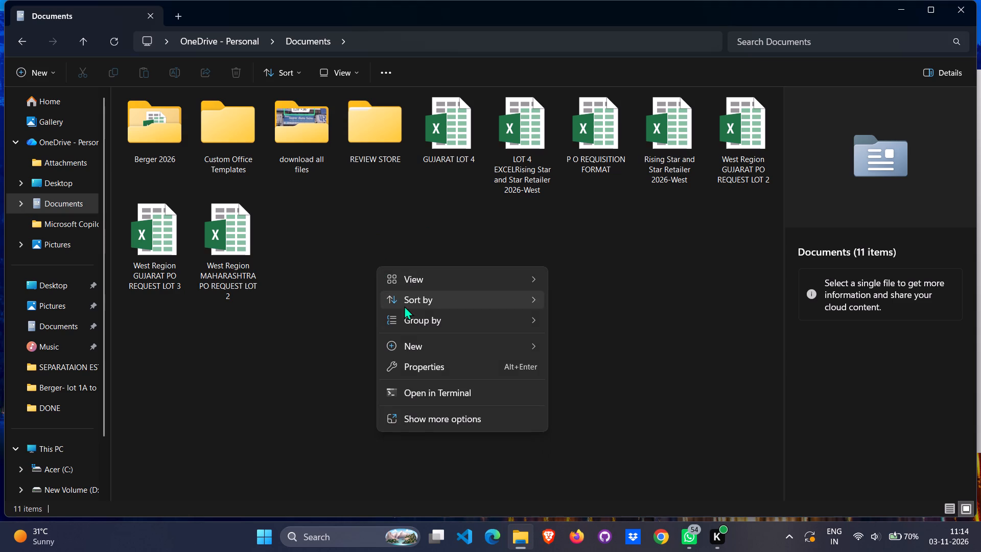
left_click(579, 344)
type("done lot")
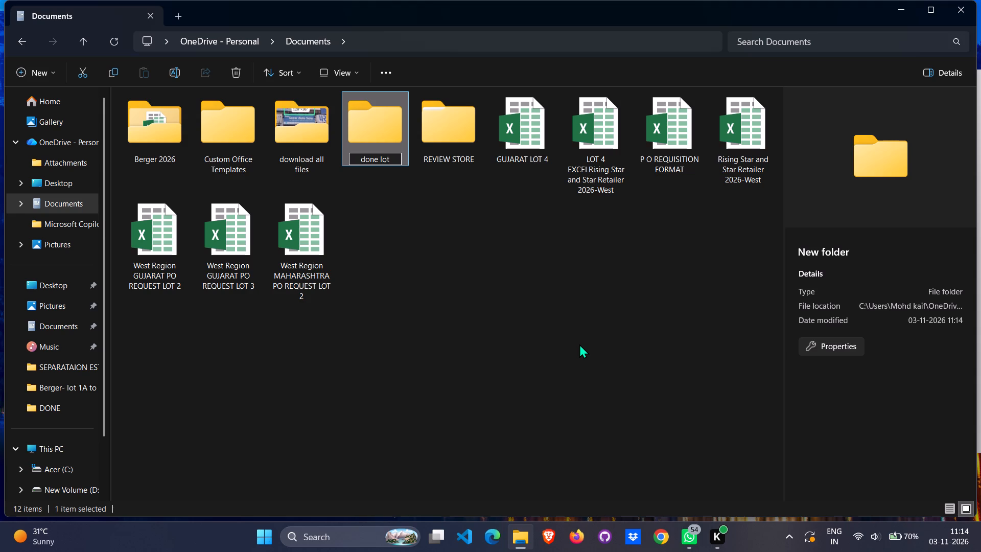
key("BackSpace")
key("BackSpace")
key("BackSpace")
type("PO")
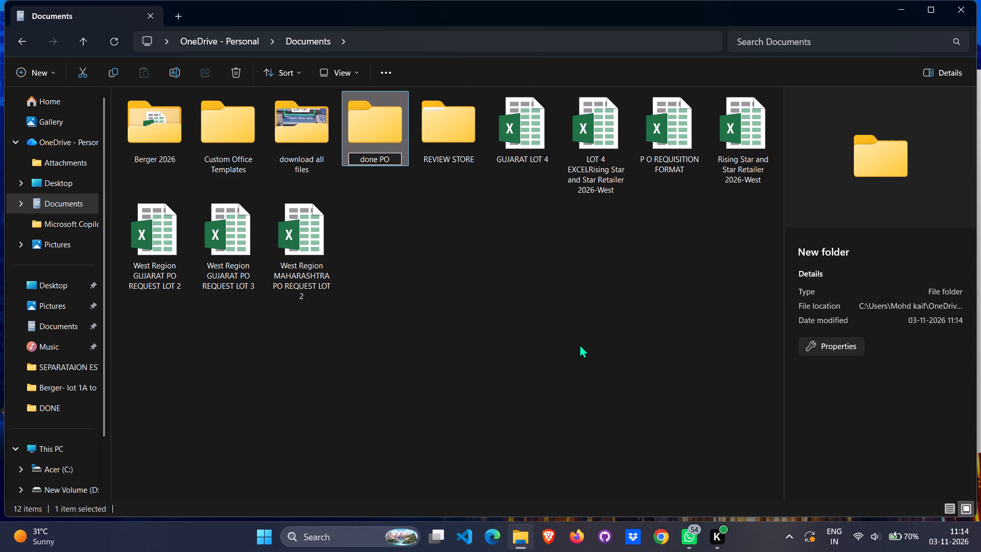
key("BackSpace")
key("BackSpace")
key("BackSpace")
key("BackSpace")
key("BackSpace")
key("BackSpace")
key("BackSpace")
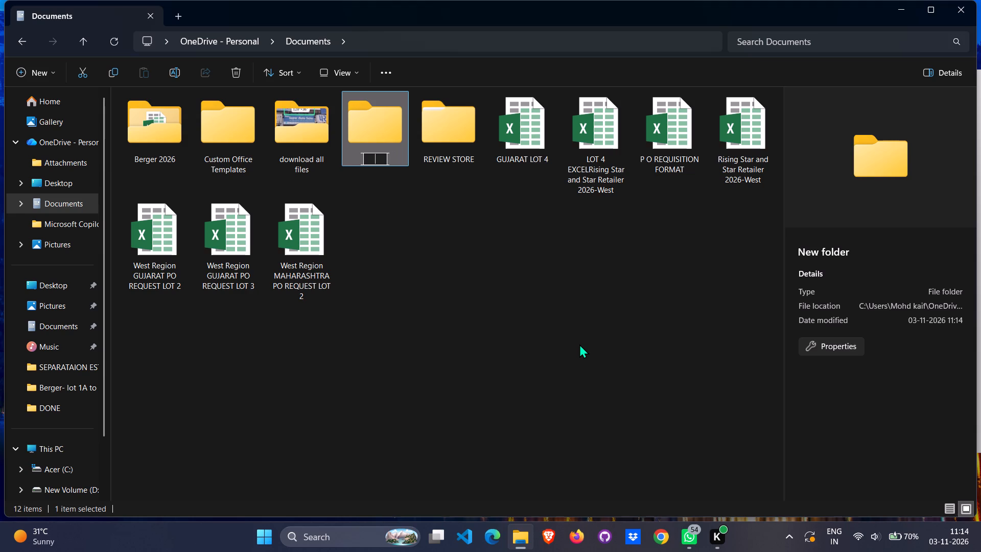
type("FINAL")
key("space")
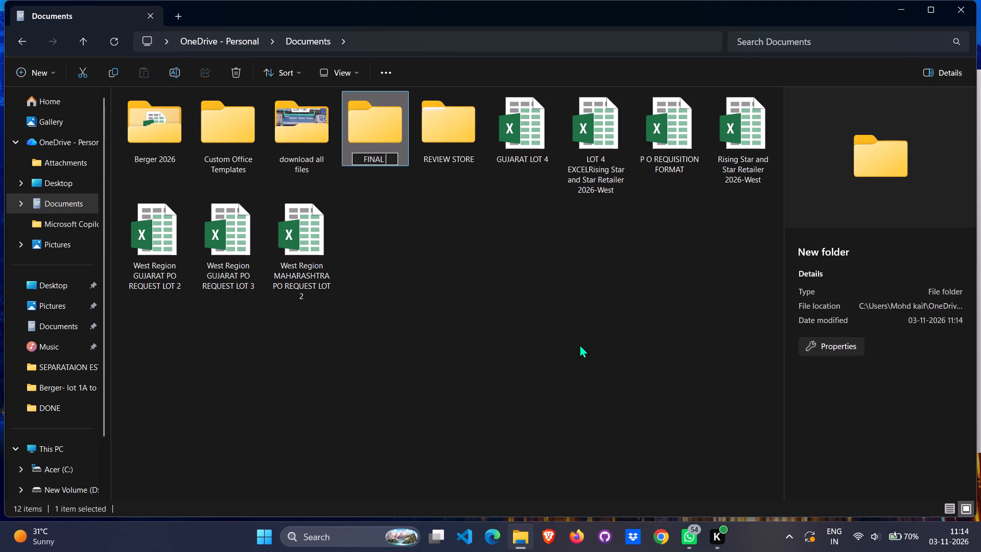
type("PO")
key("space")
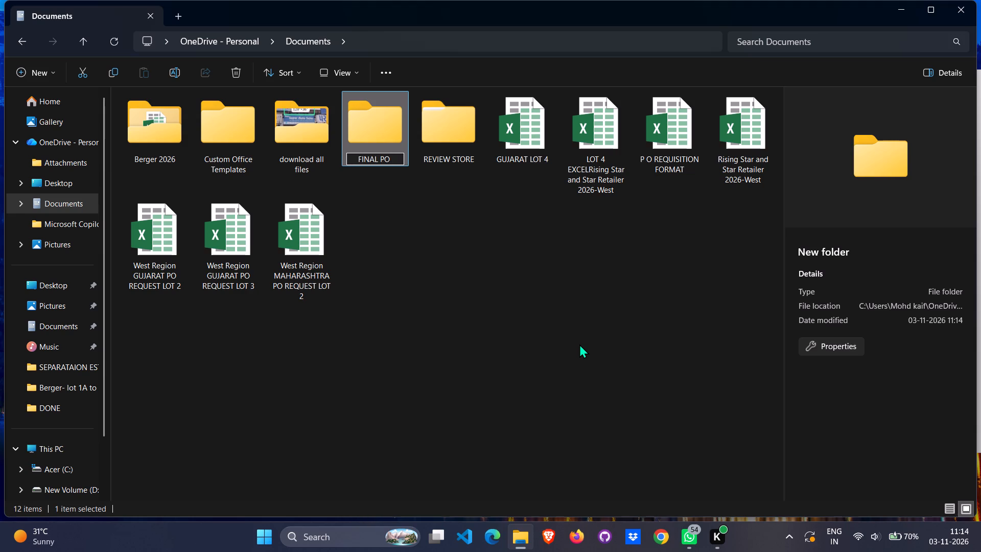
type("LOT")
type("SD")
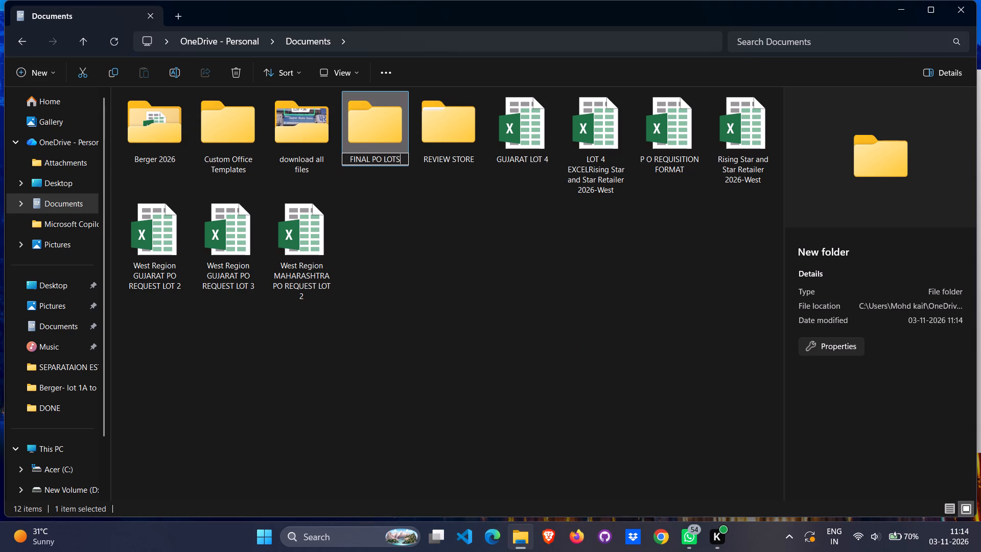
key("BackSpace")
key("Return")
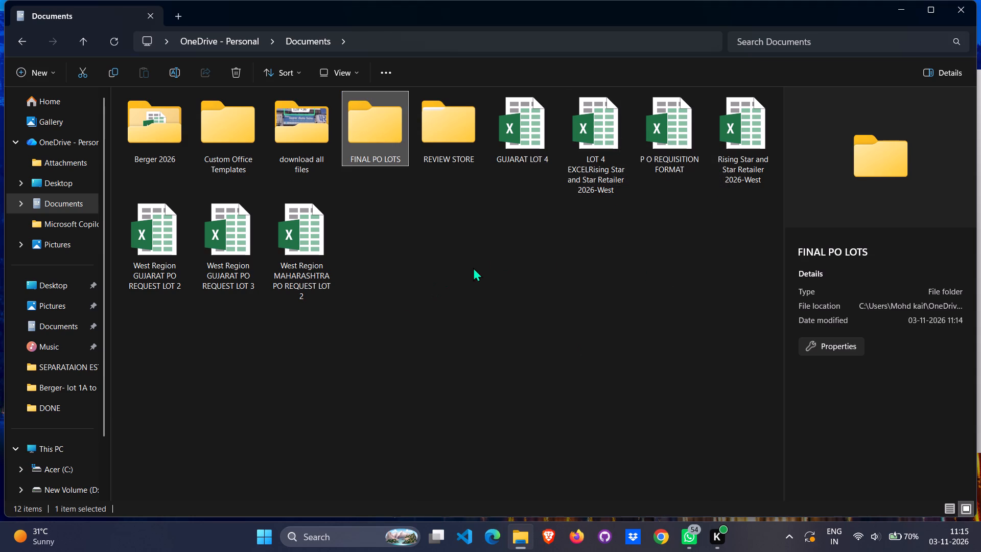
Open the LOT 4 EXCELRising Star and Star Retailer 2026-West workbook, look over its West Summary dealer list, and close it.
double_click(605, 172)
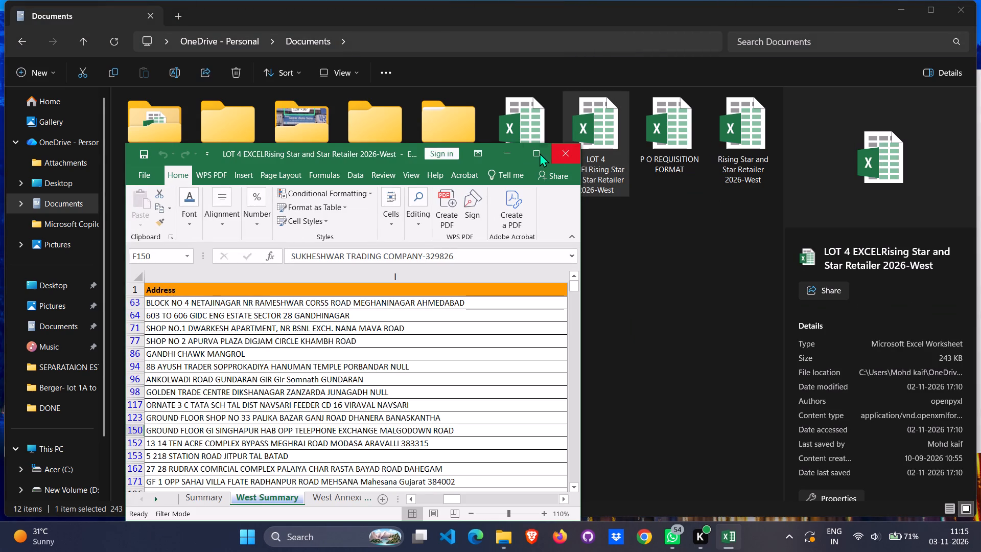
left_click(540, 153)
scroll(511, 285, "right", 14)
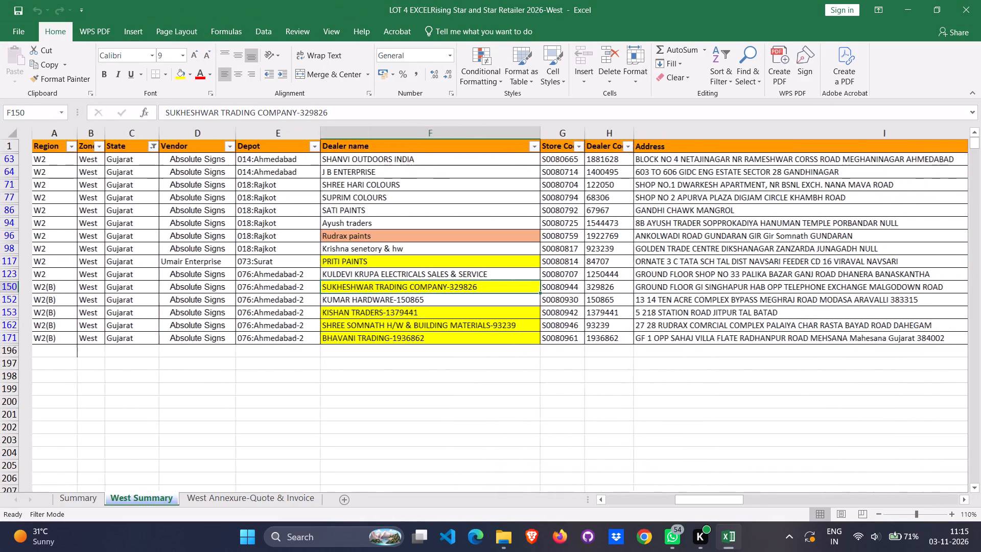
left_click(972, 16)
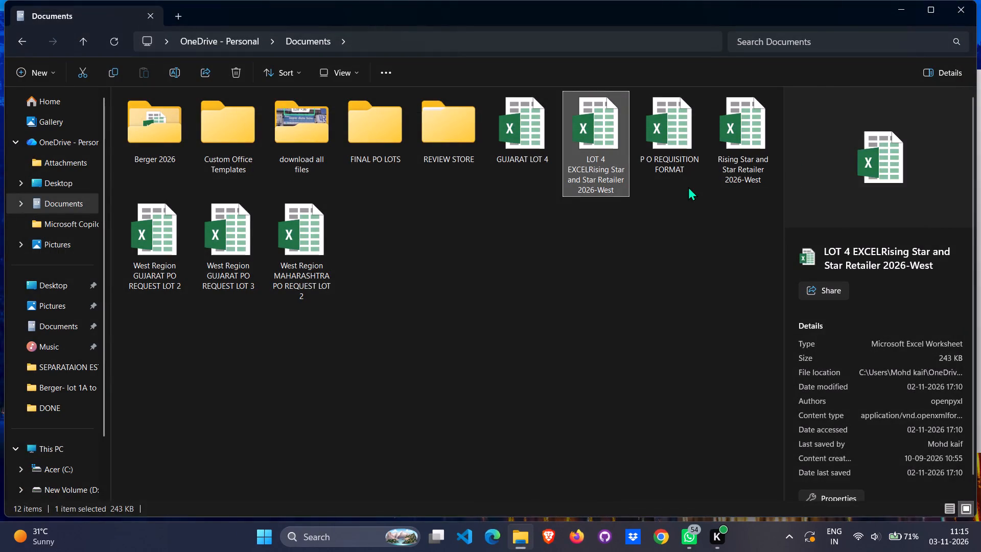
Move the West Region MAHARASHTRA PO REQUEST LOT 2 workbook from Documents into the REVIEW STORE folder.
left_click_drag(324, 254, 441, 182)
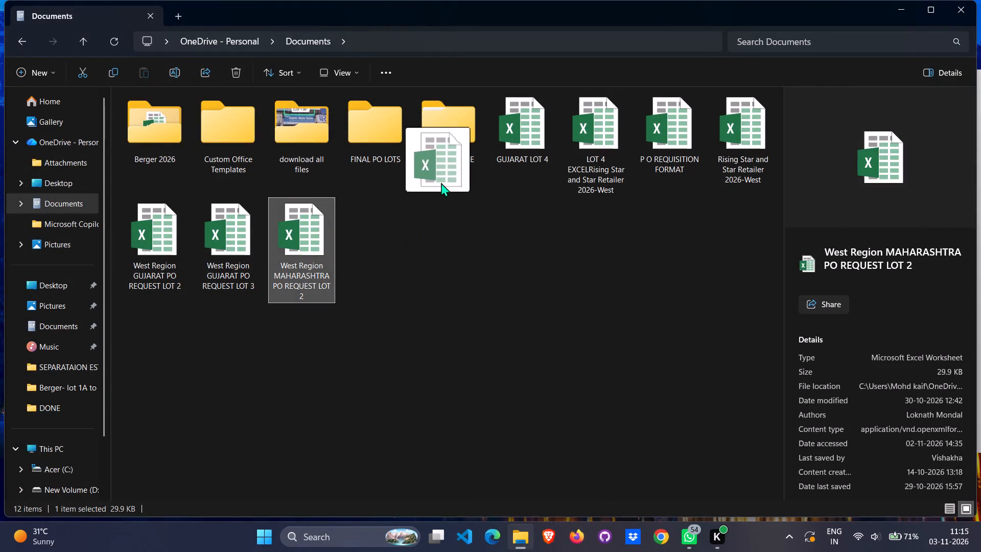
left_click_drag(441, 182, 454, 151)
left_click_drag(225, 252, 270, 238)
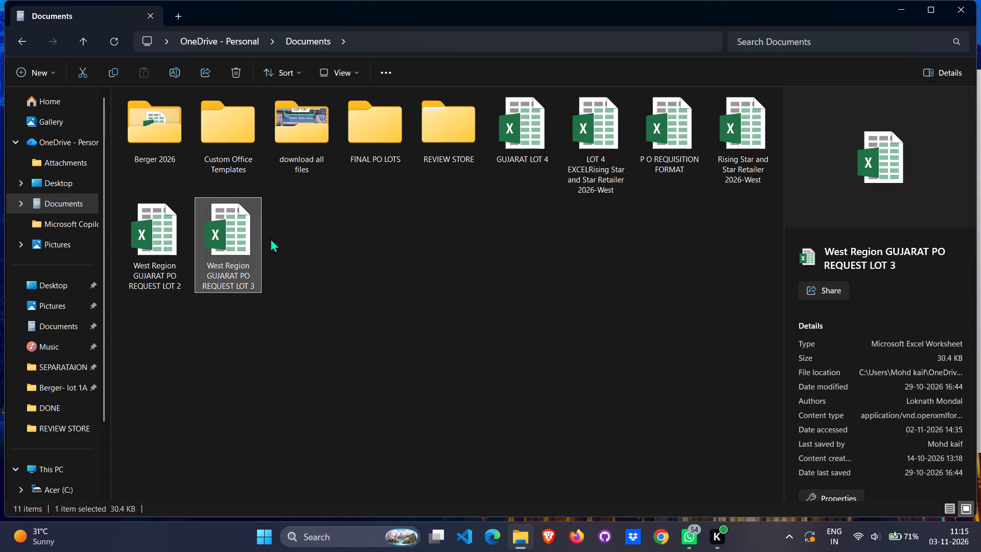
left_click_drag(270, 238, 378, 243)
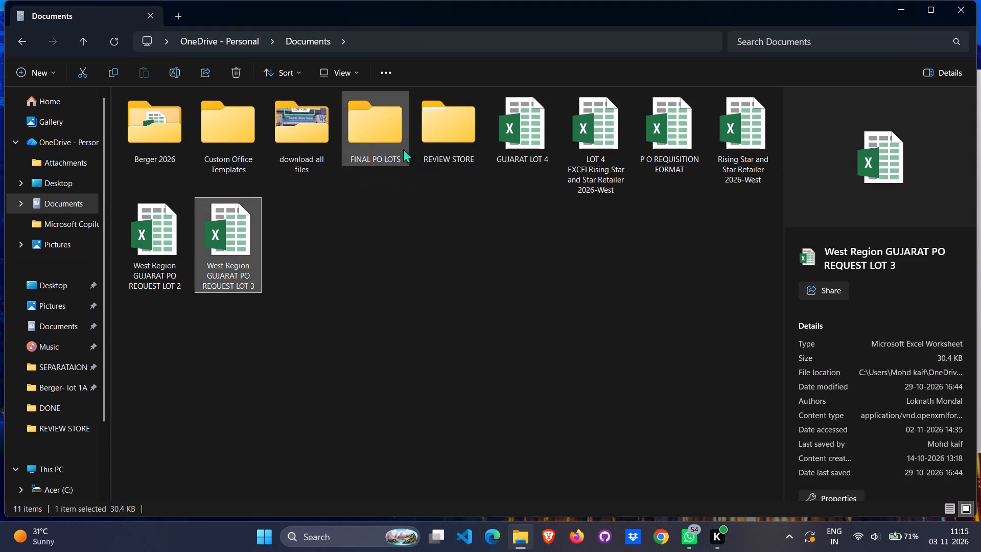
Move the West Region MAHARASHTRA PO REQUEST LOT 2 workbook from REVIEW STORE into the FINAL PO LOTS folder.
double_click(441, 126)
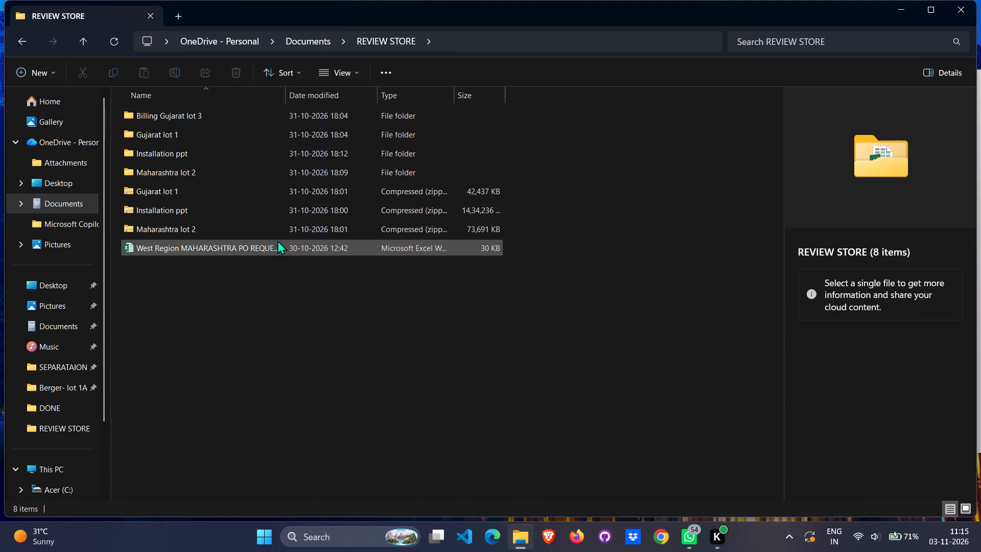
double_click(262, 246)
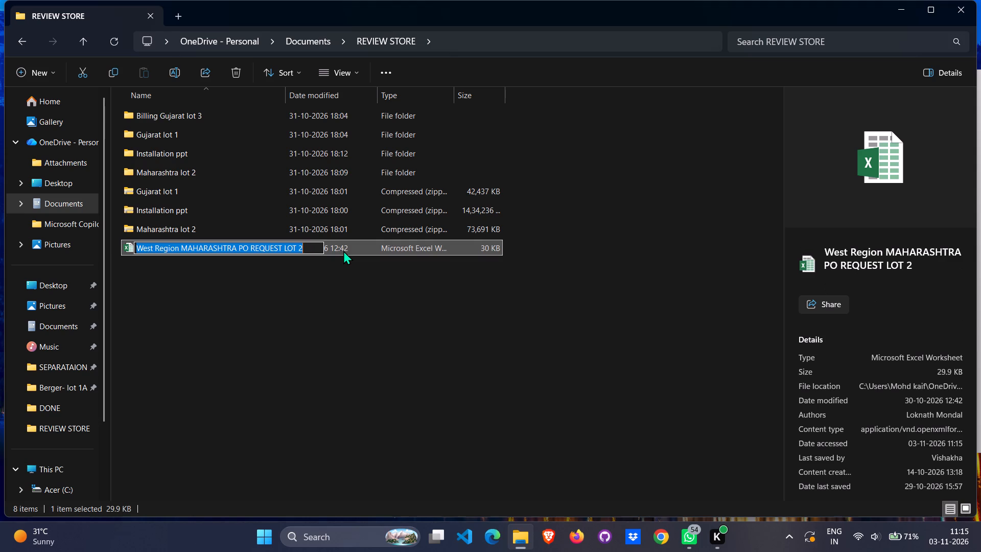
key("ctrl+x")
left_click(247, 253)
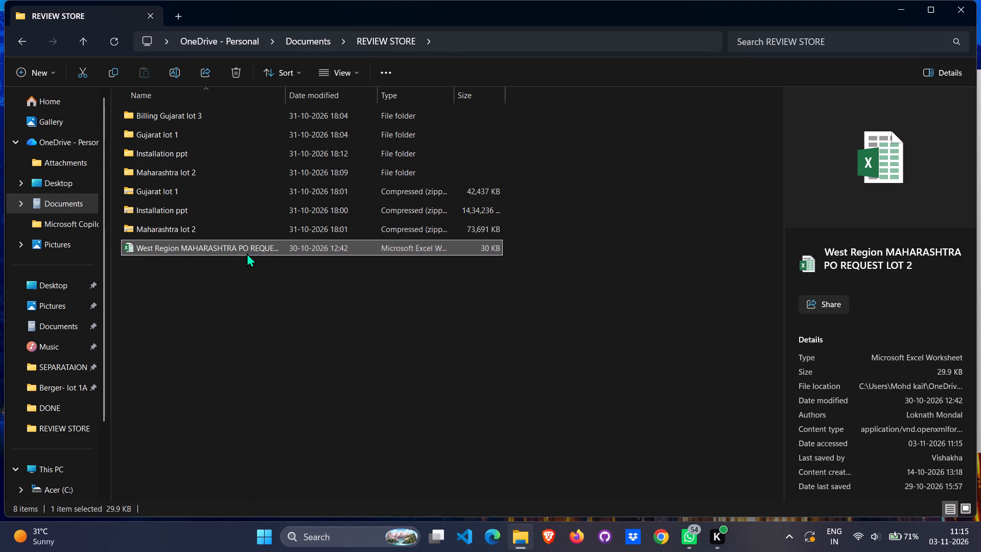
key("ctrl+x")
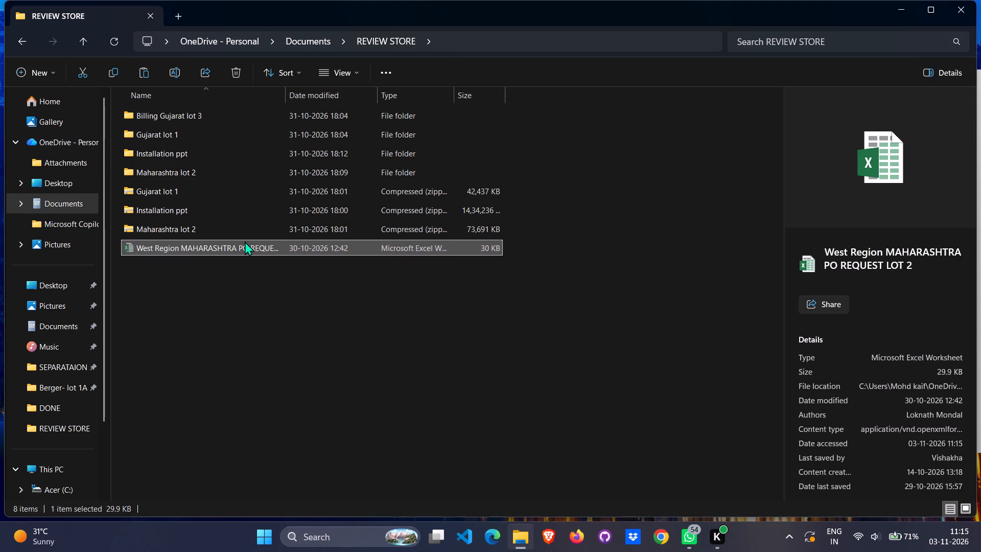
left_click(246, 226)
left_click(250, 245)
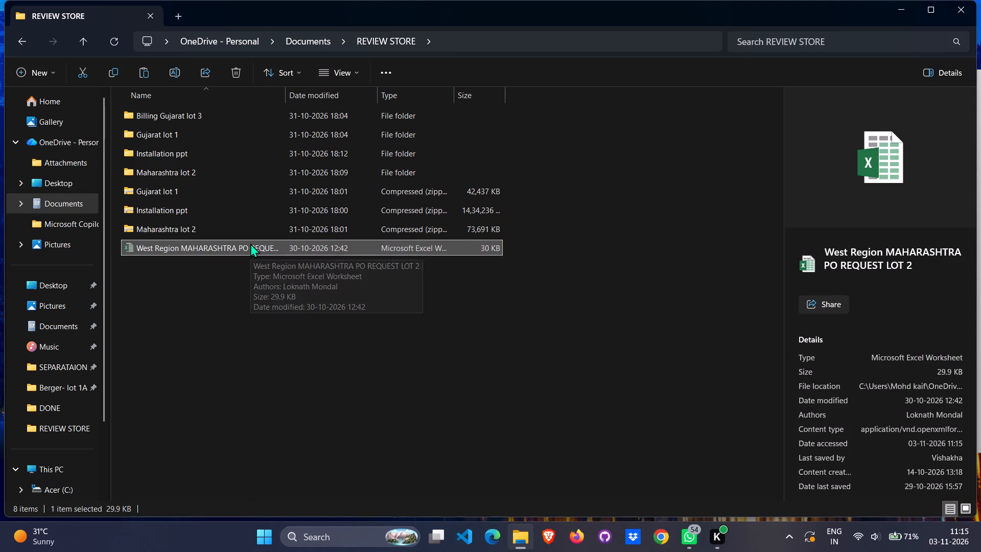
key("ctrl+x")
left_click(21, 35)
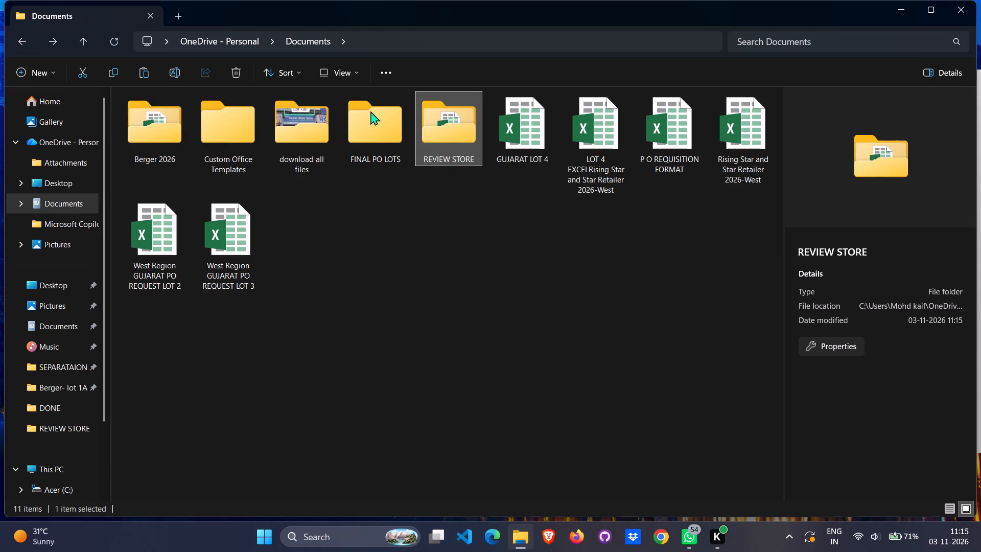
double_click(371, 111)
key("ctrl+v")
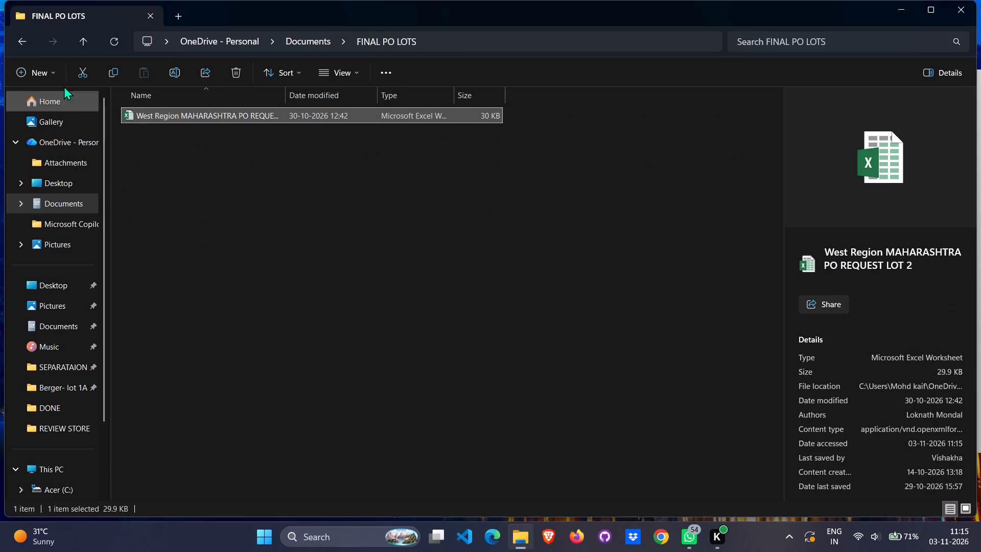
Move the West Region GUJARAT PO REQUEST LOT 3 and LOT 2 workbooks from Documents into the FINAL PO LOTS folder.
left_click(28, 43)
double_click(479, 118)
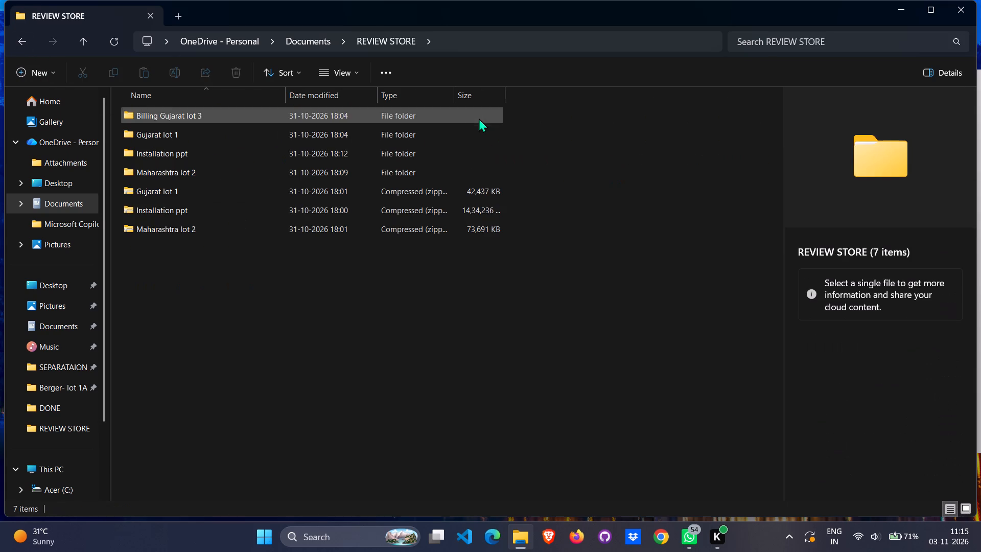
left_click(27, 37)
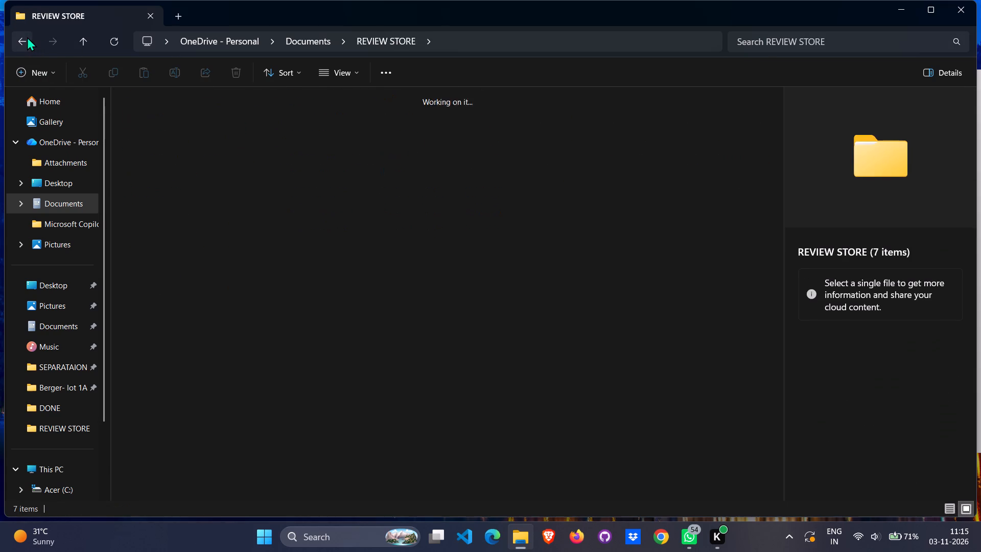
left_click_drag(216, 243, 340, 119)
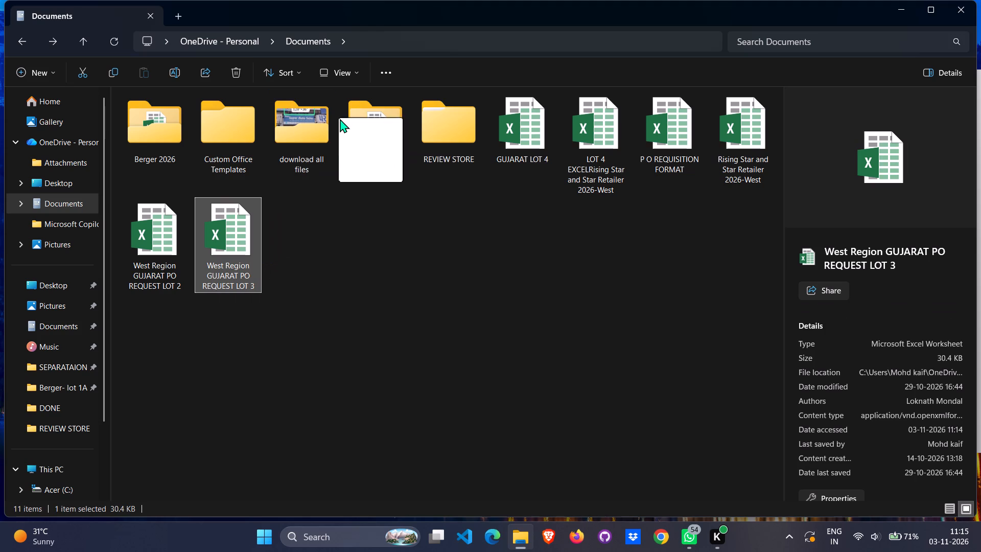
left_click_drag(340, 119, 340, 93)
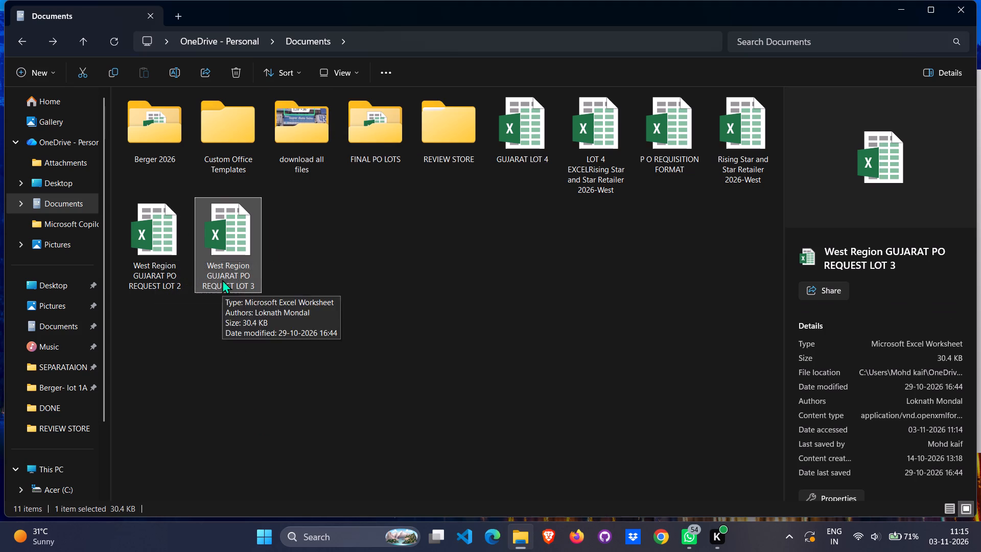
left_click_drag(222, 280, 377, 148)
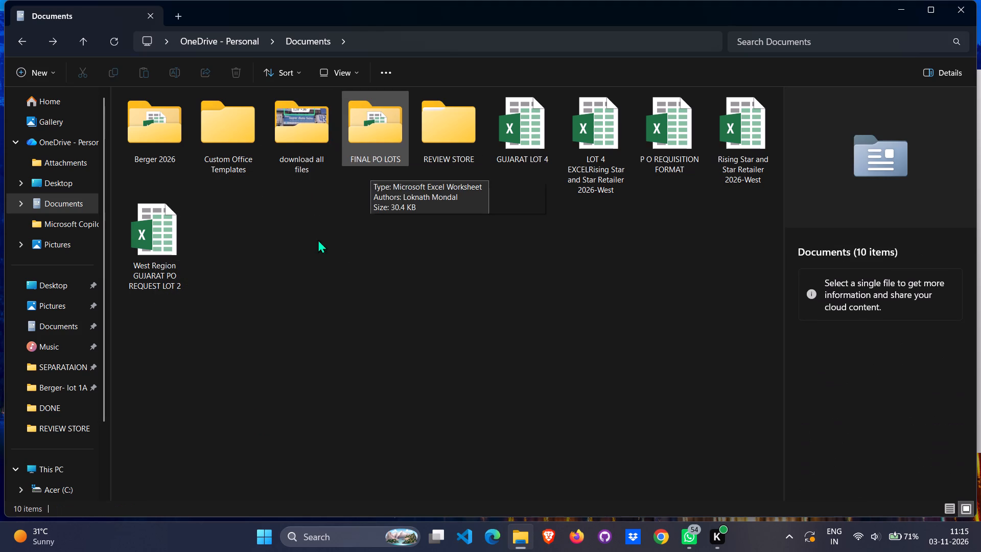
left_click_drag(148, 264, 371, 142)
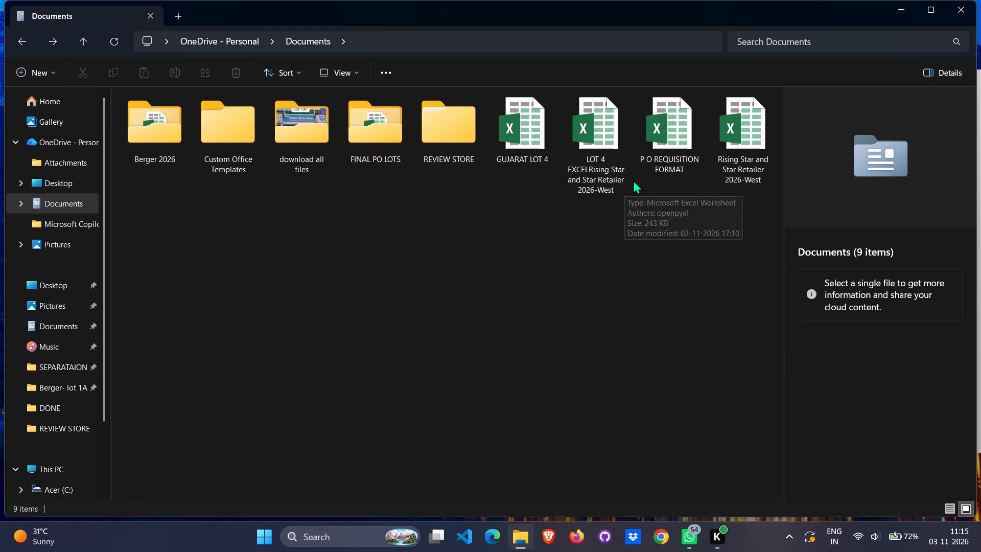
Open the Rising Star and Star Retailer 2026-West workbook, look through the Gujarat dealers in West Summary, and close it.
double_click(734, 130)
double_click(734, 130)
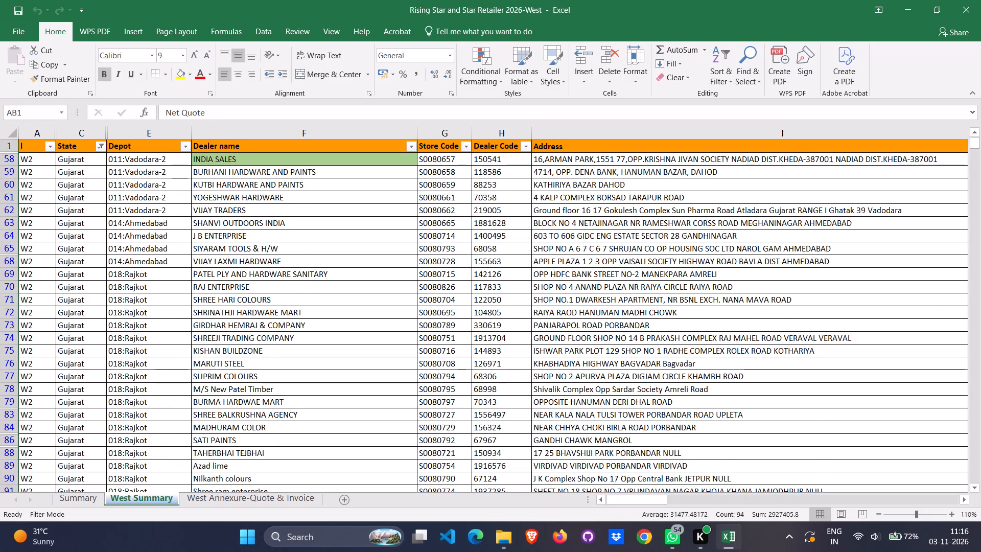
scroll(543, 304, "down", 13)
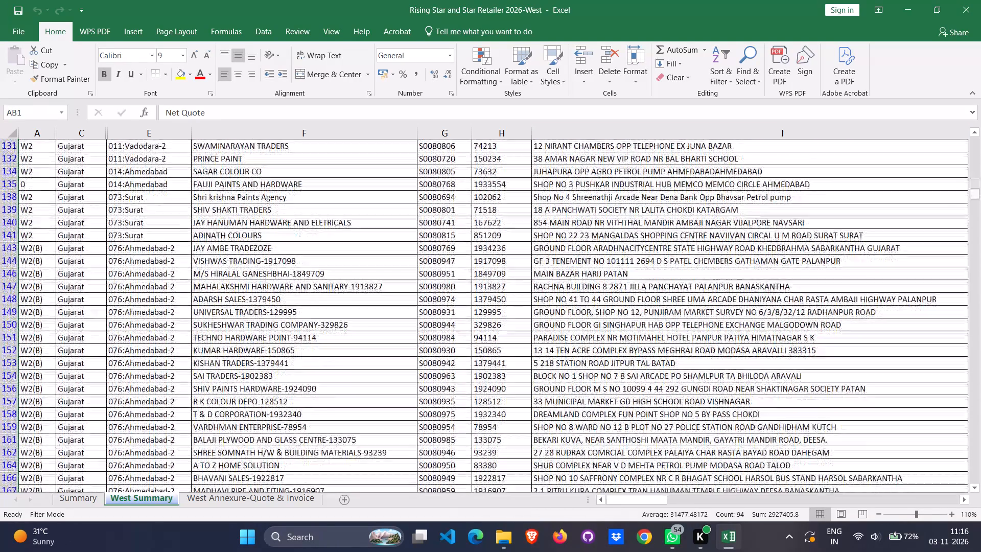
scroll(543, 304, "down", 1)
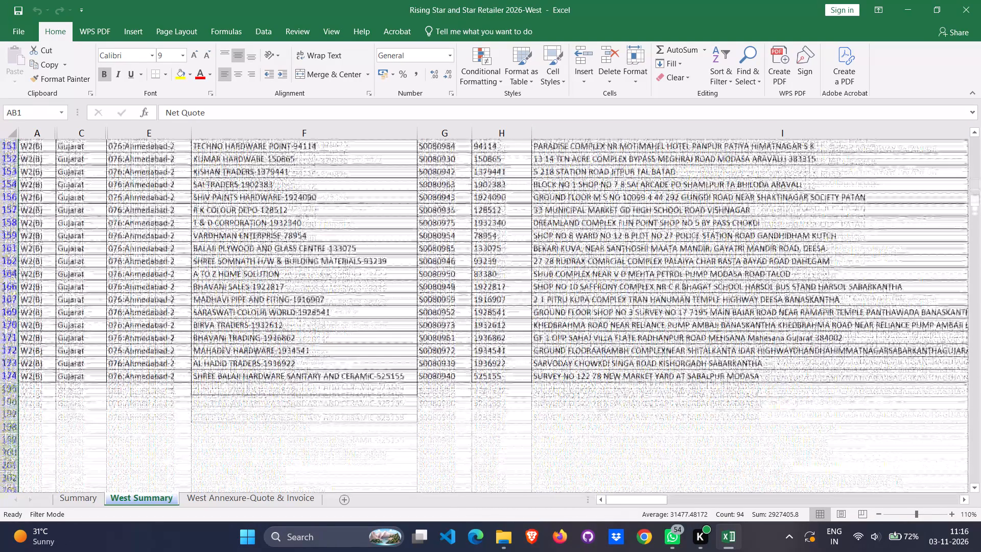
scroll(543, 304, "up", 10)
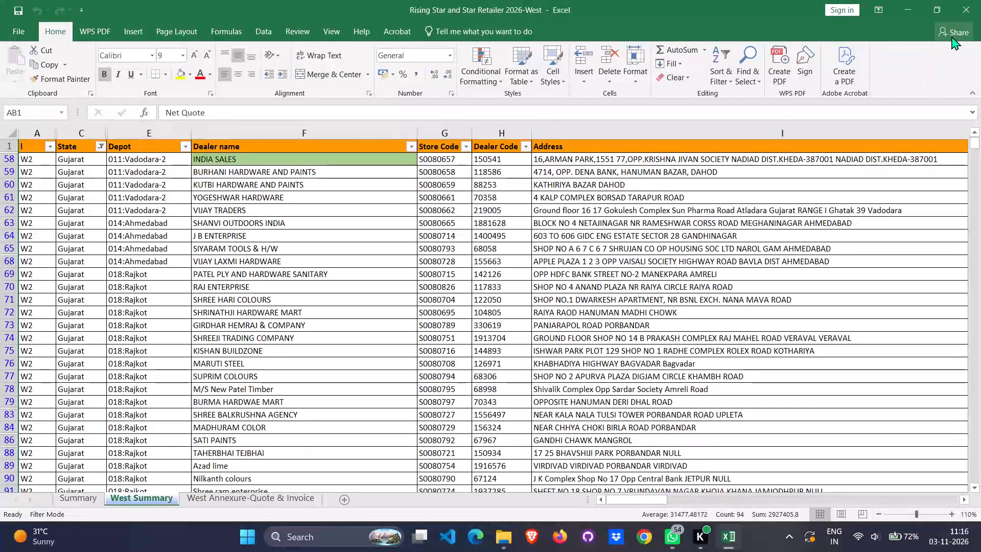
left_click(968, 14)
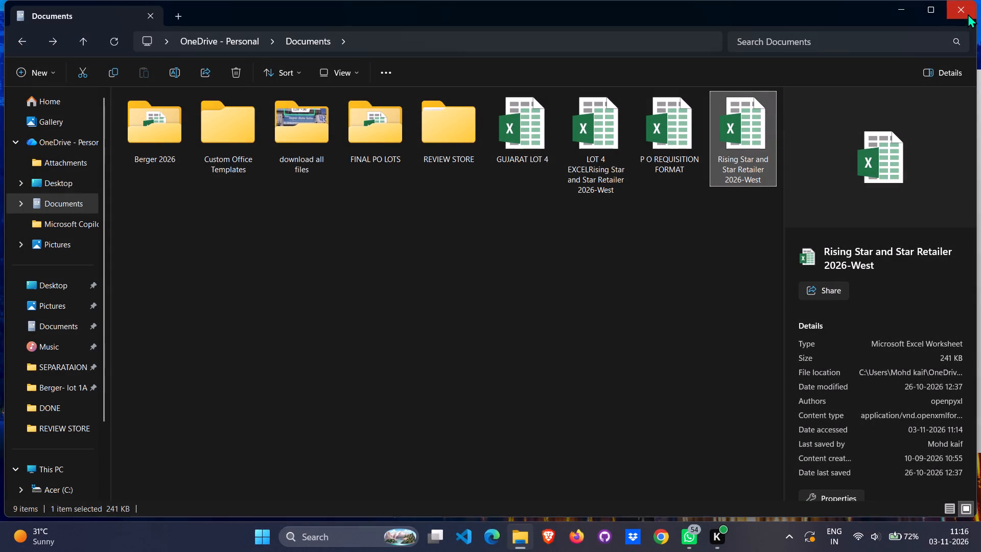
Look through the dealer workbooks in the inner SEPARATAION ESTIMATE folder of Berger 2026, and return to Berger 2026.
double_click(147, 139)
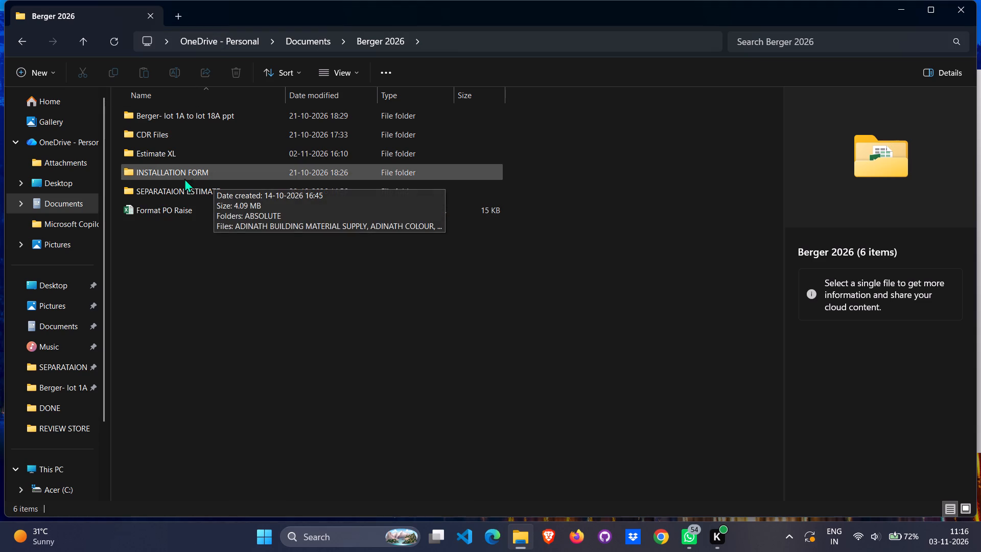
double_click(193, 193)
double_click(195, 200)
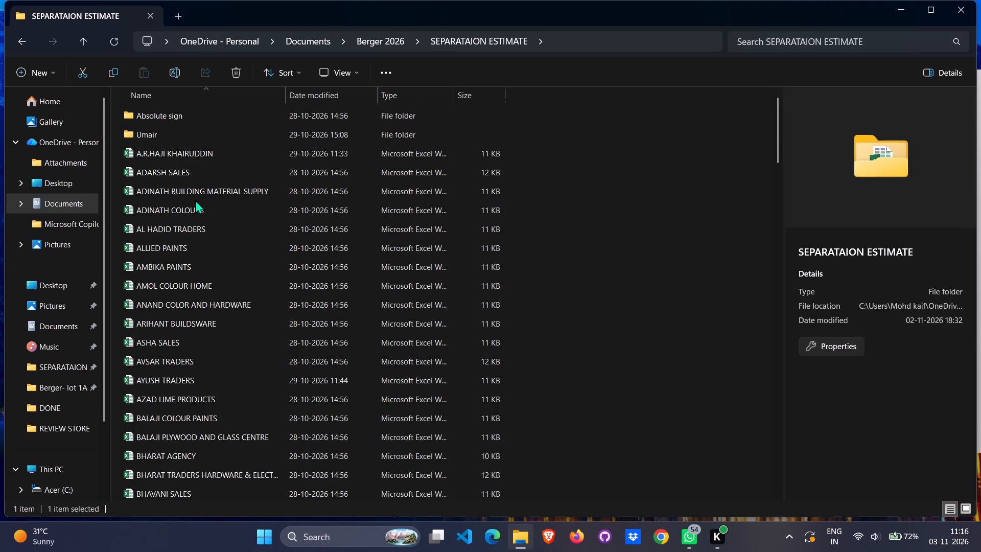
scroll(190, 202, "down", 5)
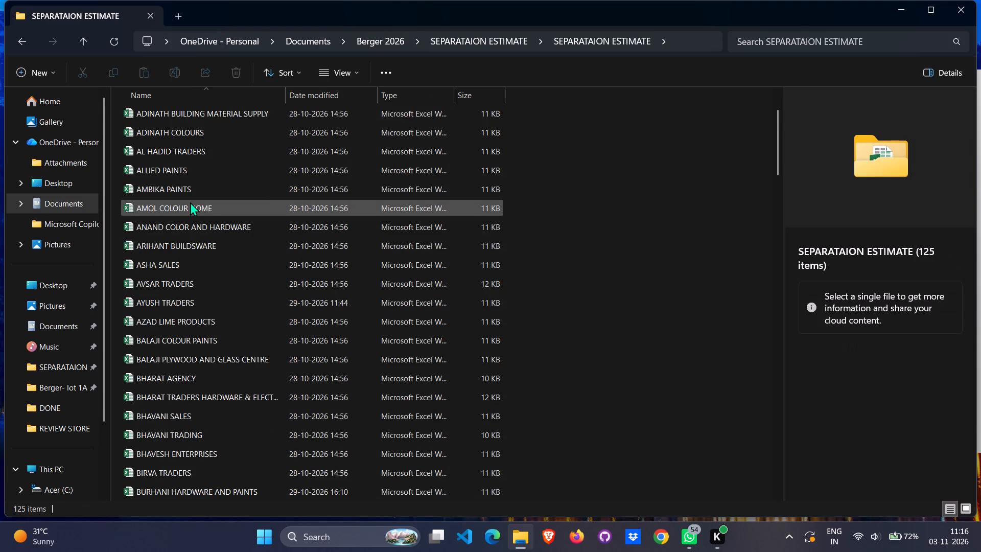
scroll(190, 202, "down", 4)
scroll(181, 214, "up", 15)
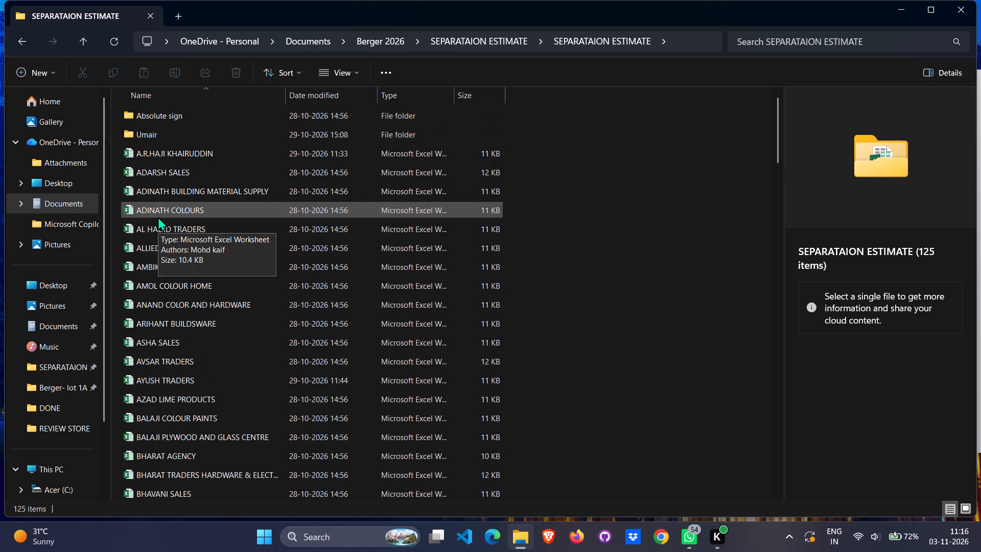
left_click(25, 46)
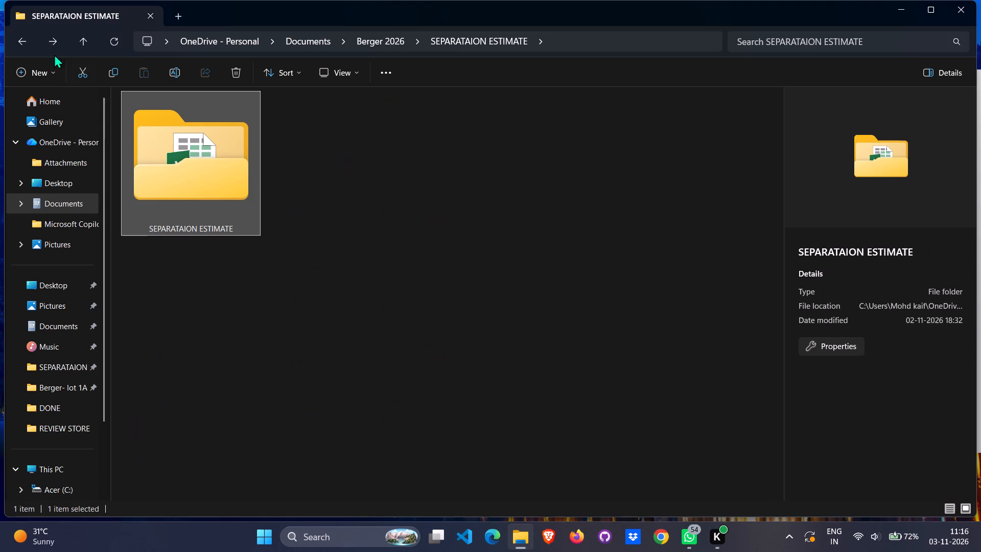
left_click(21, 39)
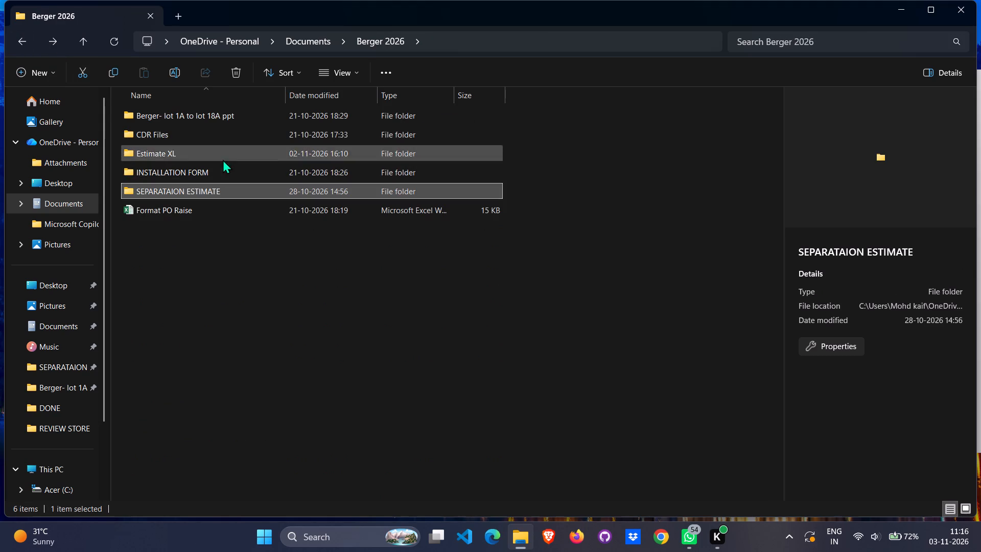
Check the contents of the 16A folder in Berger- lot 1A to lot 18A ppt, and return to Berger 2026.
double_click(225, 119)
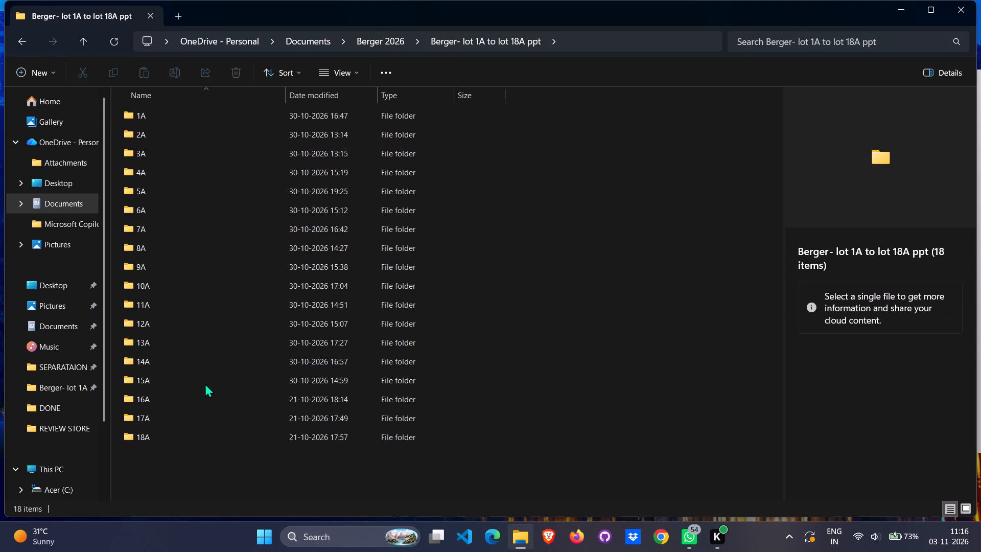
double_click(218, 401)
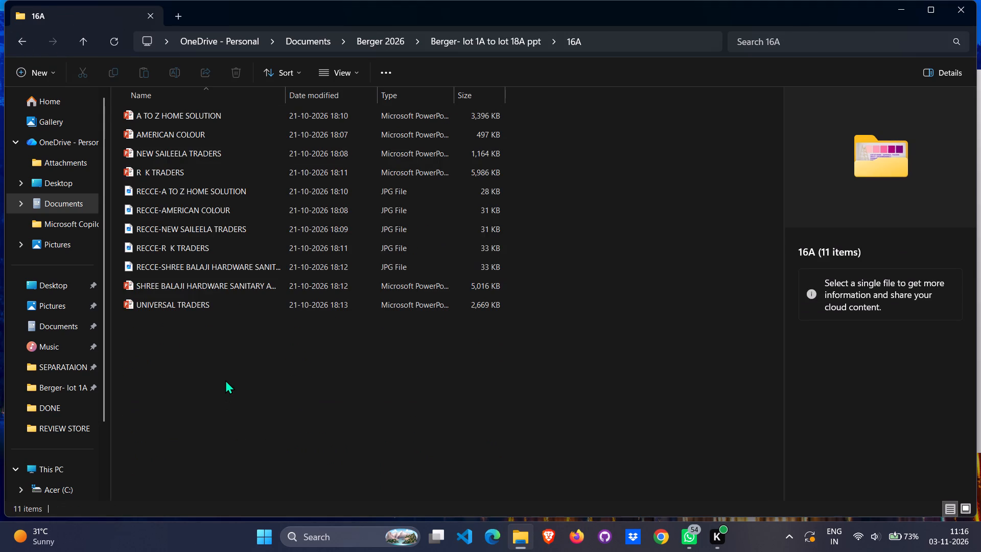
left_click(13, 43)
left_click(13, 43)
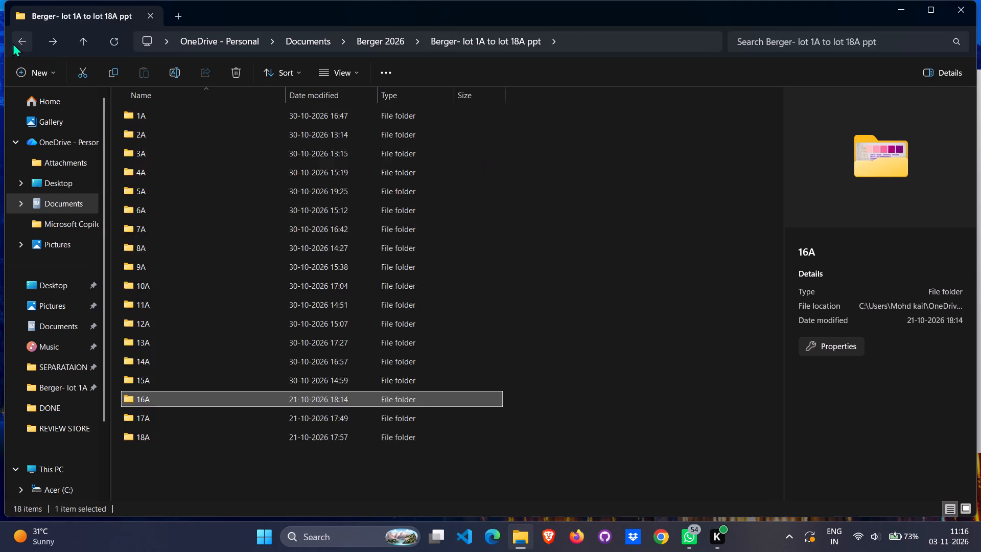
Open the 16A -Estimate workbook from the Estimate XL folder, review its store quotations, and minimize it.
double_click(201, 147)
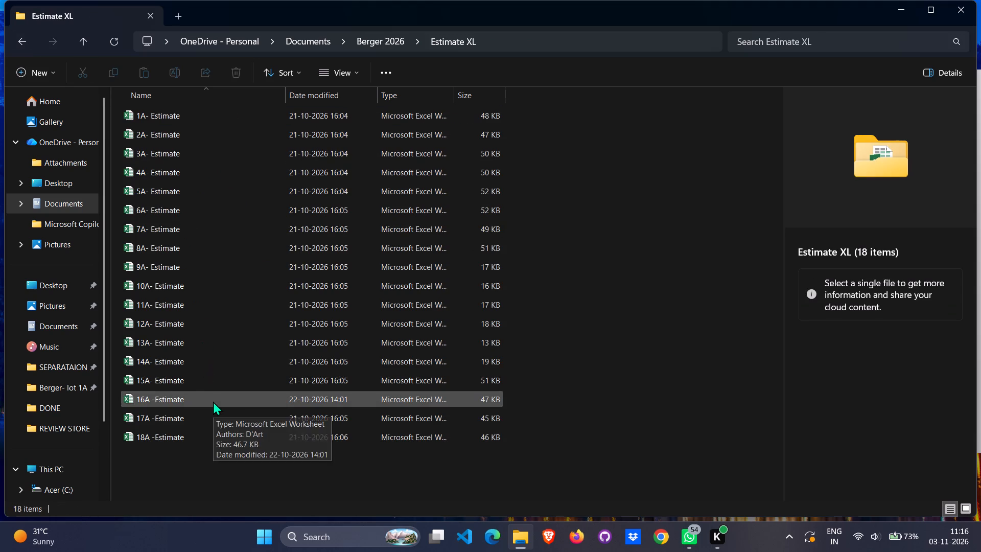
double_click(213, 401)
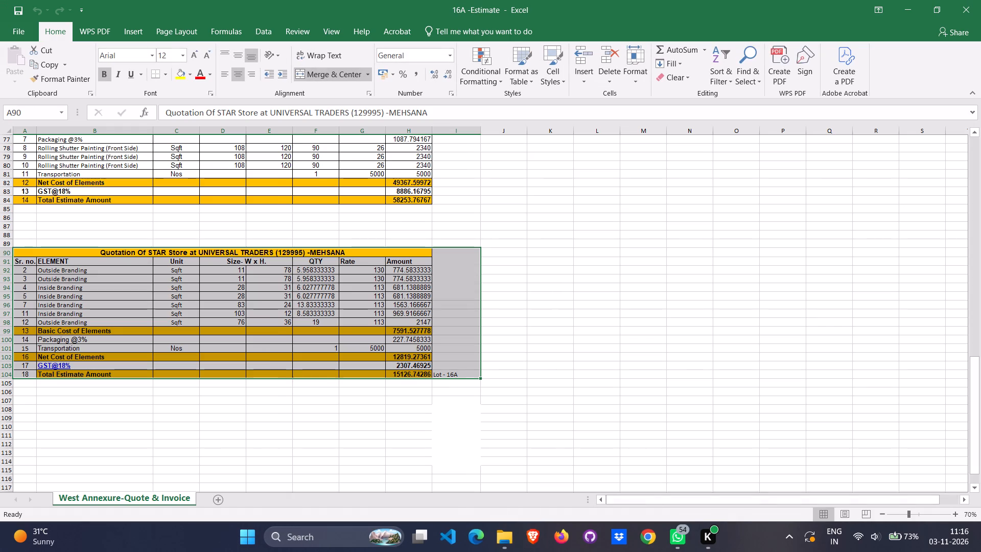
scroll(311, 368, "up", 10)
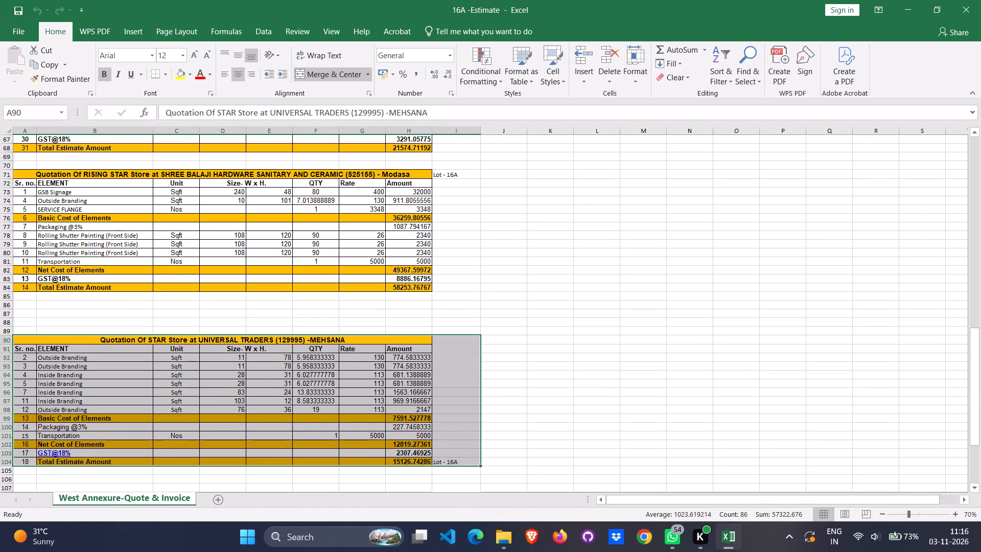
scroll(313, 371, "up", 9)
scroll(313, 371, "down", 7)
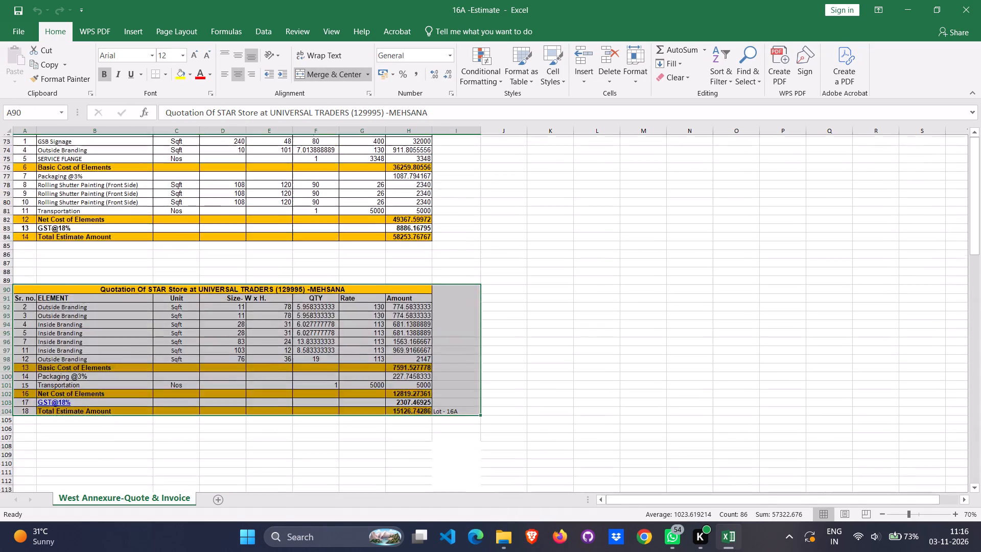
scroll(313, 371, "down", 6)
scroll(313, 371, "up", 12)
scroll(313, 371, "down", 3)
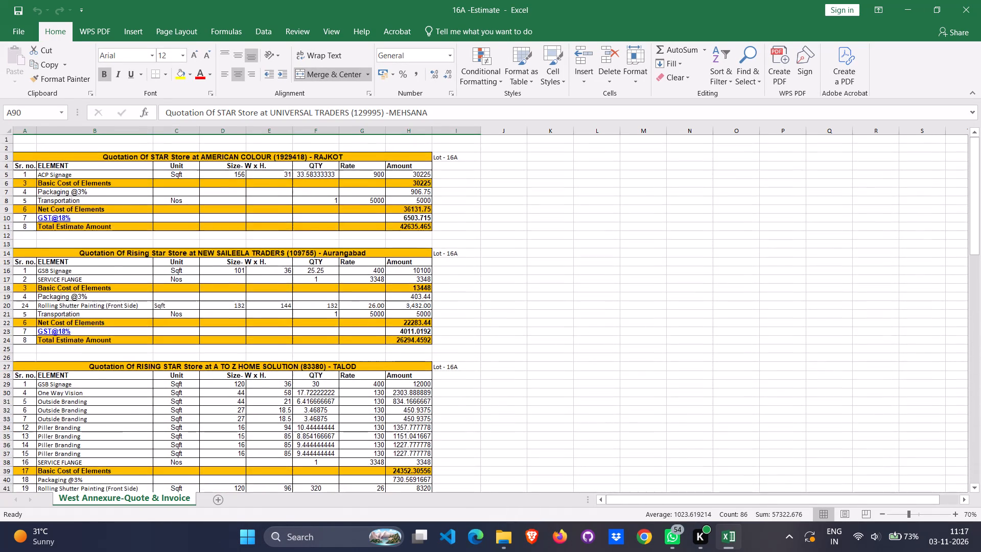
scroll(313, 371, "down", 11)
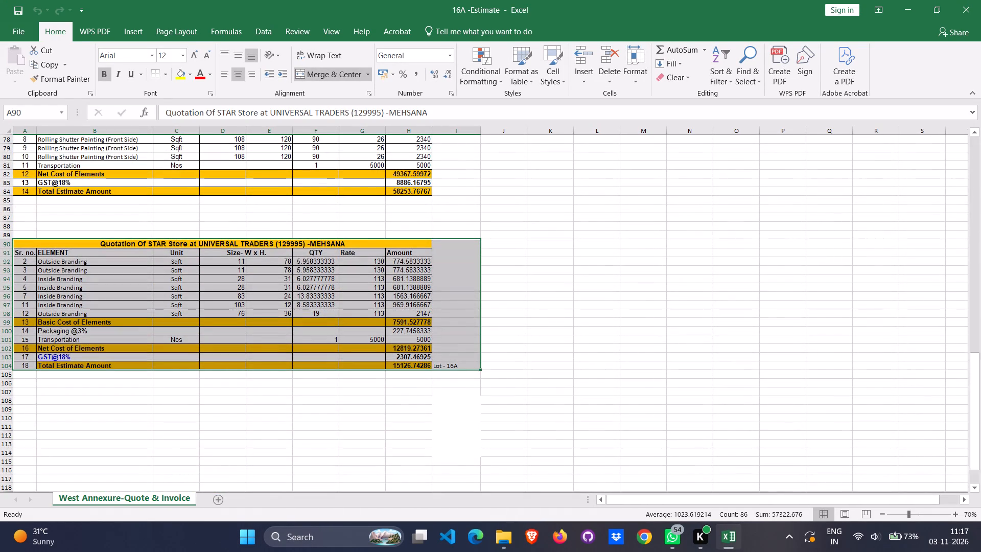
scroll(313, 371, "up", 4)
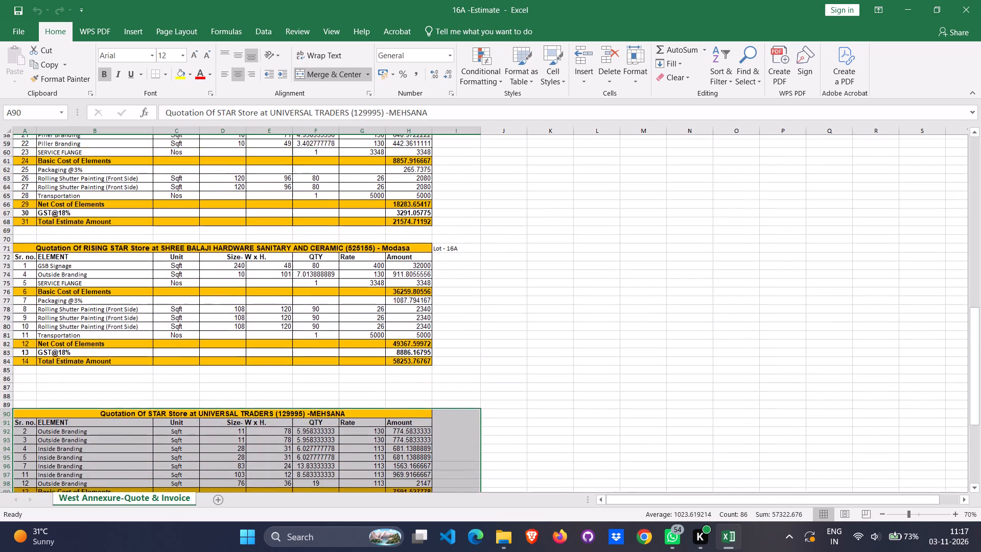
scroll(313, 371, "up", 7)
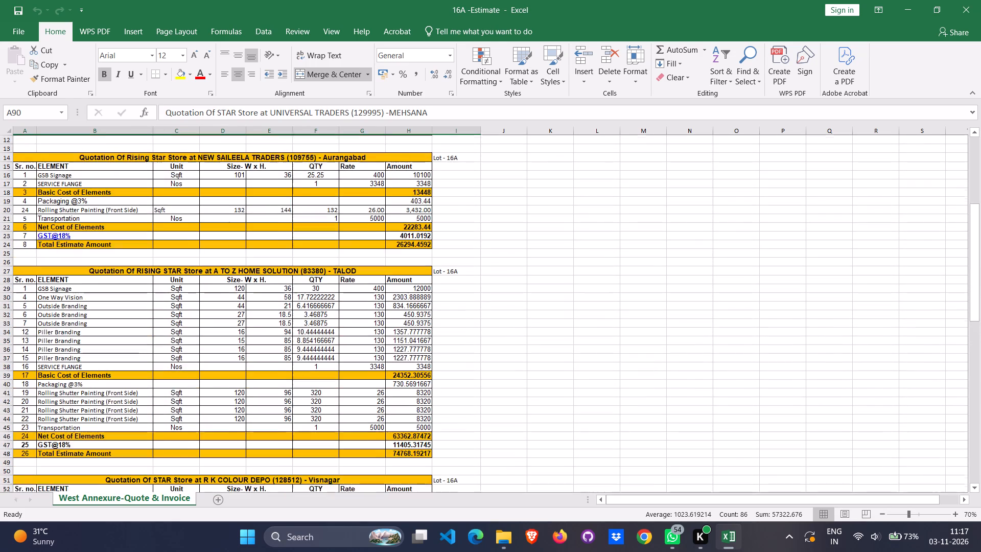
scroll(313, 371, "up", 6)
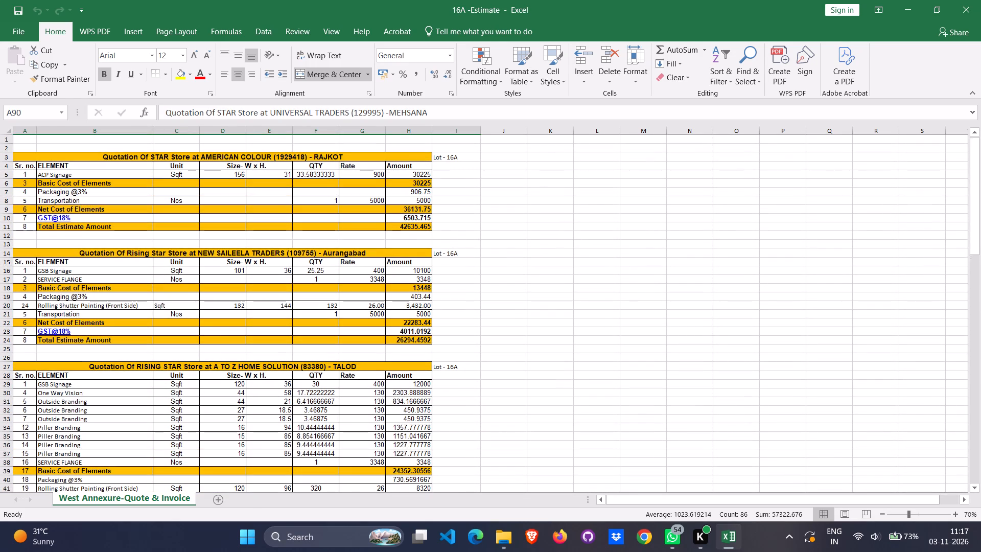
left_click(915, 3)
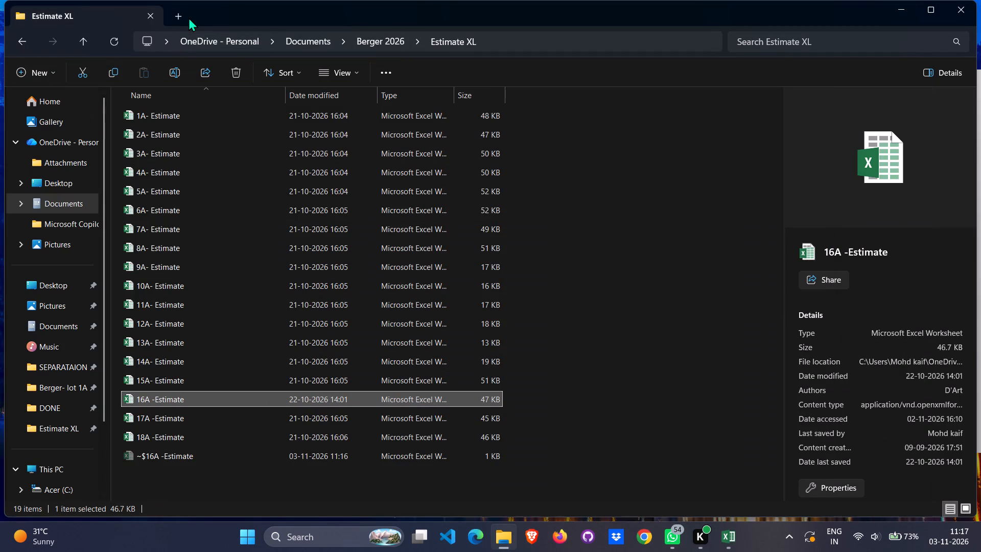
Search the inner SEPARATAION ESTIMATE folder for PATE, clear the search, and return to Berger 2026.
left_click(181, 12)
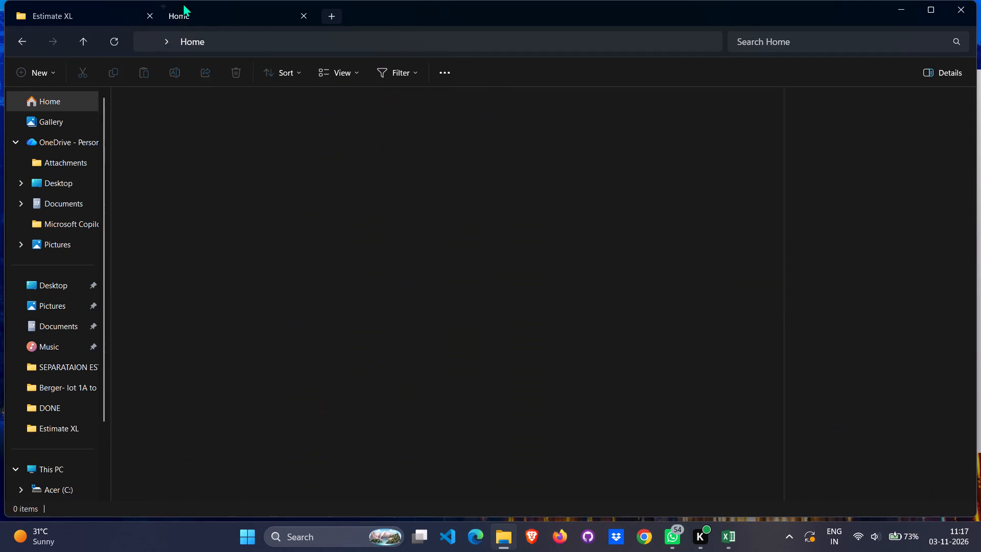
left_click(309, 15)
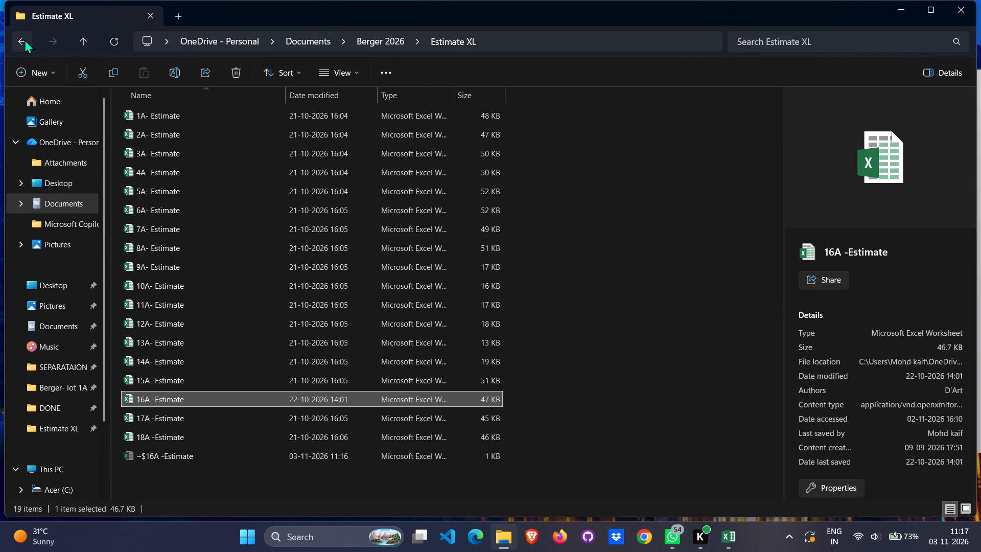
left_click(25, 39)
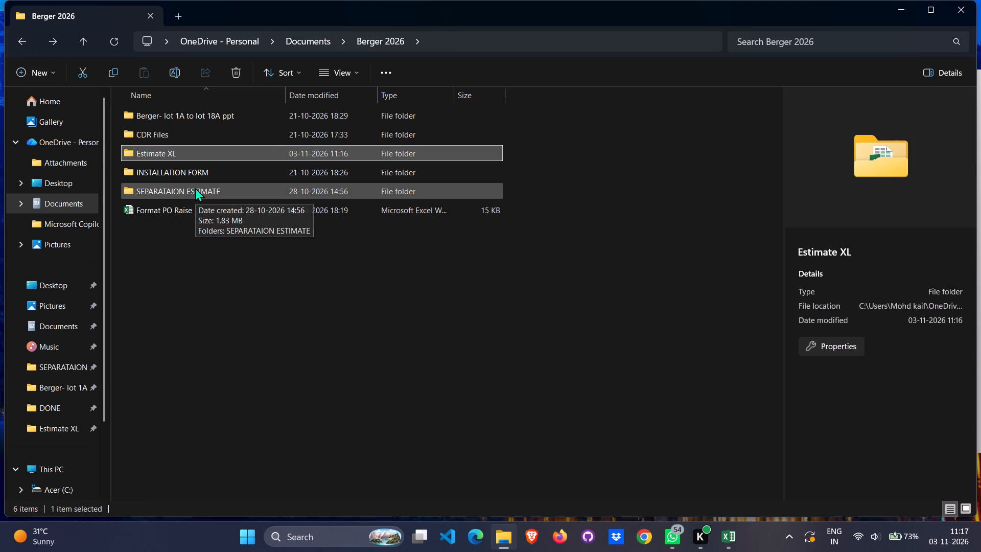
double_click(195, 188)
double_click(195, 188)
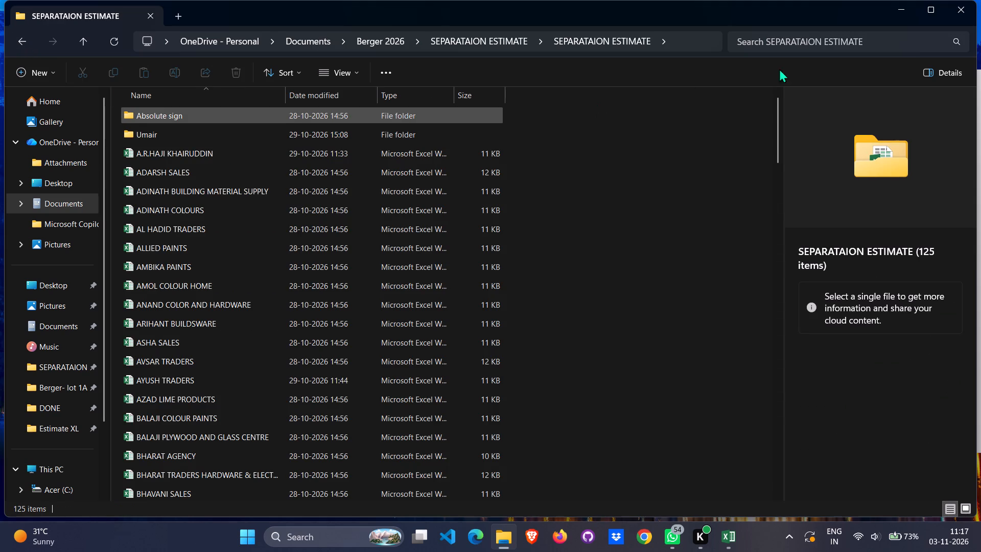
left_click(793, 37)
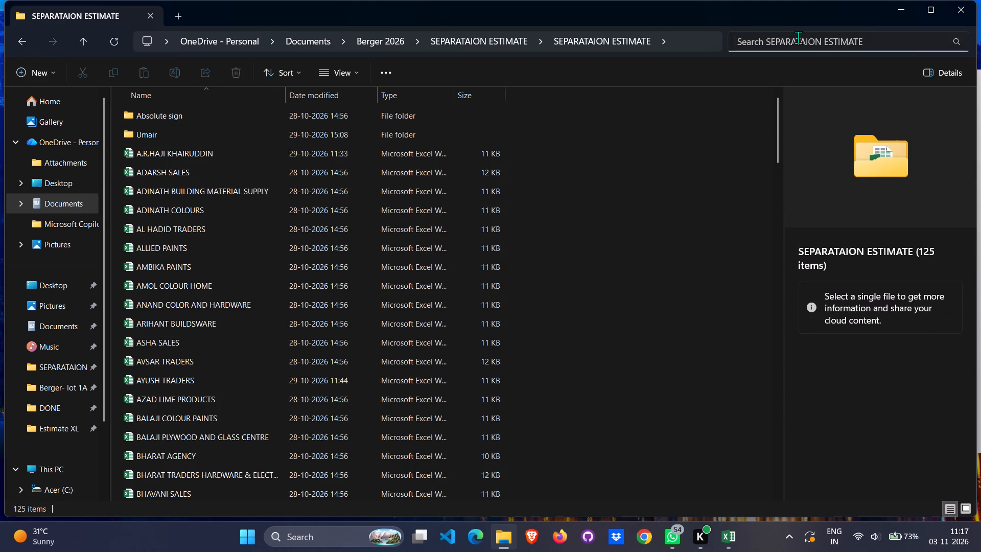
type("PATE")
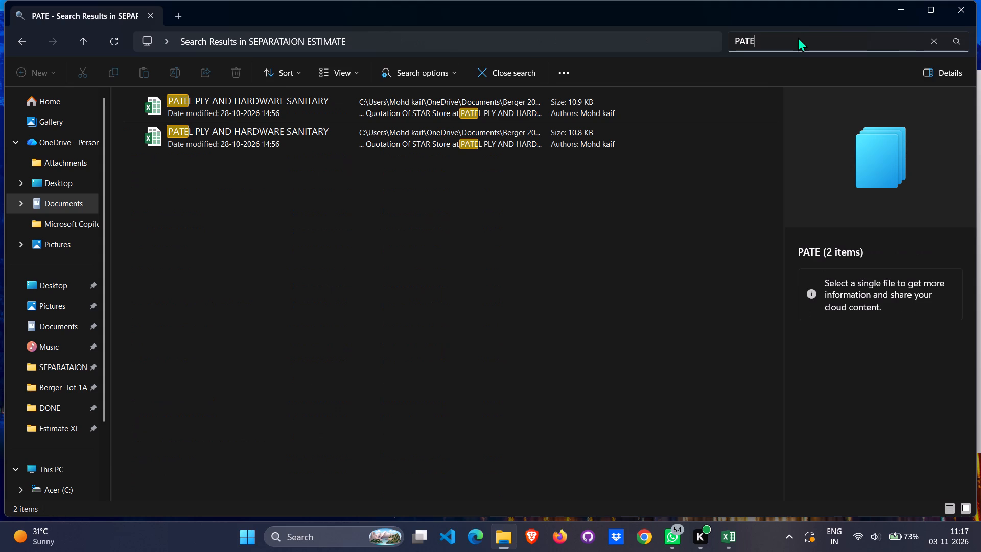
key("BackSpace")
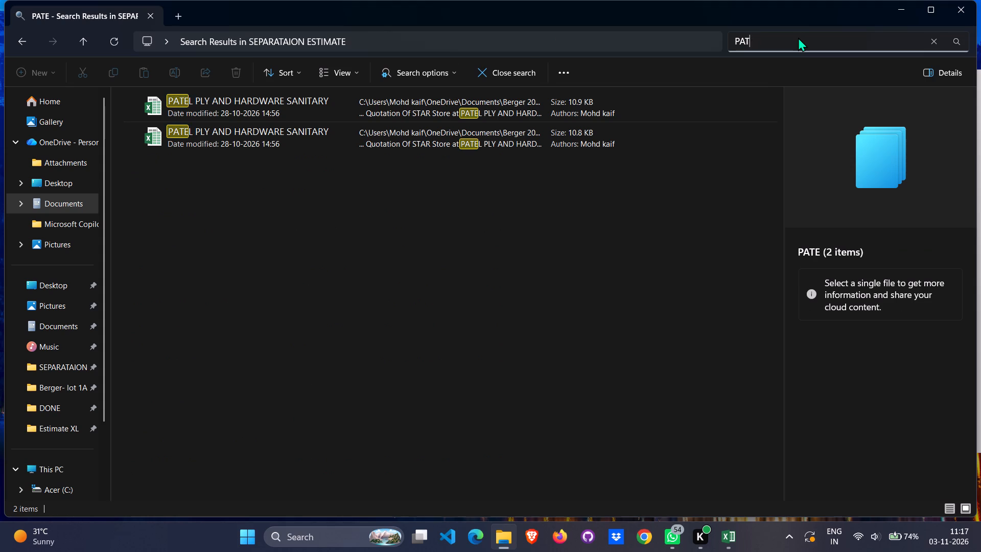
key("BackSpace")
key("BackSpace")
key("BackSpace")
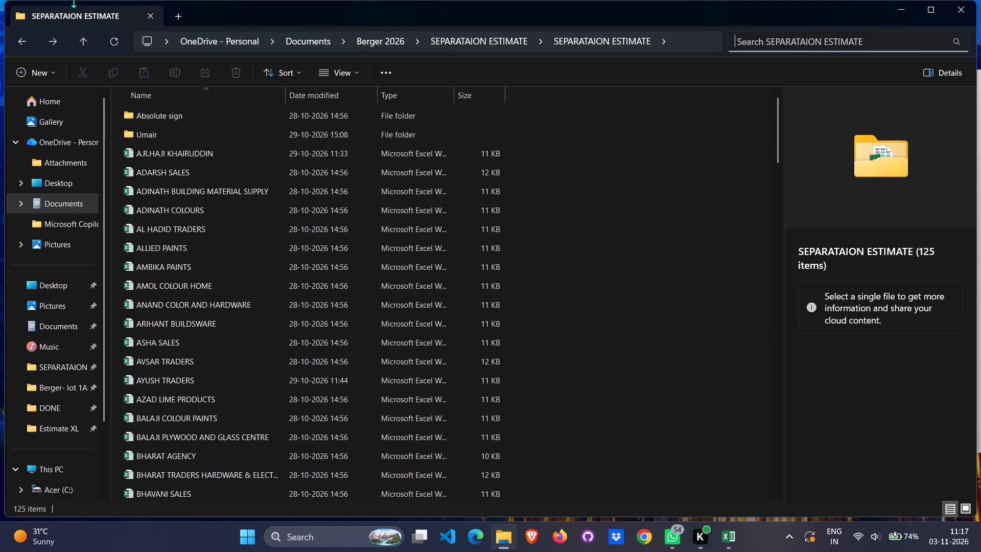
left_click(25, 35)
left_click(25, 35)
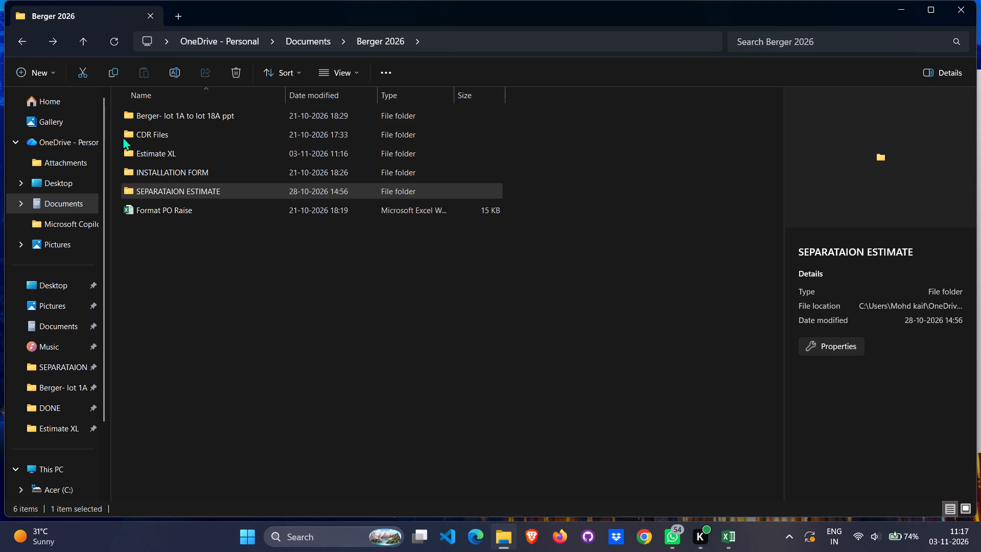
Bring up the 16A -Estimate workbook from Estimate XL again and examine its quotations from American Colour down to Universal Traders.
double_click(153, 146)
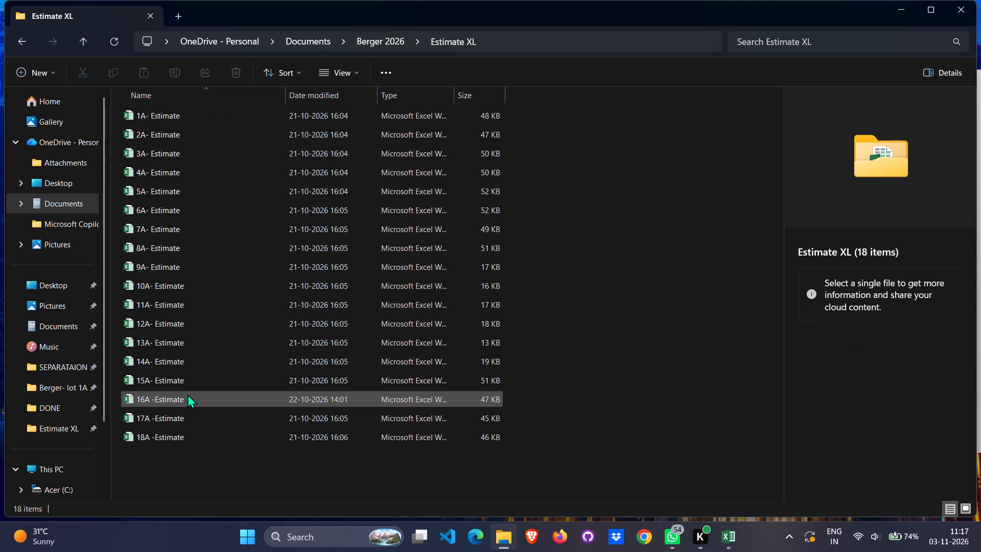
triple_click(188, 394)
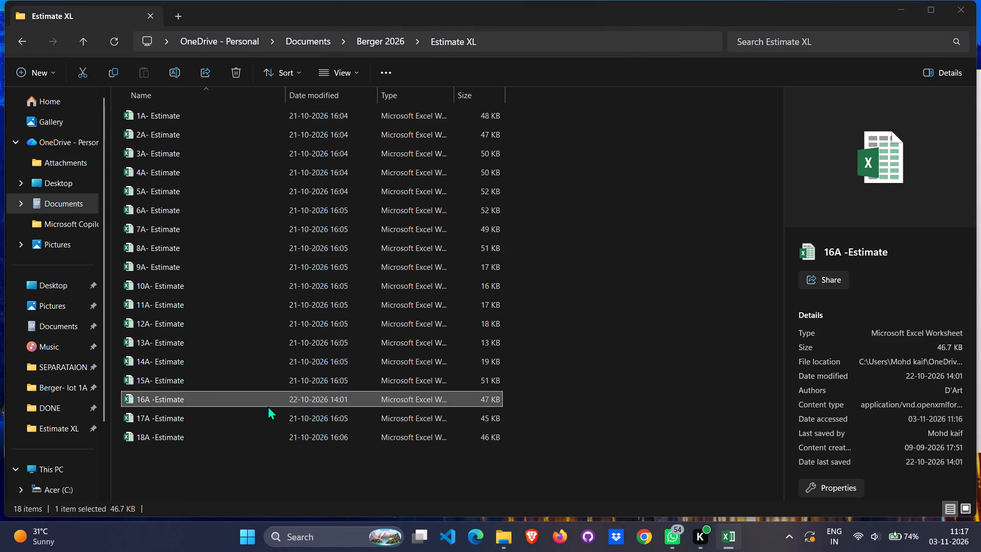
double_click(261, 398)
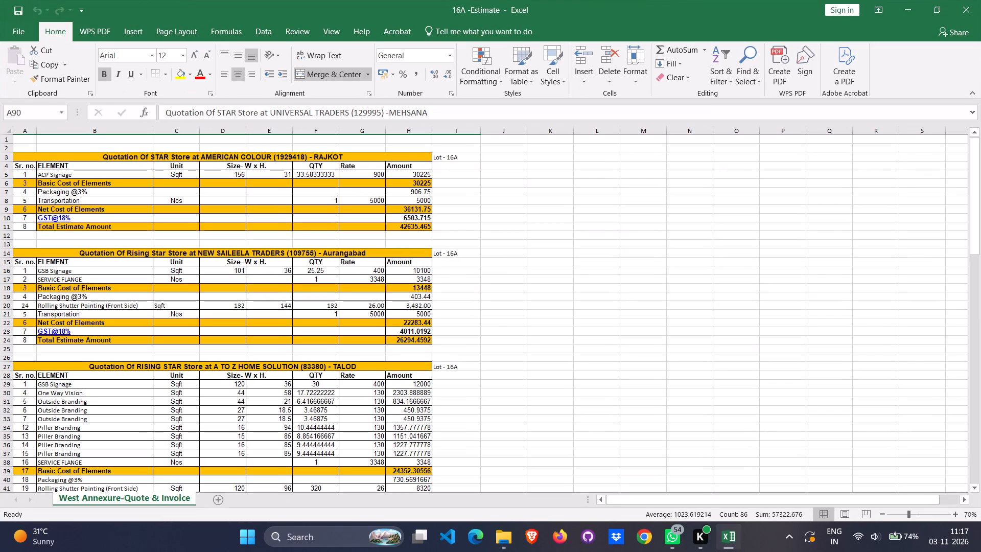
scroll(332, 255, "up", 3)
scroll(332, 255, "down", 4)
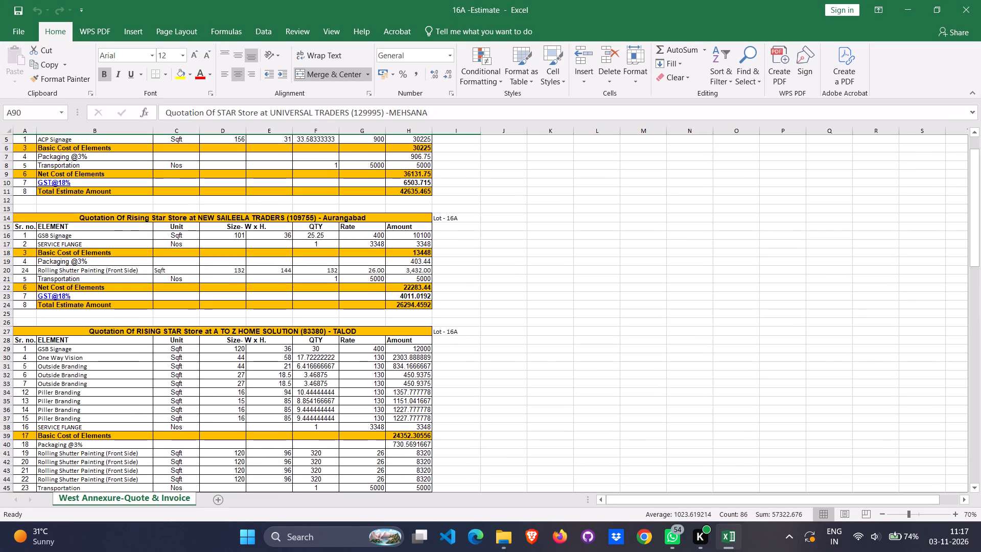
scroll(332, 255, "down", 17)
scroll(331, 255, "down", 5)
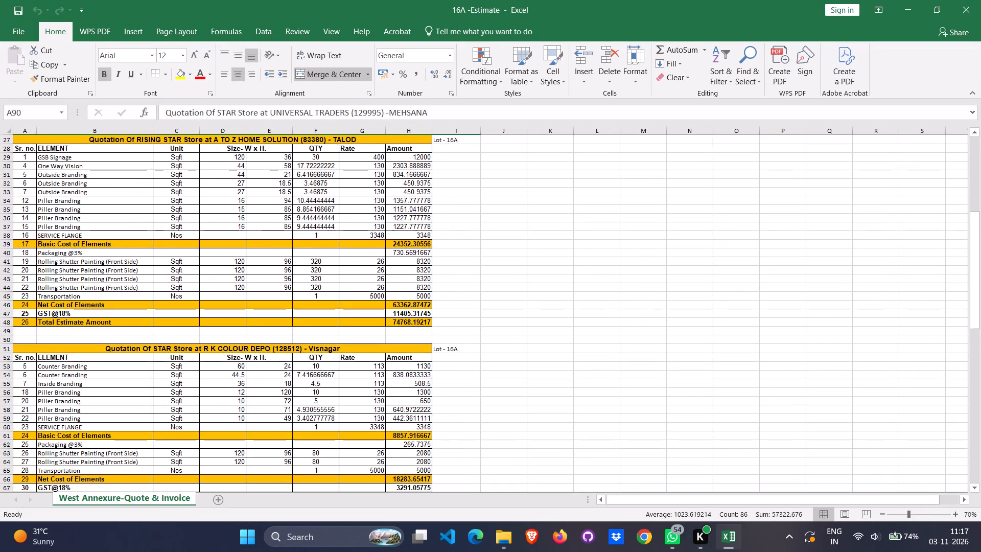
scroll(331, 255, "down", 14)
scroll(331, 255, "down", 12)
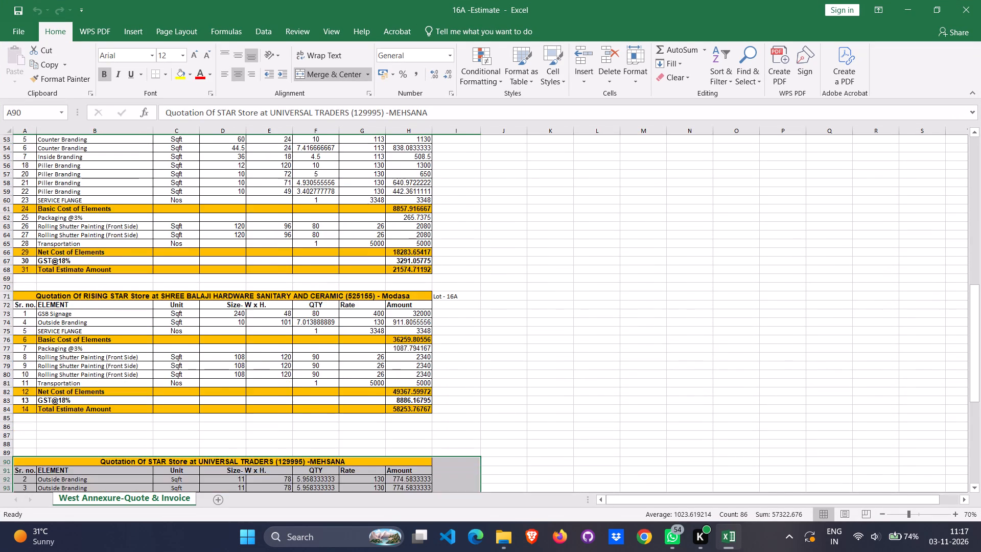
scroll(326, 297, "up", 6)
scroll(331, 345, "down", 19)
scroll(331, 345, "down", 7)
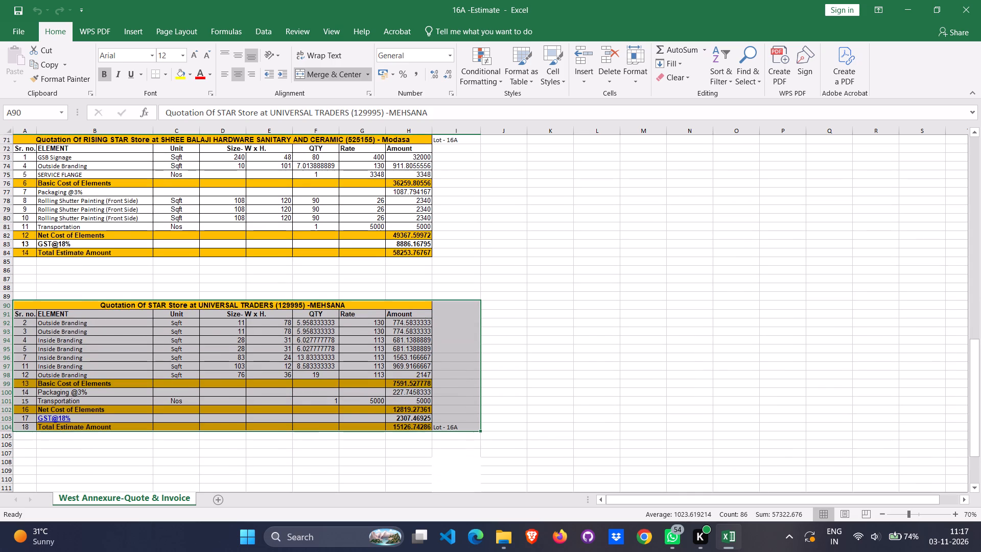
Review the 16A -Estimate quotations from Universal Traders back up to American Colour, and close the workbook.
scroll(331, 345, "down", 3)
scroll(331, 345, "up", 20)
scroll(331, 345, "up", 10)
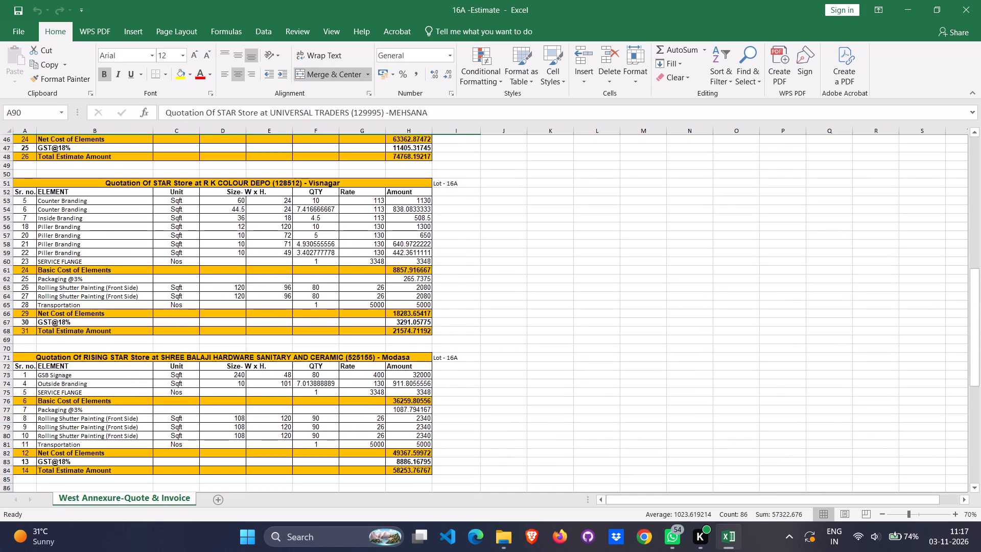
scroll(331, 345, "up", 20)
scroll(331, 345, "up", 16)
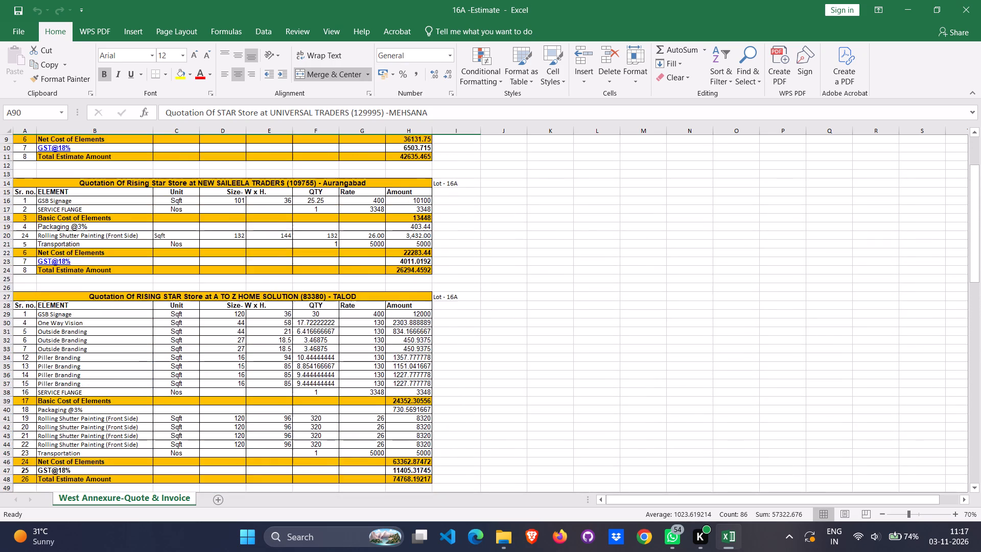
scroll(331, 345, "up", 20)
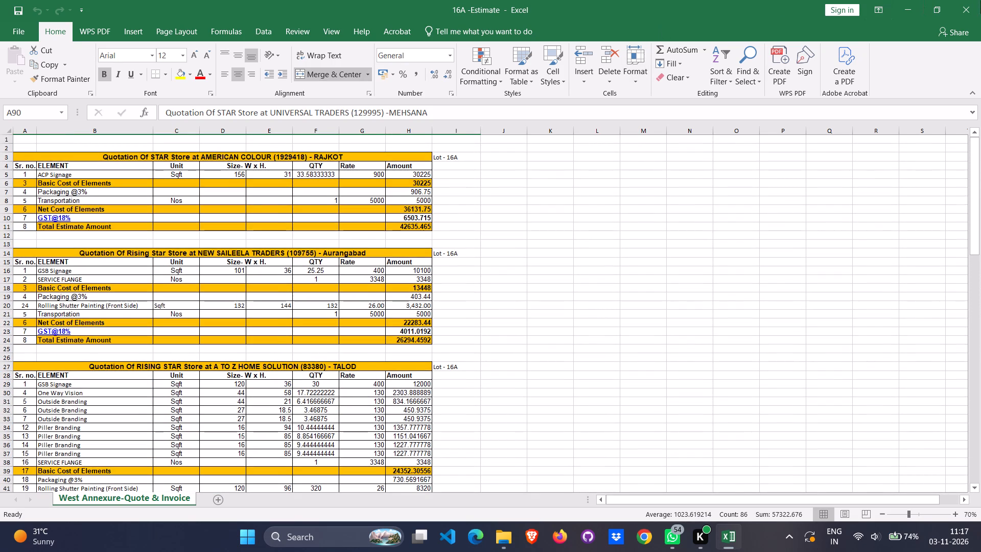
left_click(978, 0)
Open the 17A -Estimate workbook from Estimate XL, review its lot 17A store quotations from Maruti Steel onward, and close Excel.
double_click(224, 418)
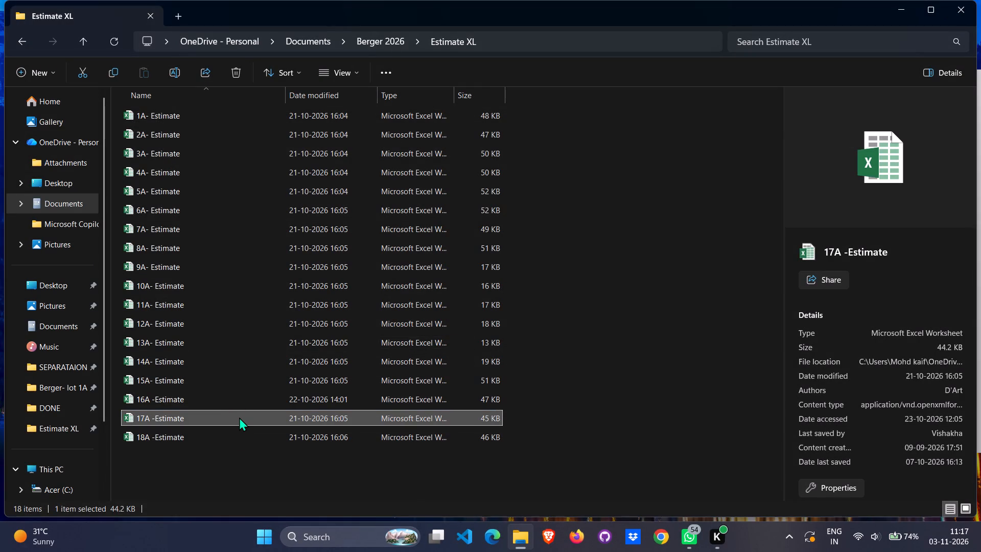
double_click(239, 417)
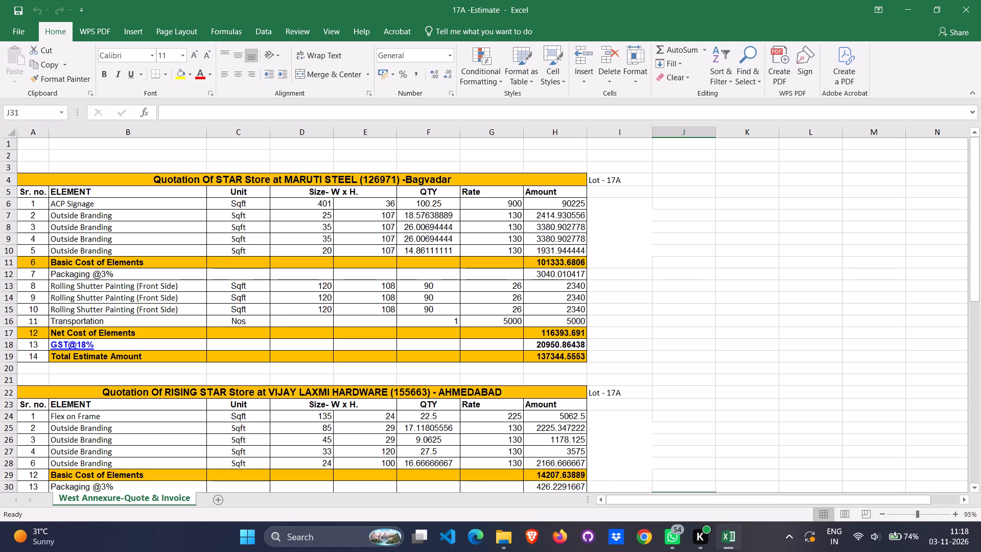
scroll(509, 351, "down", 17)
scroll(510, 351, "down", 6)
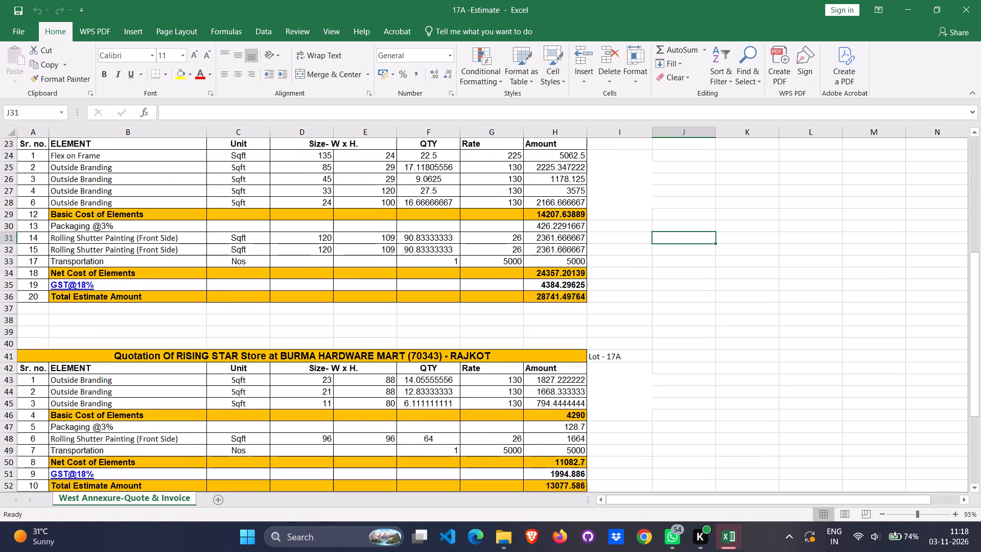
scroll(510, 351, "down", 20)
scroll(510, 351, "up", 20)
scroll(510, 351, "up", 14)
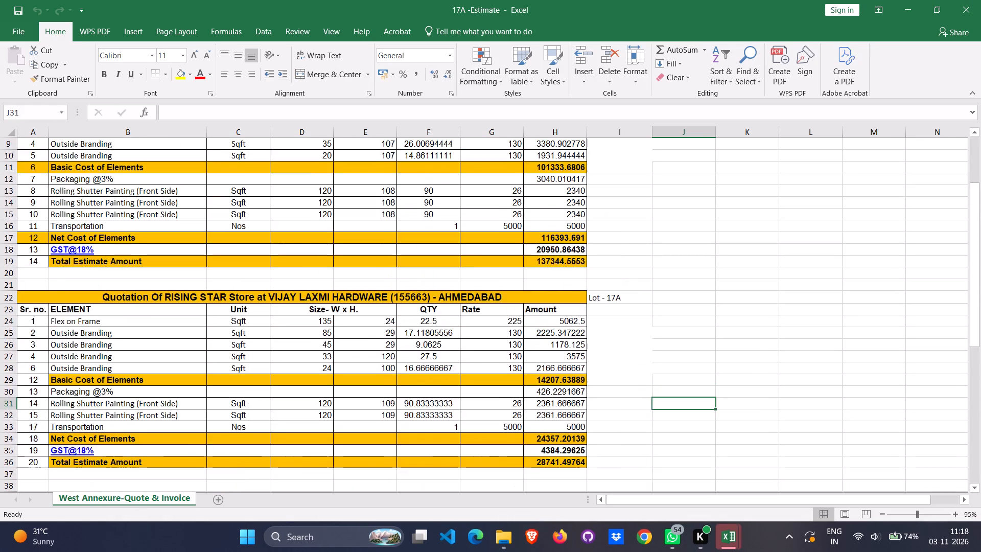
scroll(519, 369, "up", 19)
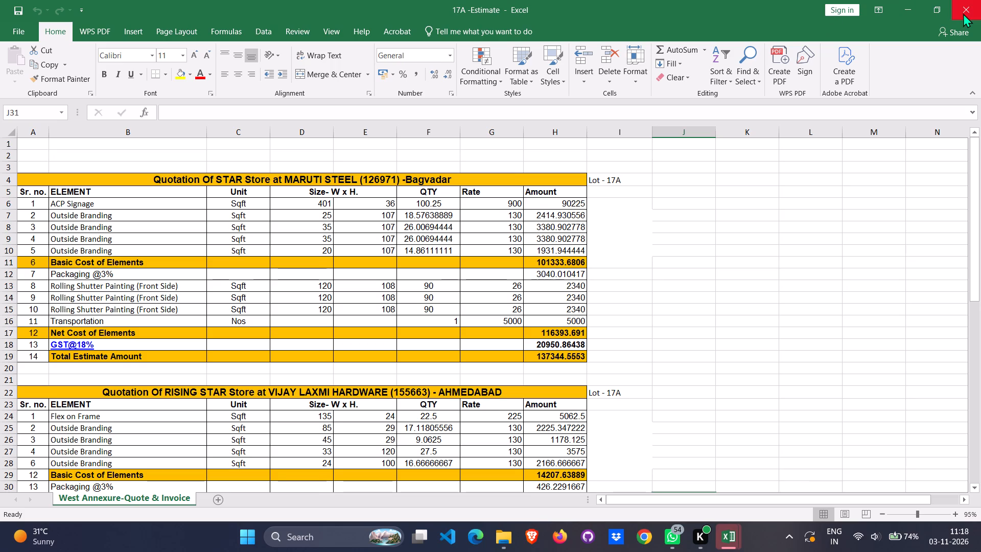
left_click(963, 13)
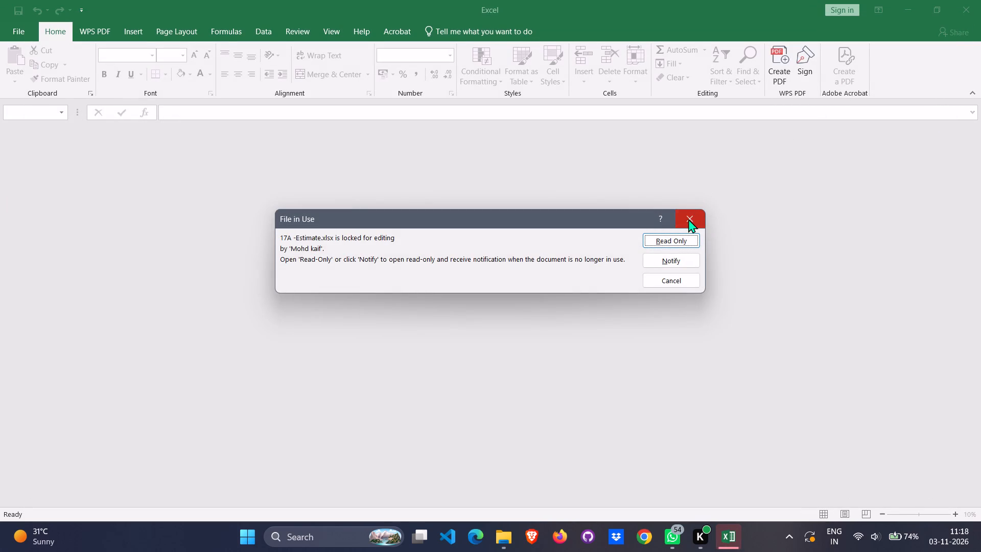
left_click(688, 219)
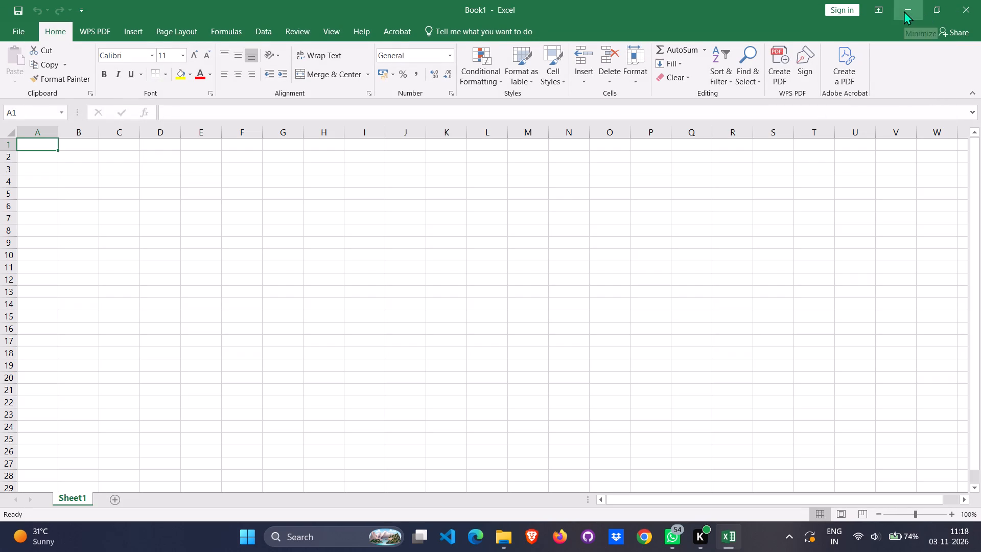
left_click(977, 10)
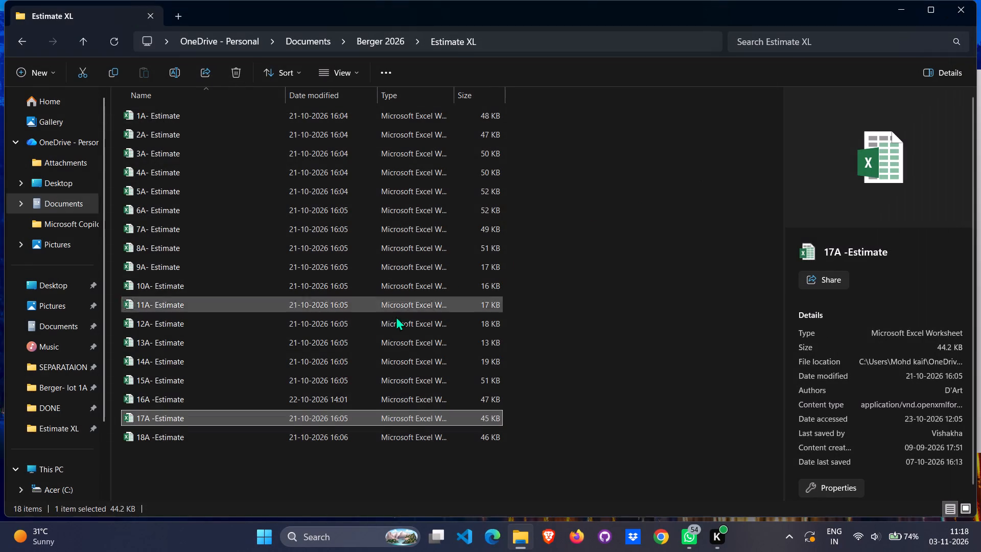
Open the 18A -Estimate workbook from Estimate XL, review its lot 18A store quotations from Madhuram Color onward, and close it.
double_click(246, 441)
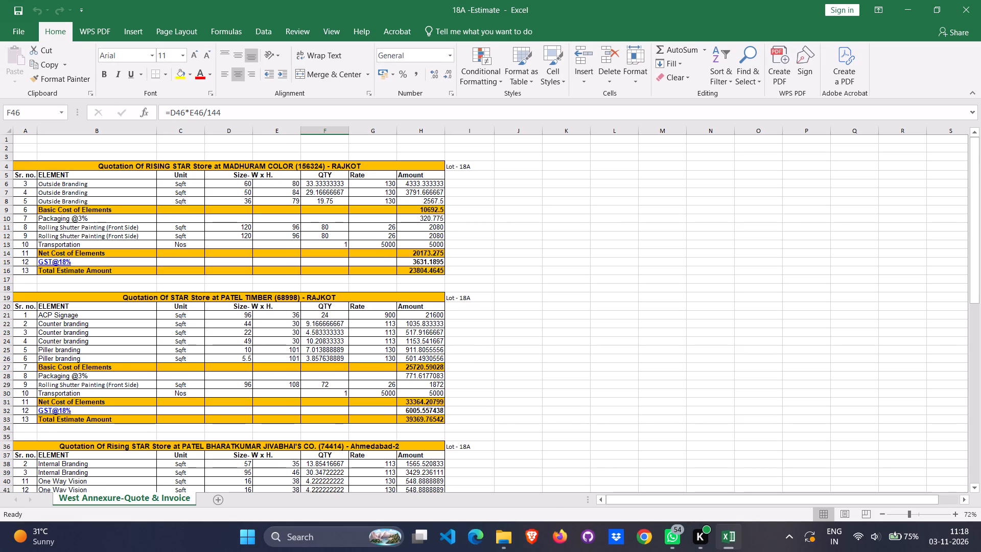
scroll(299, 370, "down", 15)
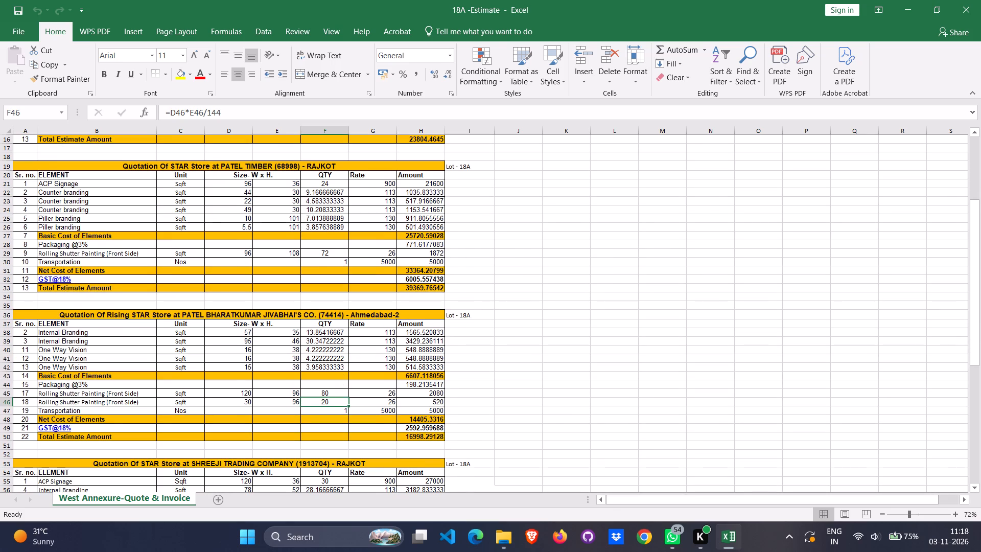
scroll(299, 370, "down", 1)
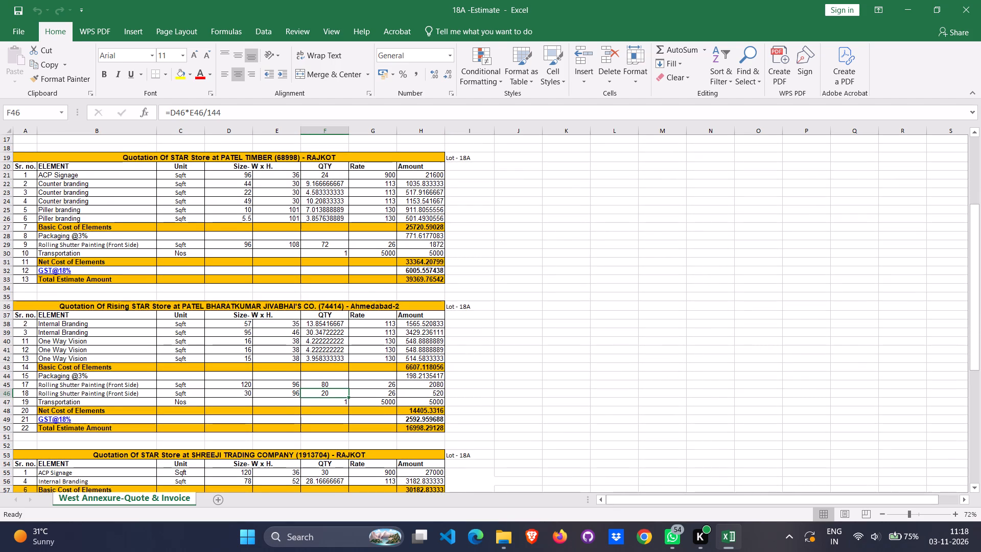
scroll(299, 370, "down", 9)
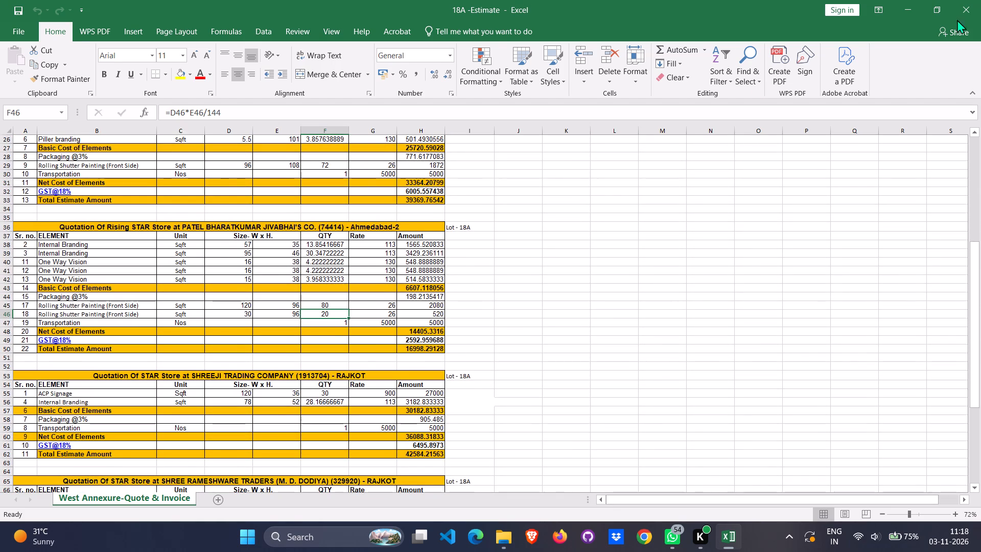
left_click(969, 1)
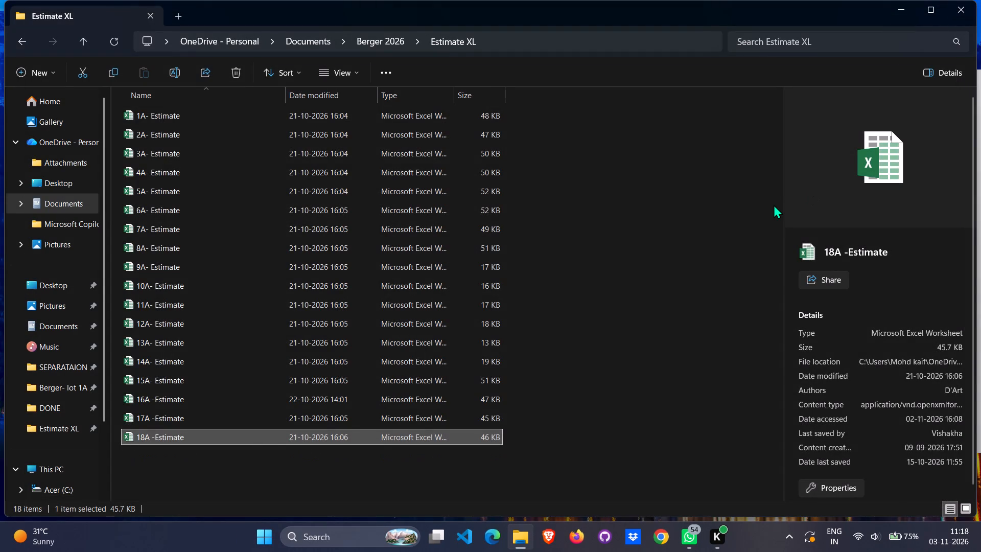
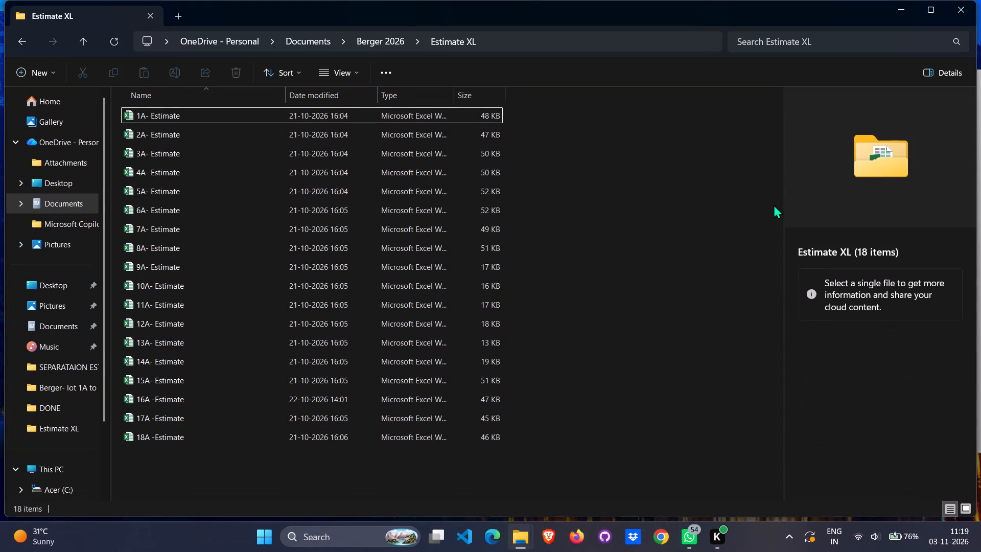
Close the extra Estimate XL folder window.
left_click(151, 20)
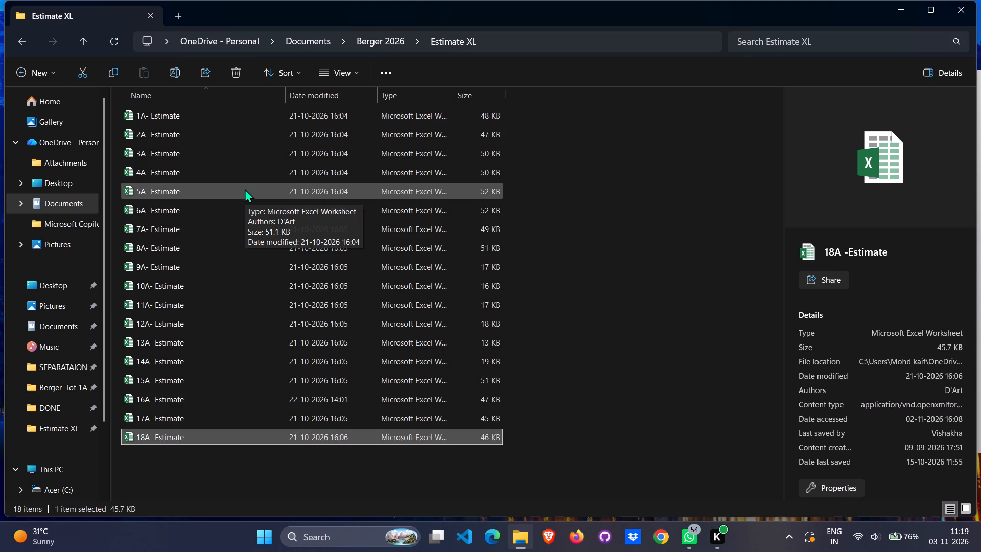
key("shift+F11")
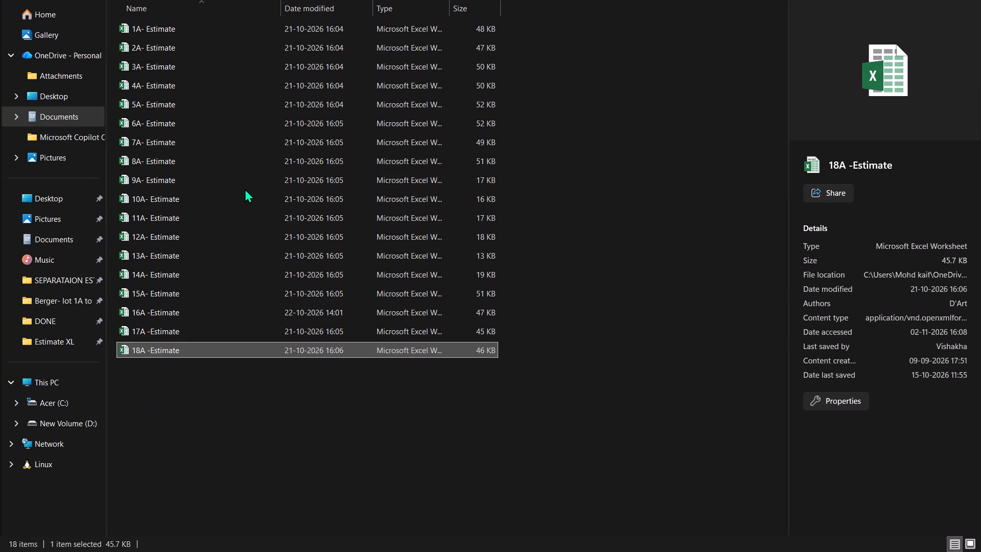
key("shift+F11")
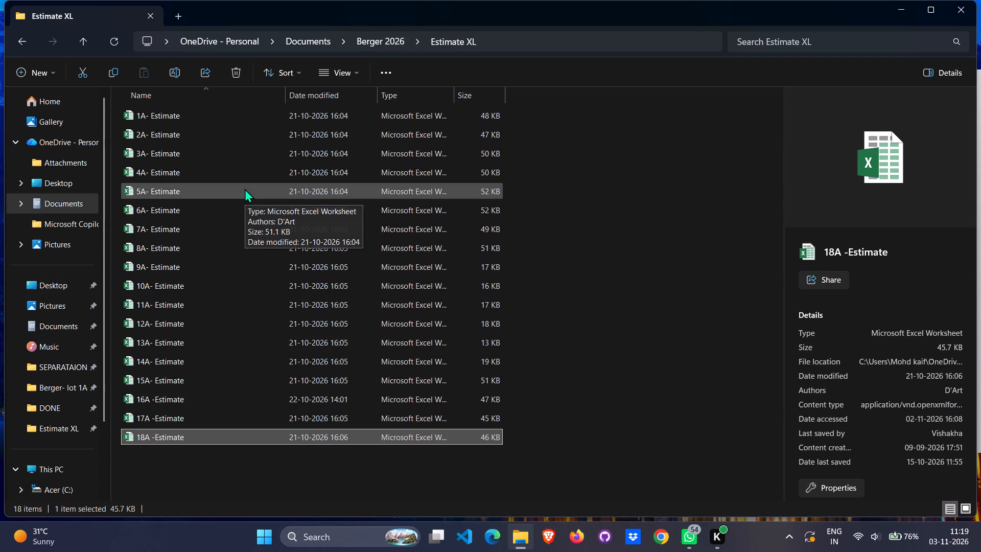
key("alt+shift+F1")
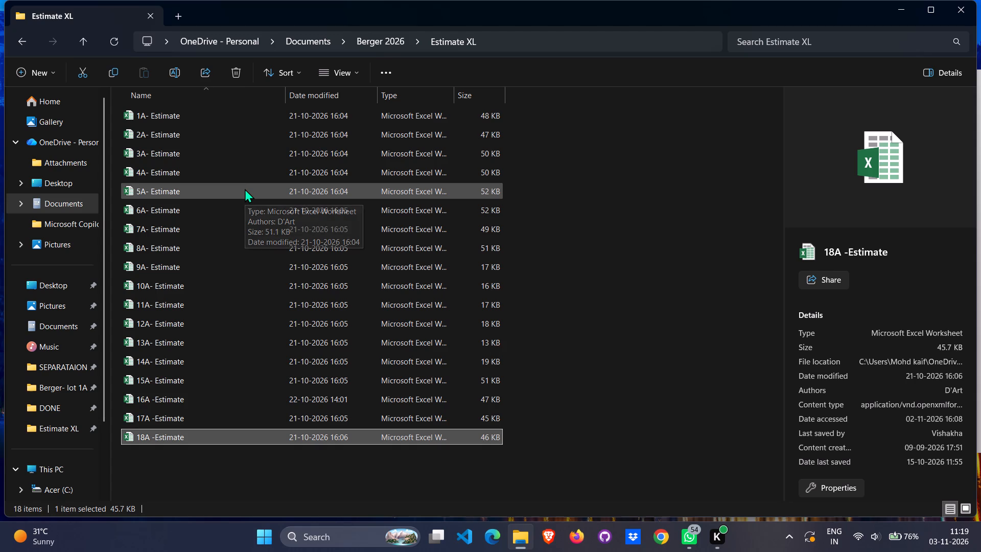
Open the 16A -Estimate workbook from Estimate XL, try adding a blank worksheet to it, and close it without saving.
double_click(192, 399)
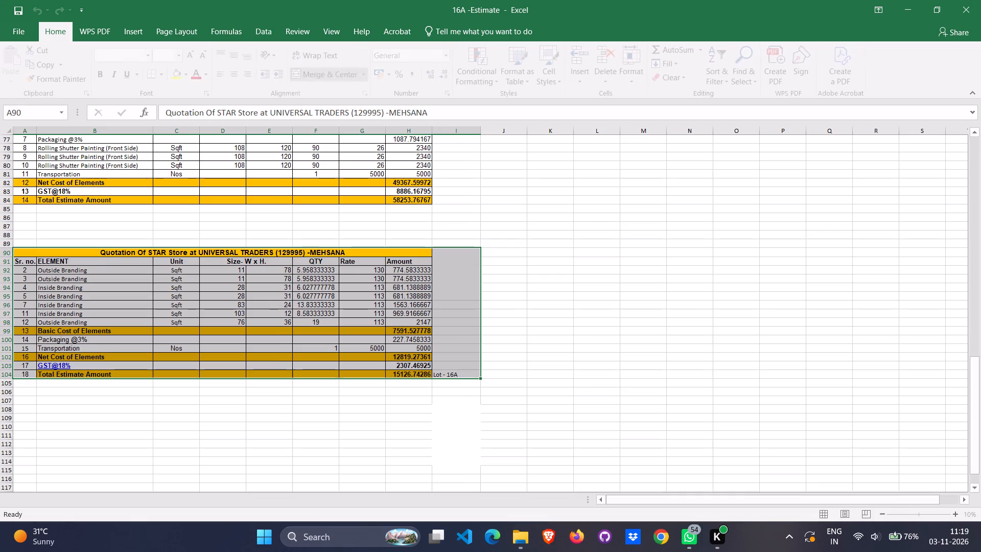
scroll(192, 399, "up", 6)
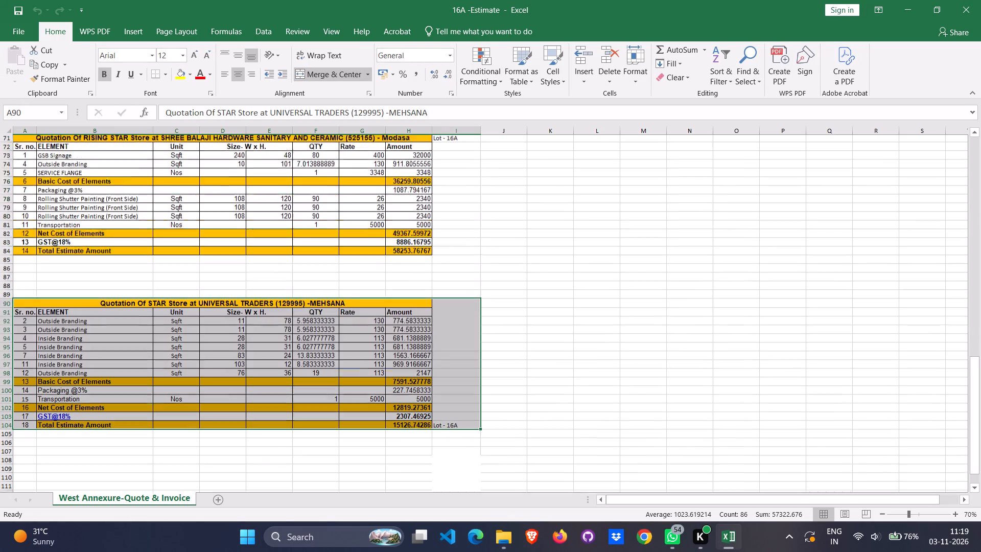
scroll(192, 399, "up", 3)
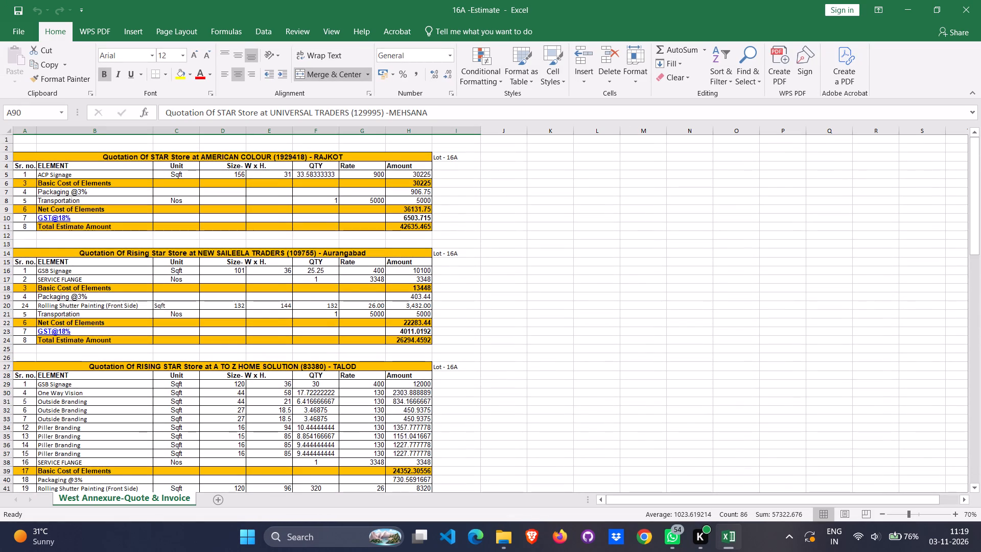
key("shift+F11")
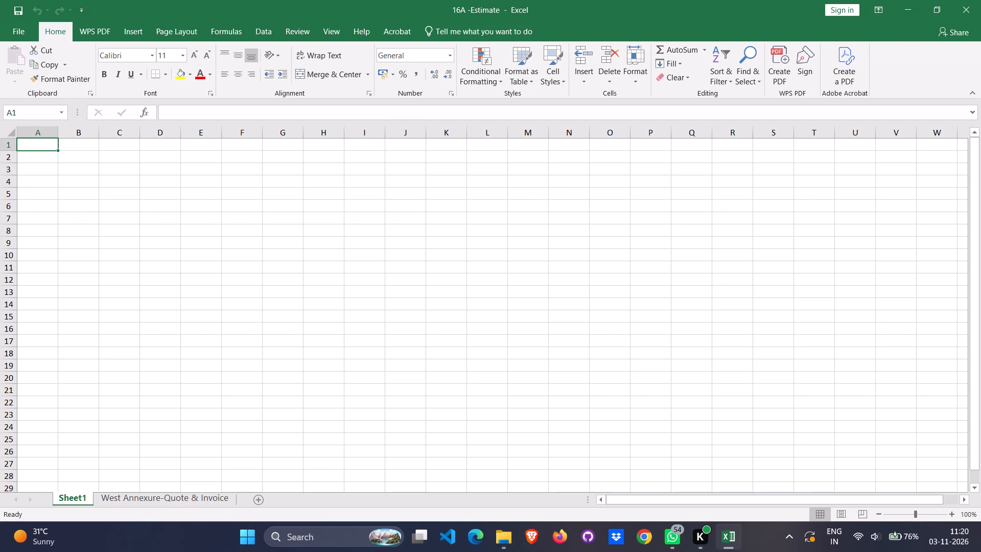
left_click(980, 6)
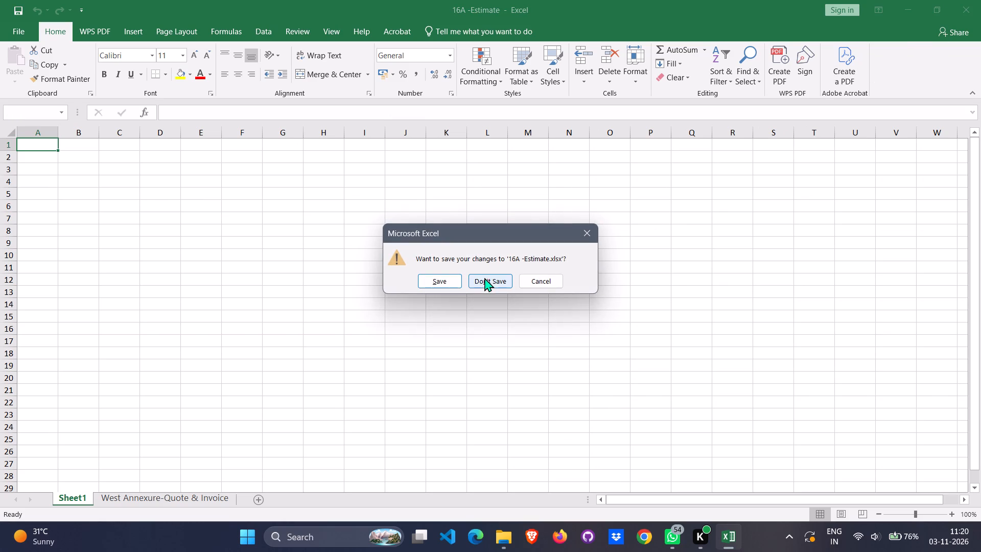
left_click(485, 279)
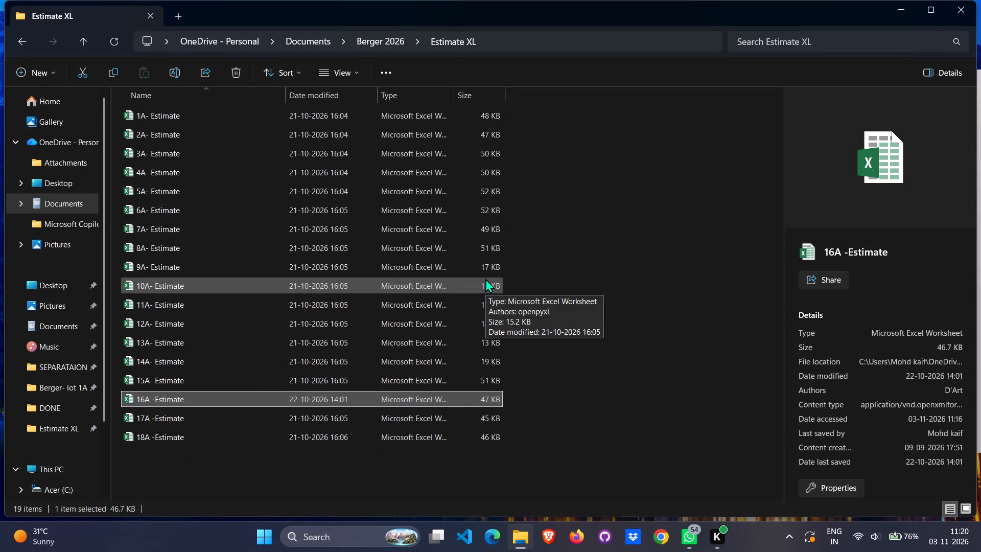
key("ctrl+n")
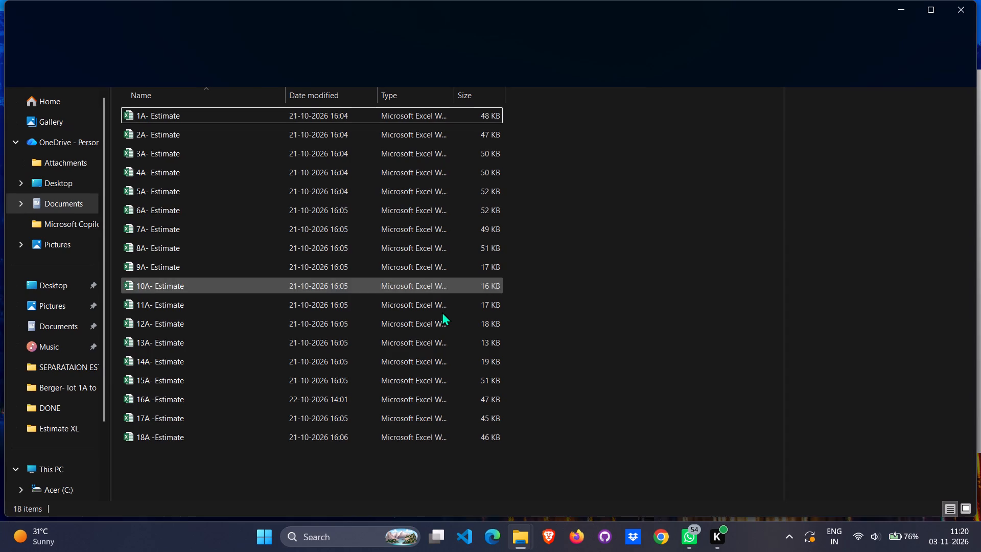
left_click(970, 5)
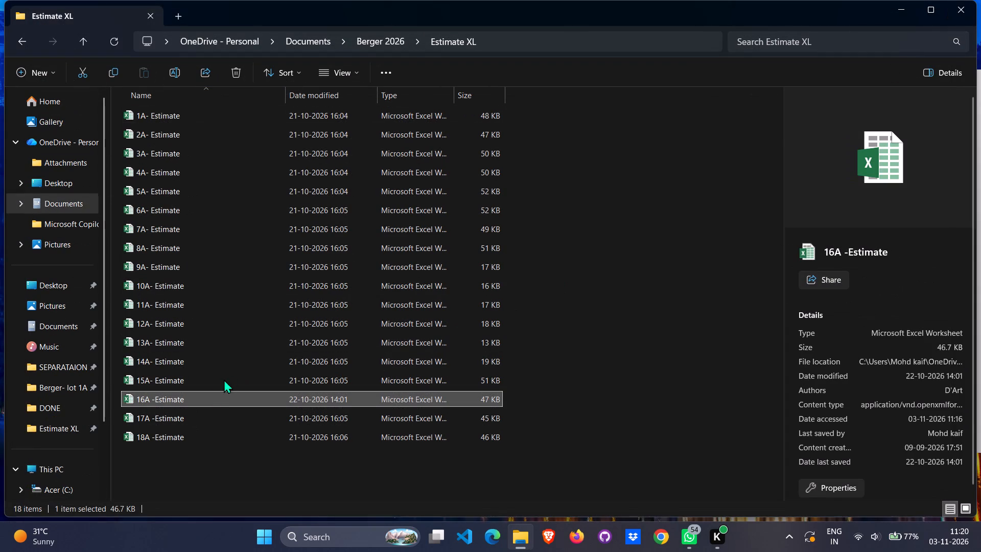
Reopen the 16A -Estimate workbook from Estimate XL and create a new blank workbook alongside it.
double_click(215, 394)
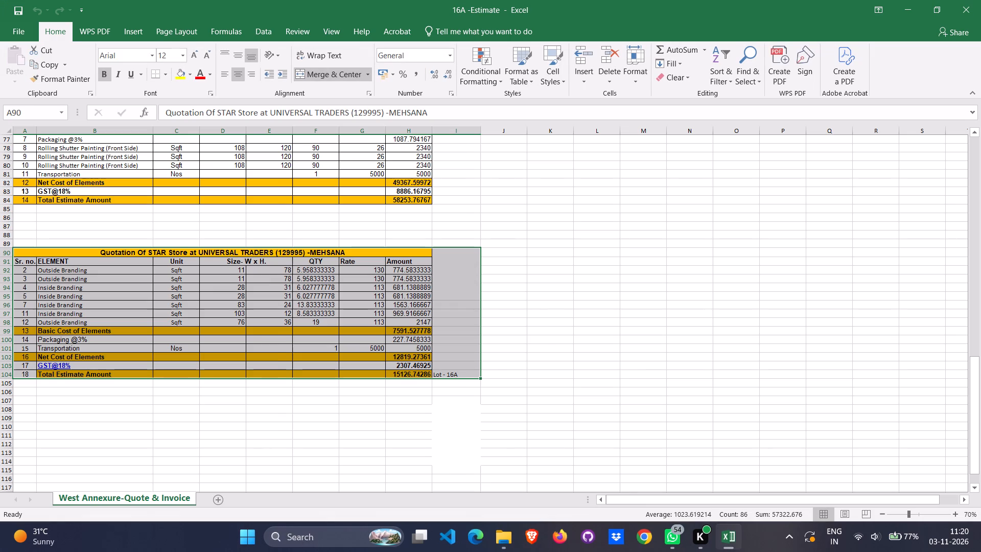
key("ctrl+n")
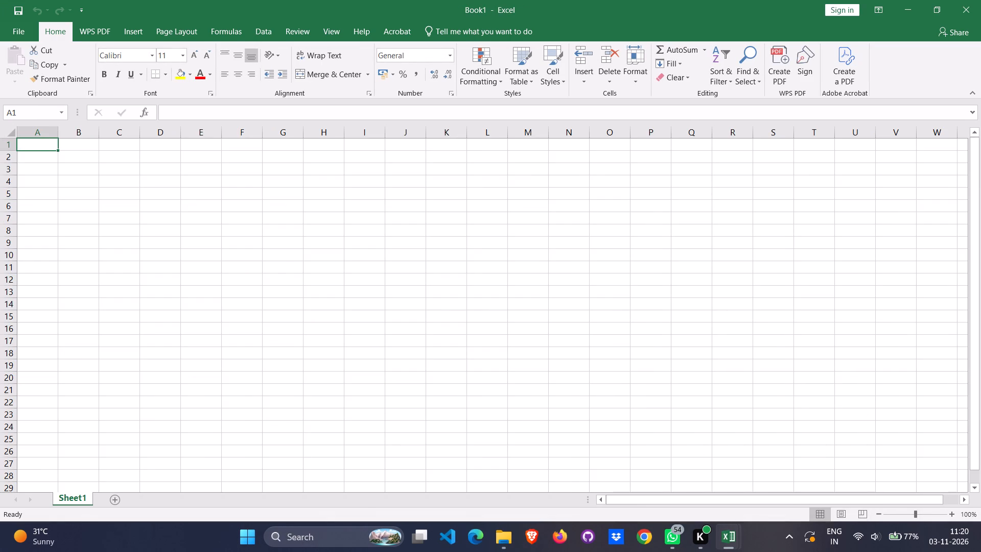
key("space")
key("Tab")
key("alt+Tab")
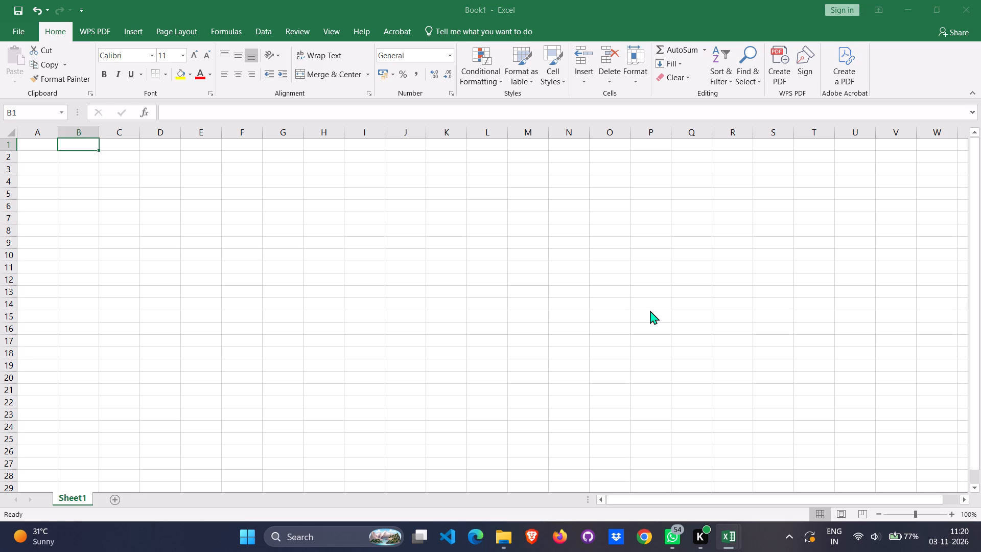
left_click(331, 267)
key("alt+Tab")
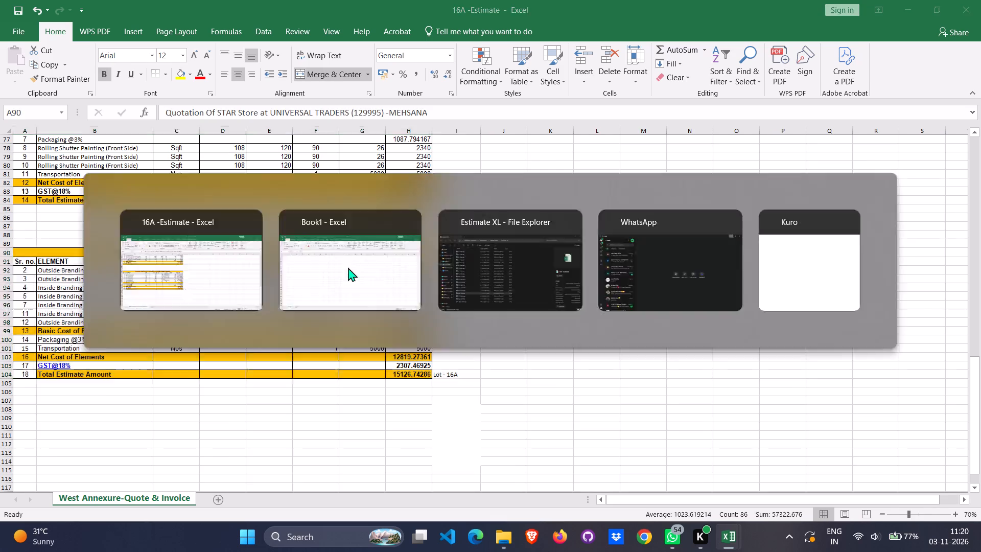
key("alt+Tab")
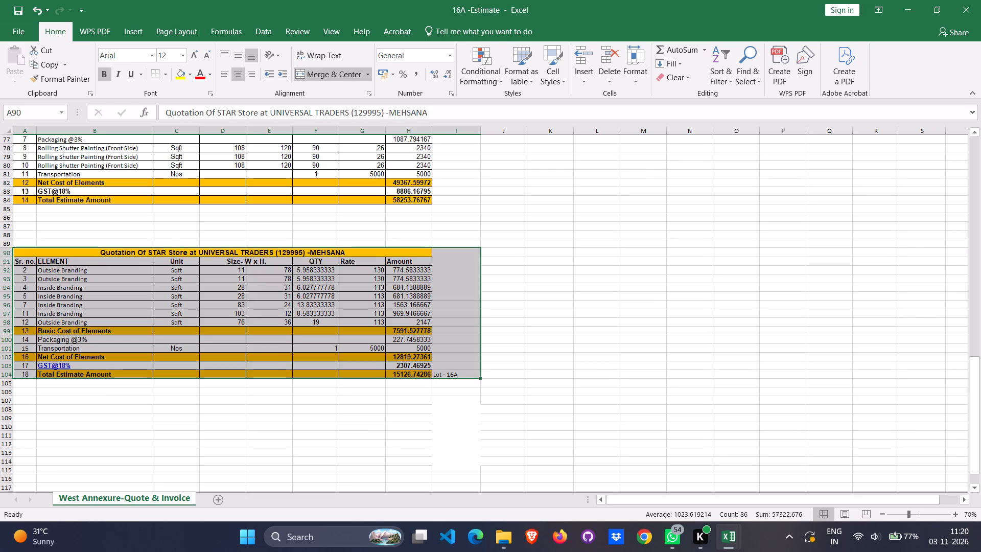
Copy the American Colour (1929418) Rajkot quotation with its Lot - 16A label from 16A -Estimate into the new workbook, starting at cell A1.
scroll(349, 166, "up", 7)
left_click(245, 172)
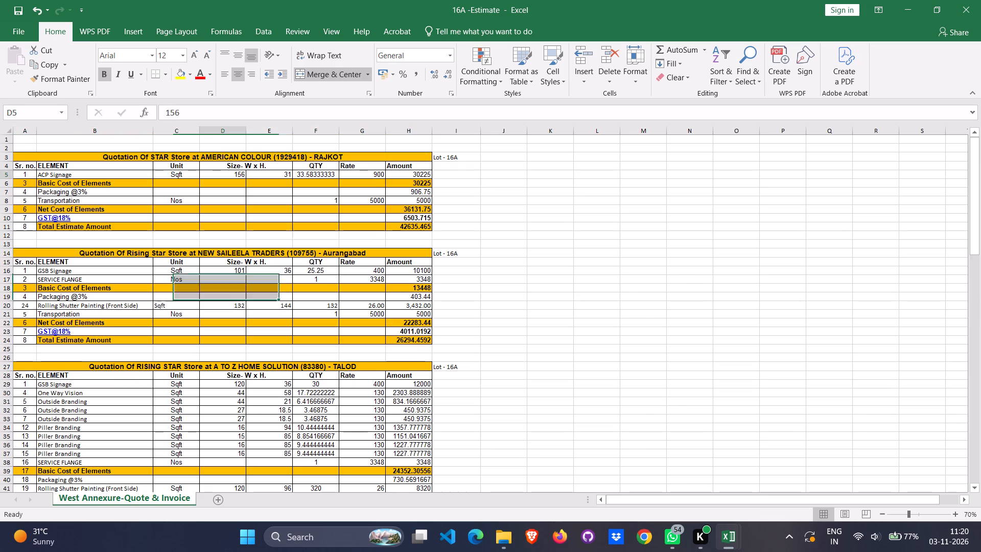
left_click(71, 156)
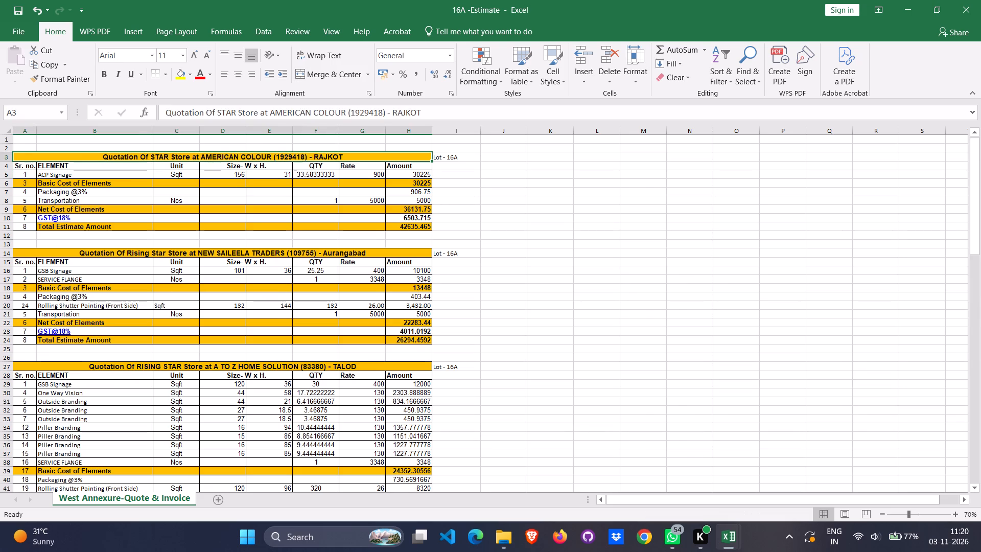
key("shift+Right")
key("shift+Down")
key("shift+Down")
key("shift+Down")
key("shift+Down")
key("shift+Down")
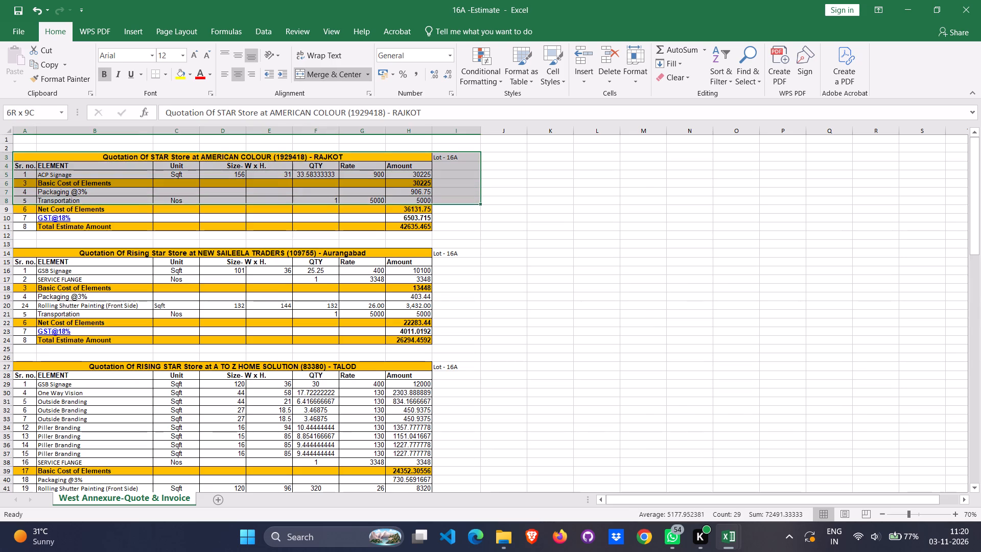
key("shift+Down")
key("shift+Down")
key("shift+Down")
key("ctrl+c")
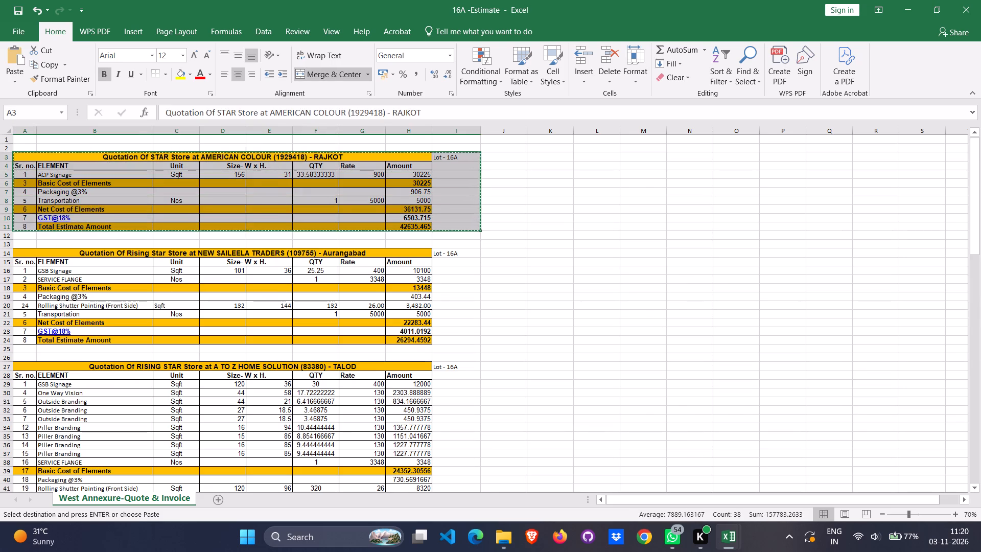
key("alt+Tab")
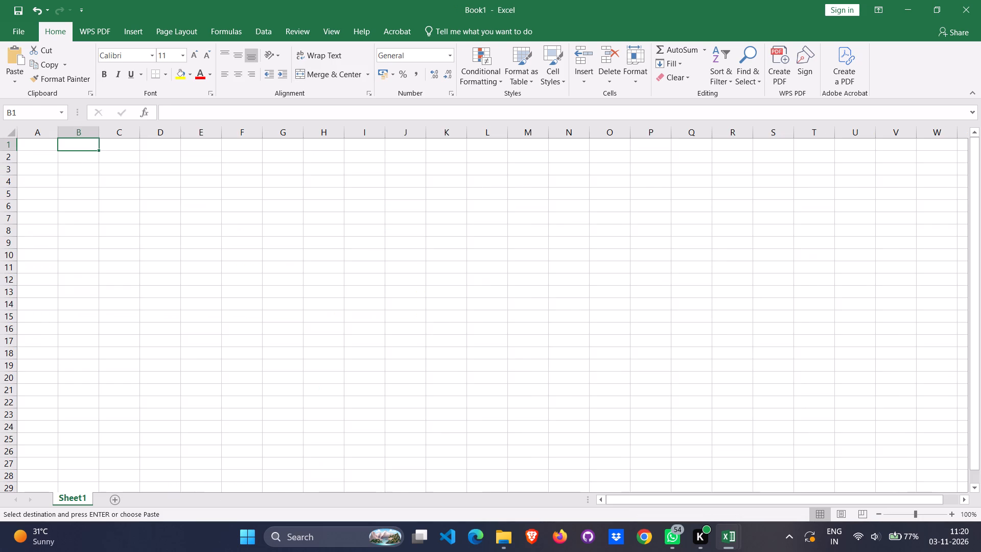
left_click(43, 151)
left_click(45, 142)
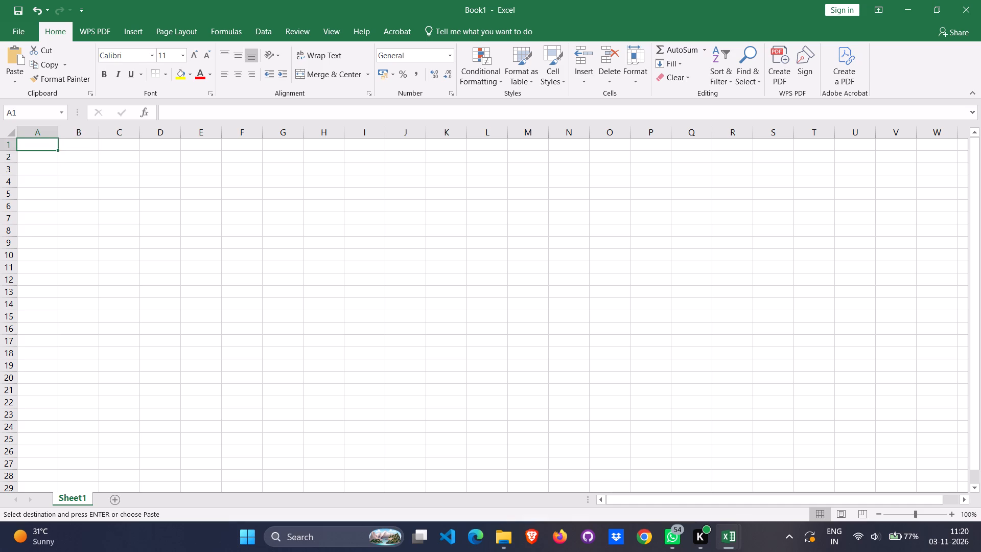
key("ctrl+v")
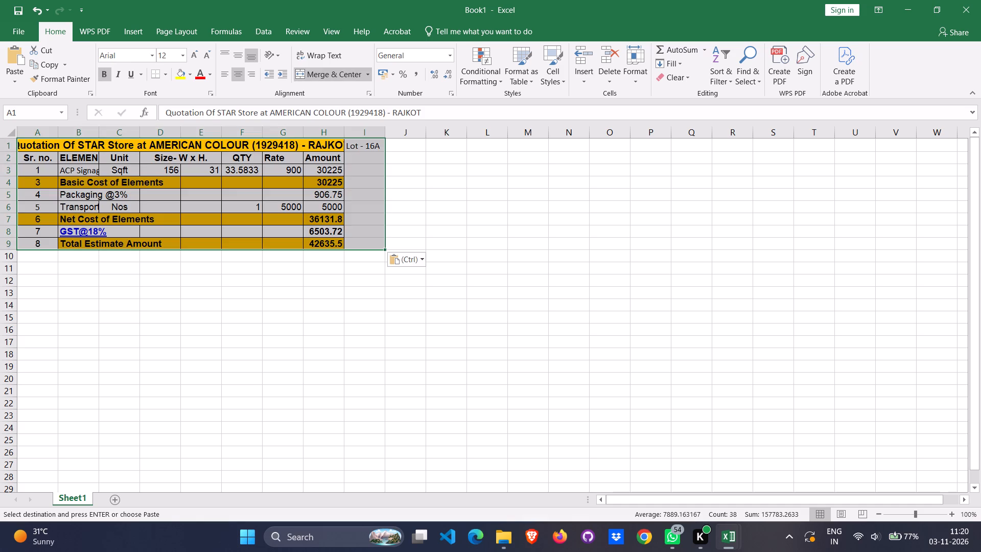
left_click_drag(385, 249, 401, 254)
left_click(416, 210)
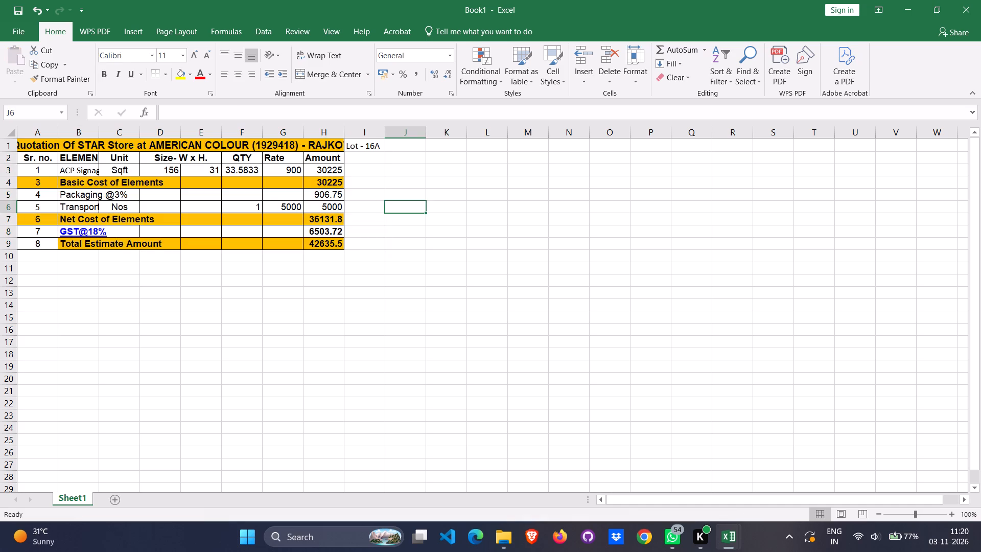
Save the new workbook as AMERICAN COLOUR in yesterday's SEPARATAION ESTIMATE folder, copying the name from the quotation title, and close it.
triple_click(191, 145)
left_click(191, 145)
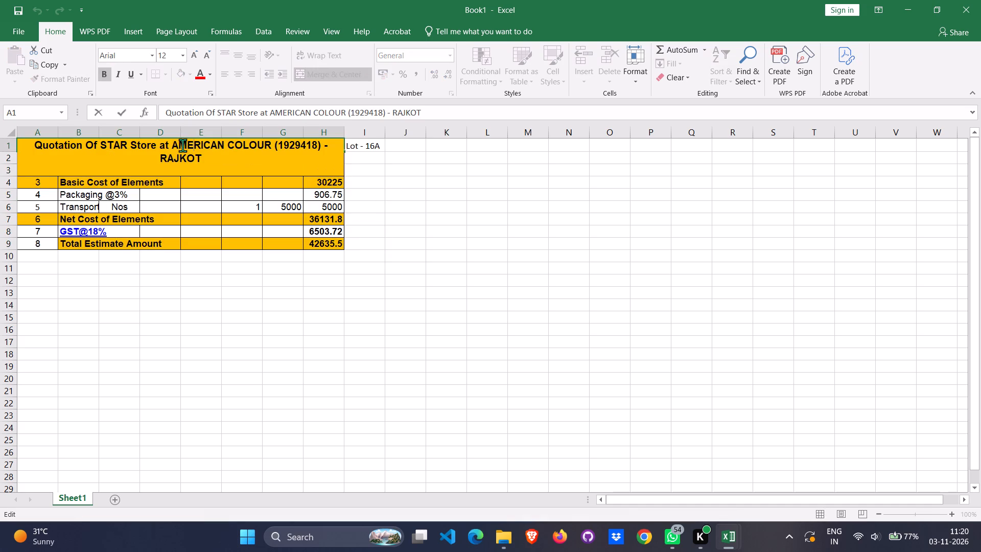
left_click_drag(171, 141, 265, 144)
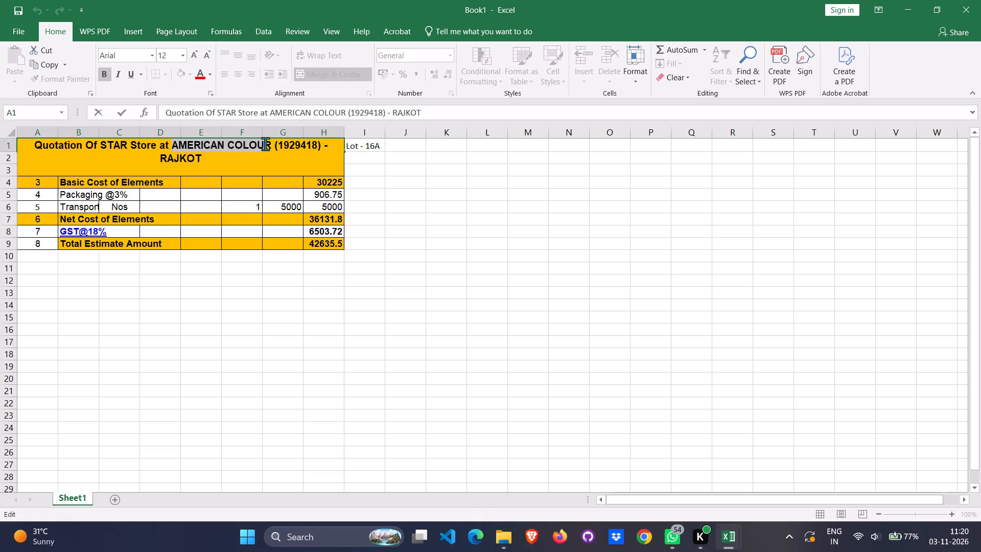
left_click_drag(265, 144, 269, 142)
key("ctrl+c")
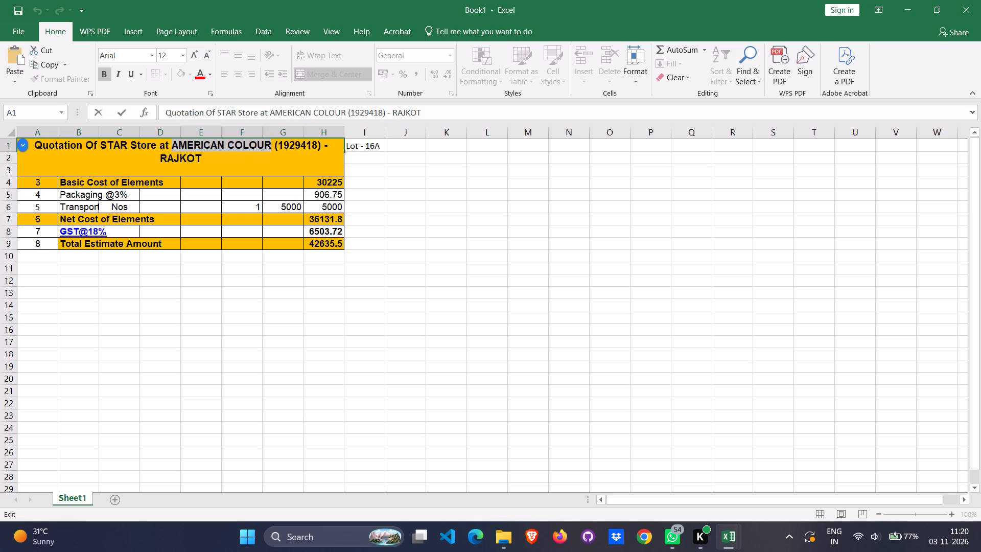
left_click(15, 33)
left_click(41, 139)
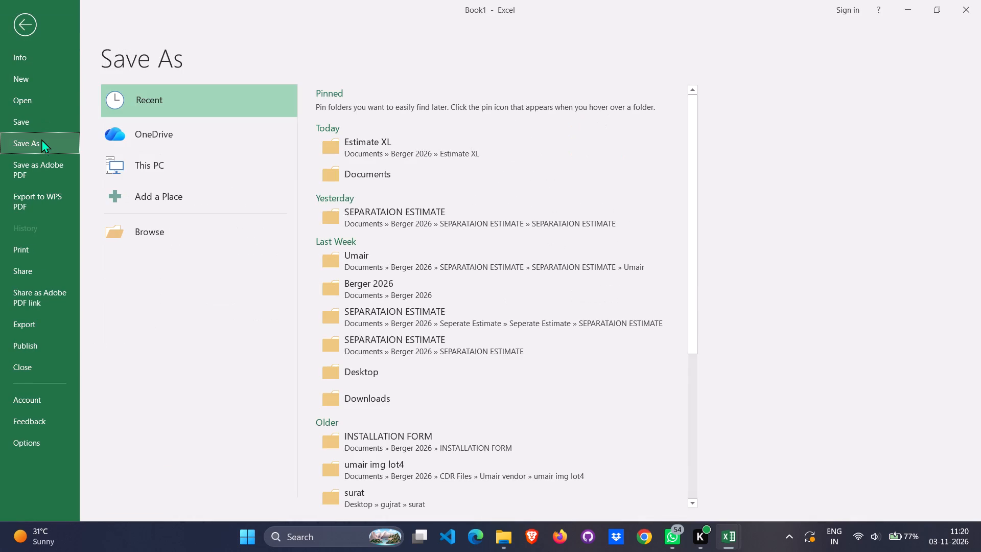
double_click(416, 214)
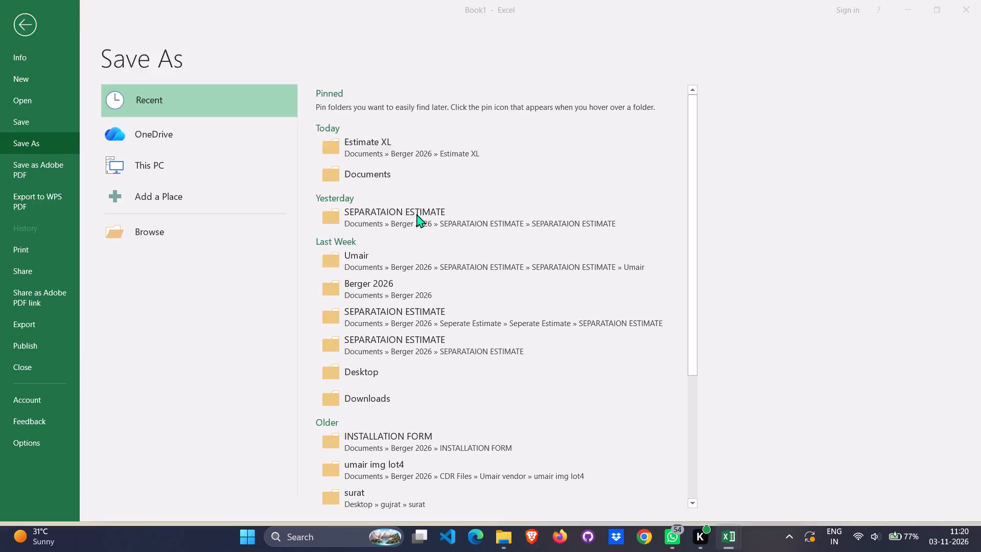
key("ctrl+v")
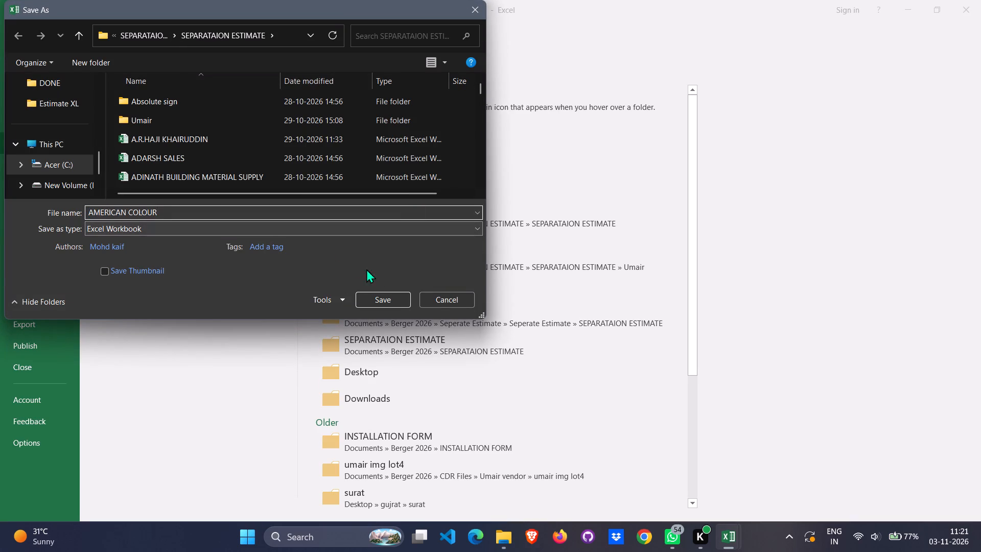
left_click(391, 294)
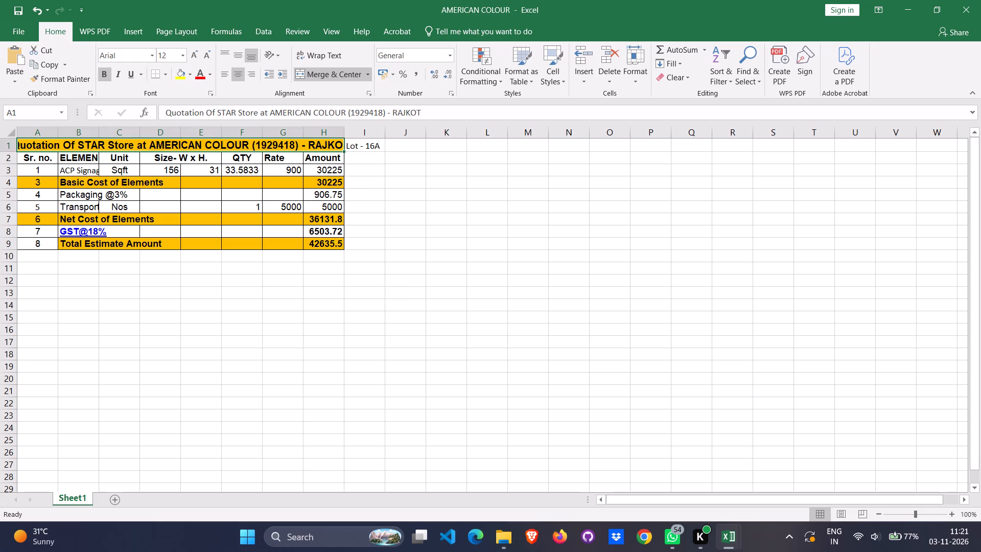
left_click(12, 8)
left_click(957, 10)
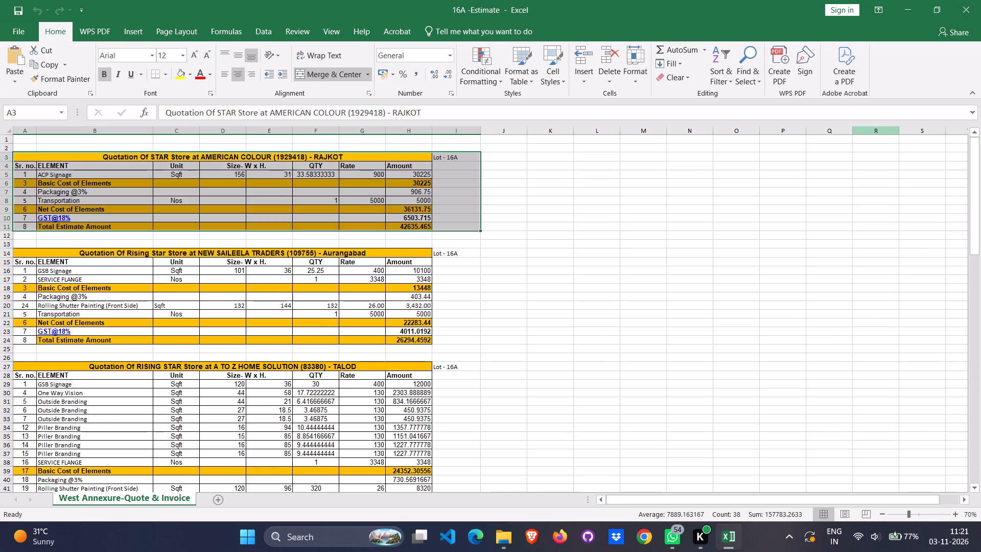
Copy the NEW SAILEELA TRADERS (109755) Aurangabad quotation with its Lot - 16A label into a new blank workbook, starting at cell A1.
scroll(422, 317, "up", 2)
left_click(54, 254)
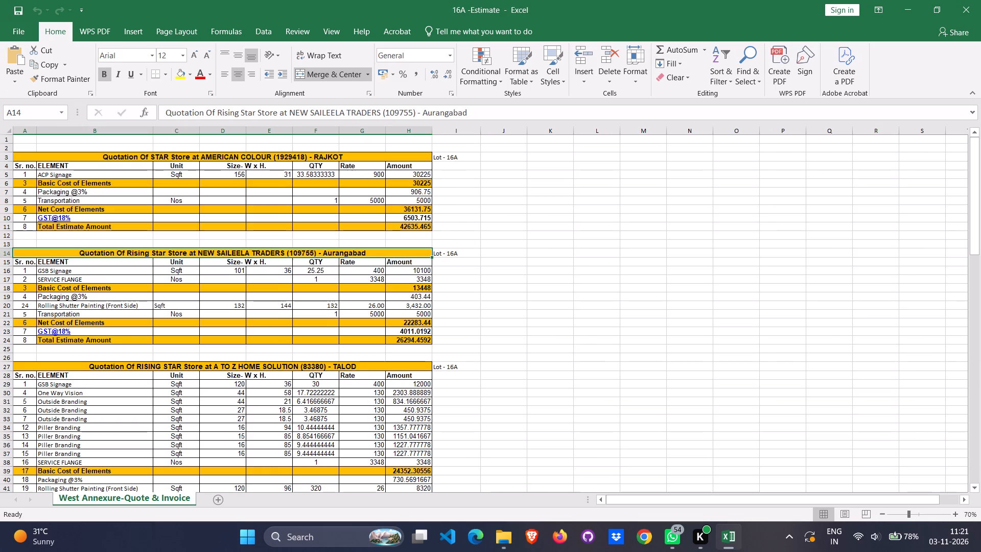
key("shift+Right")
key("shift+Down")
key("shift+Down")
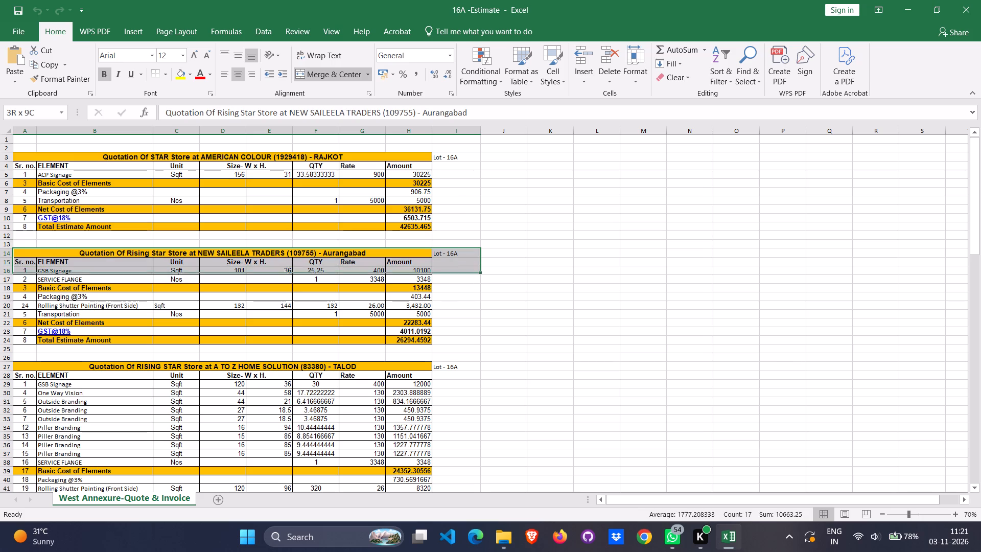
key("shift+Down")
key("shift+Down")
key("shift+Down")
key("shift+Down")
key("shift+Down")
key("shift+Down")
key("shift+Down")
key("shift+Down")
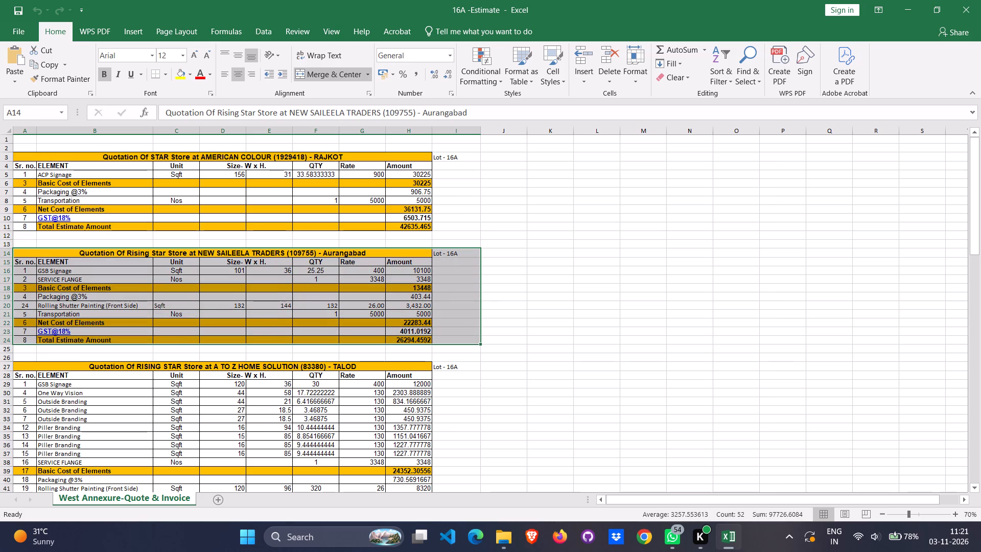
key("ctrl+c")
key("ctrl+n")
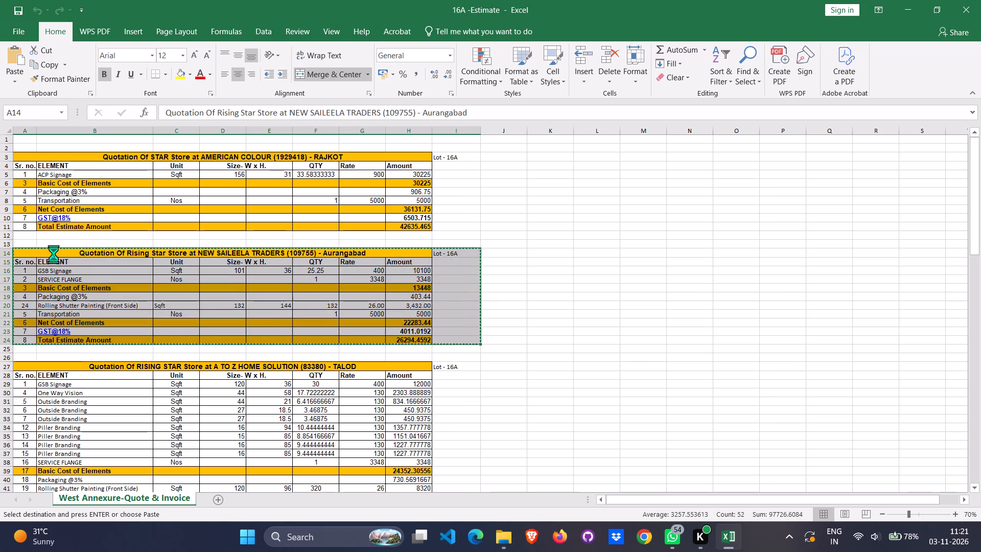
key("ctrl+v")
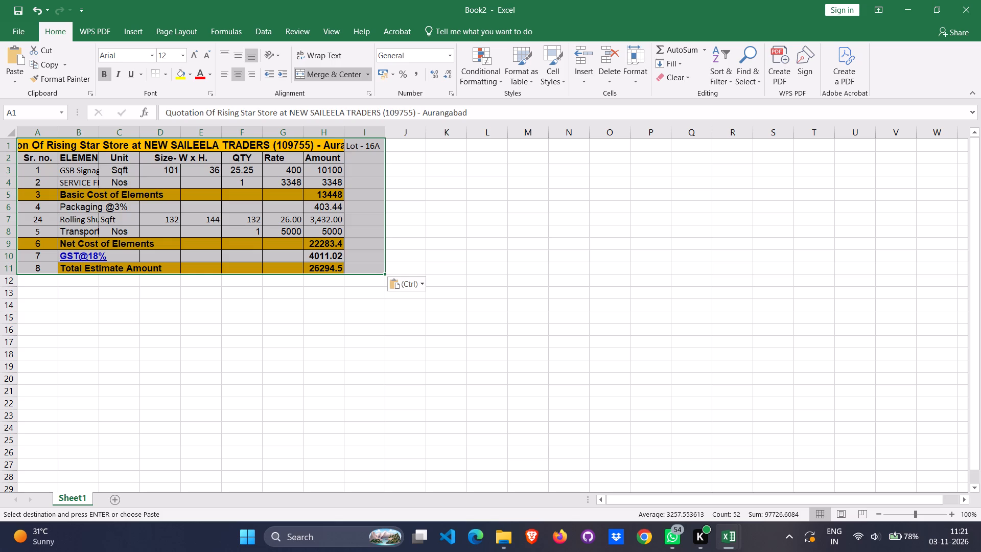
Save the new workbook as NEW SAILEELA TRADERS in the recent nested SEPARATAION ESTIMATE folder, copying the name from the quotation title, and close it.
triple_click(142, 145)
left_click(142, 145)
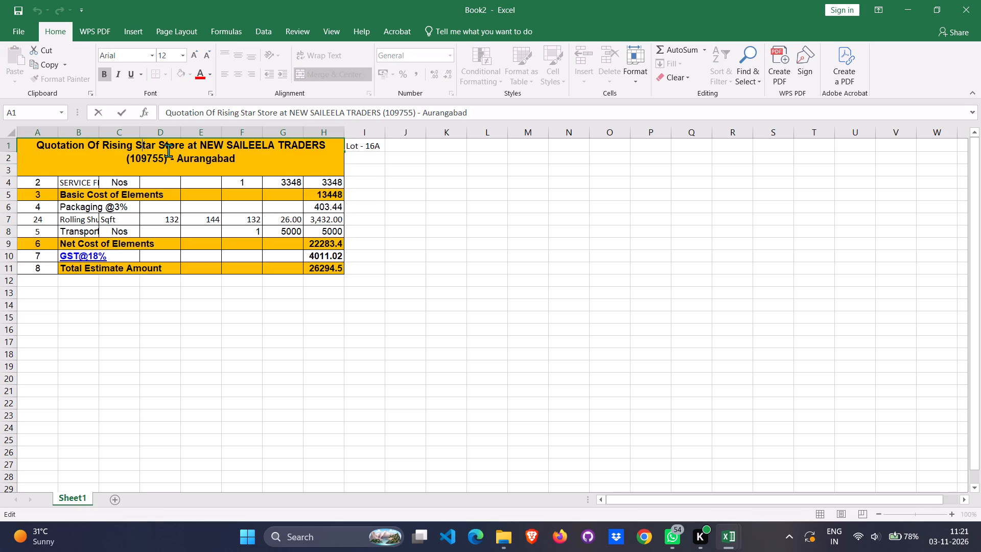
left_click_drag(198, 145, 326, 145)
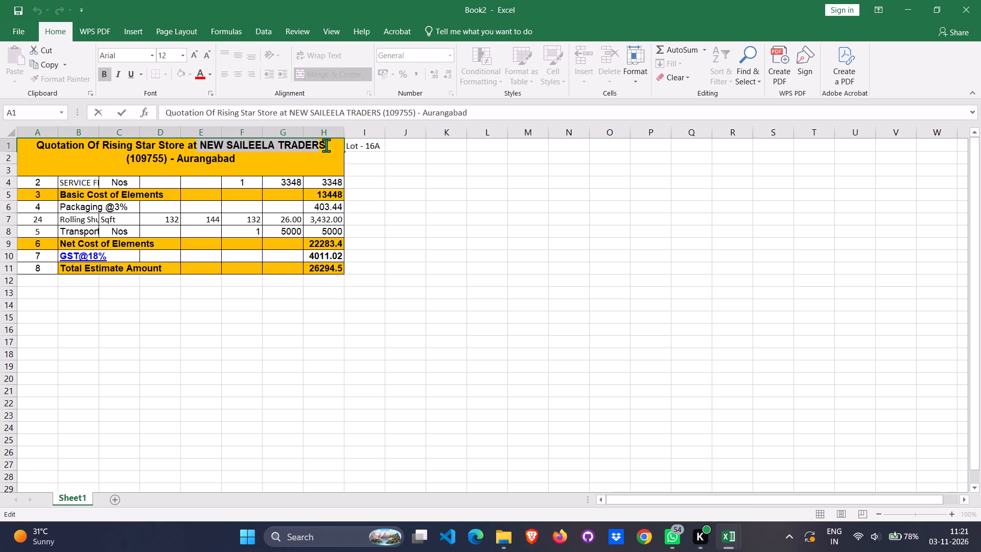
left_click_drag(326, 145, 330, 145)
key("ctrl+c")
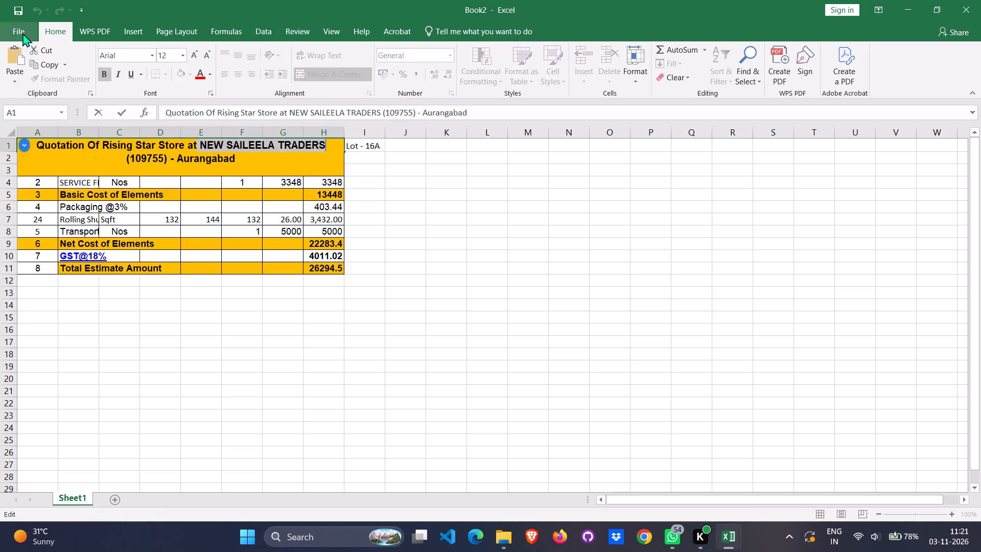
left_click(27, 30)
left_click(40, 144)
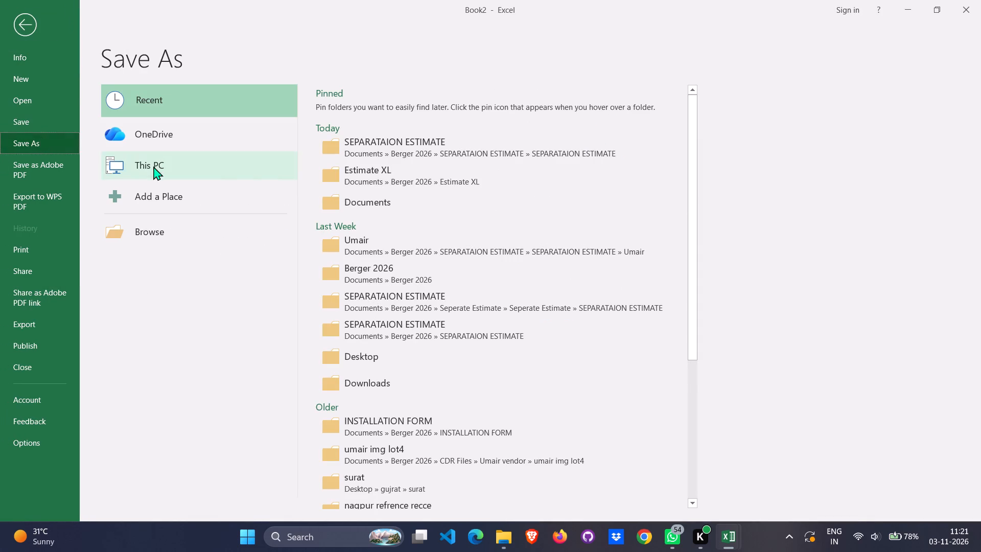
left_click(452, 144)
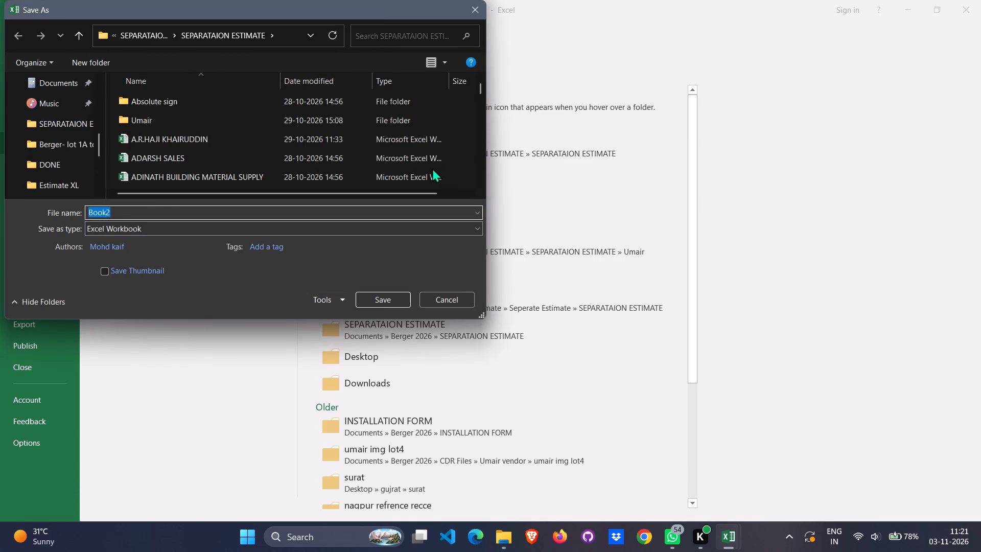
key("ctrl+v")
left_click(400, 293)
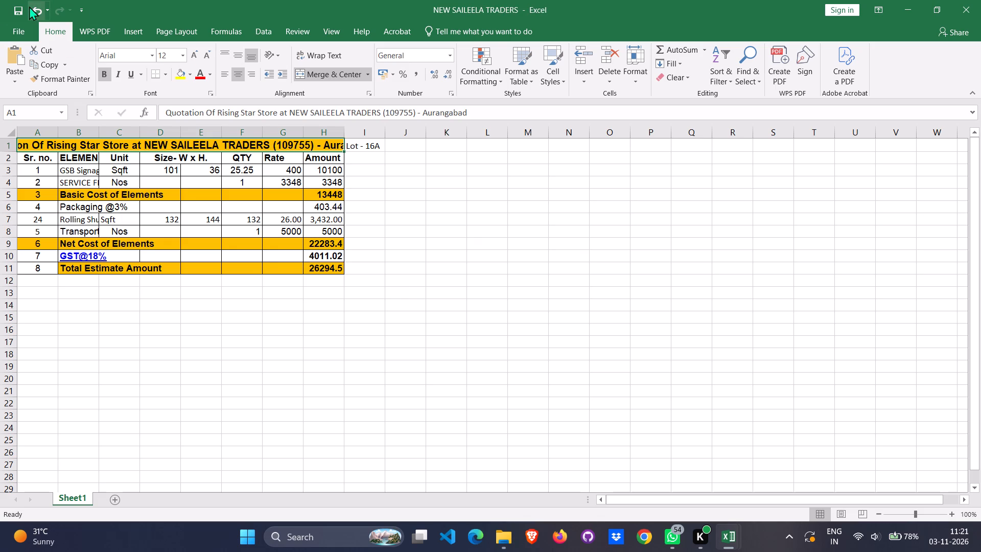
left_click(11, 1)
left_click(12, 3)
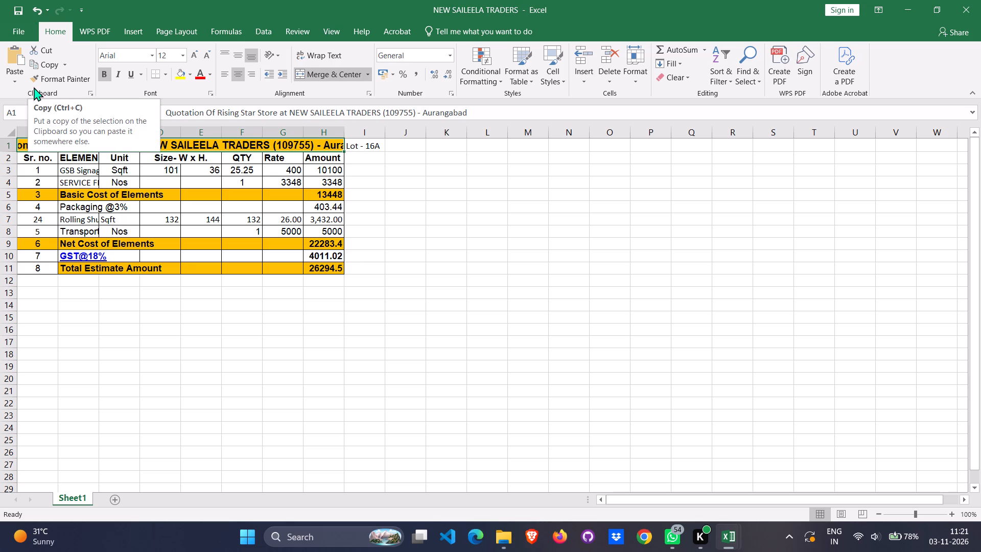
left_click(15, 10)
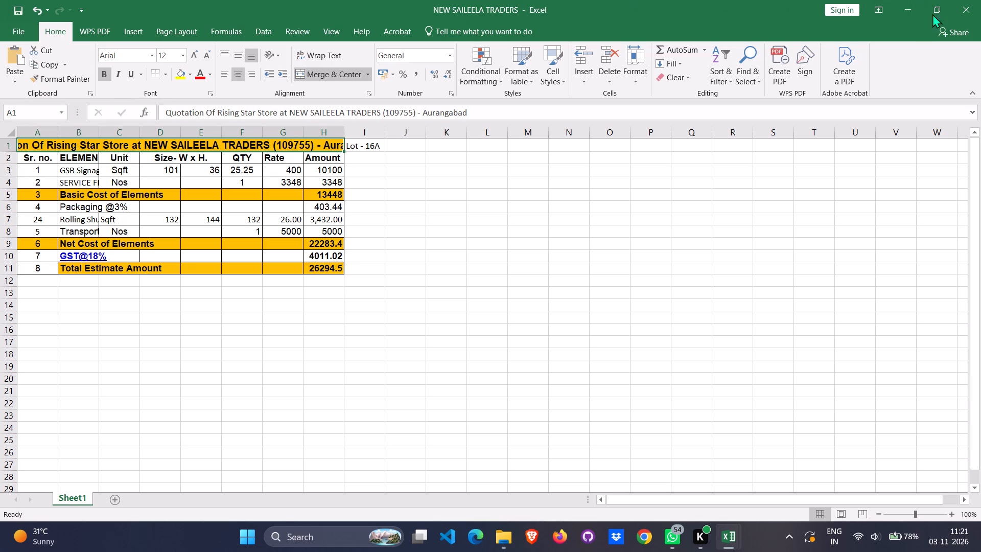
left_click(967, 10)
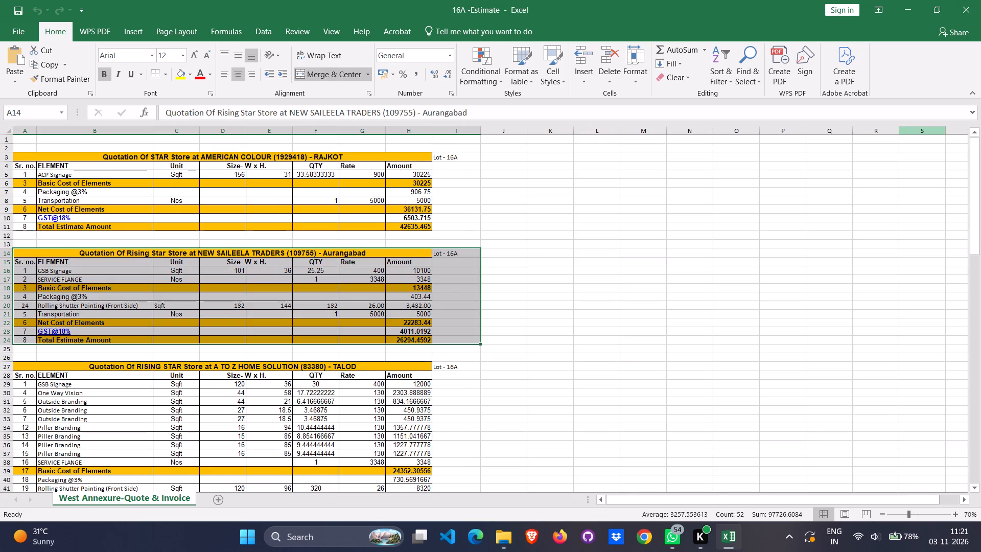
Copy the A TO Z HOME SOLUTION (83380) Talod quotation with its Lot - 16A label into a new blank workbook, starting at cell A1.
scroll(668, 275, "down", 5)
scroll(664, 285, "up", 8)
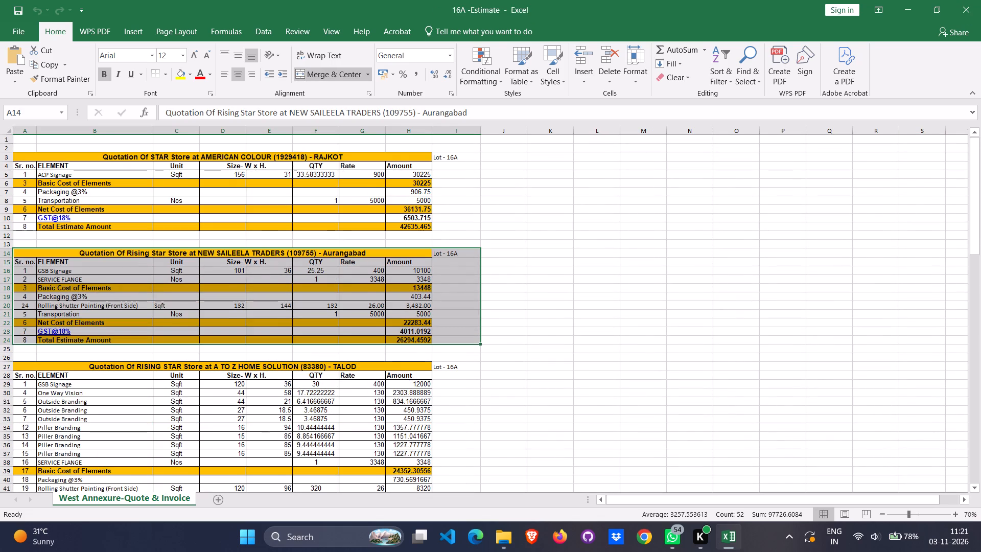
scroll(656, 310, "up", 2)
scroll(656, 310, "down", 14)
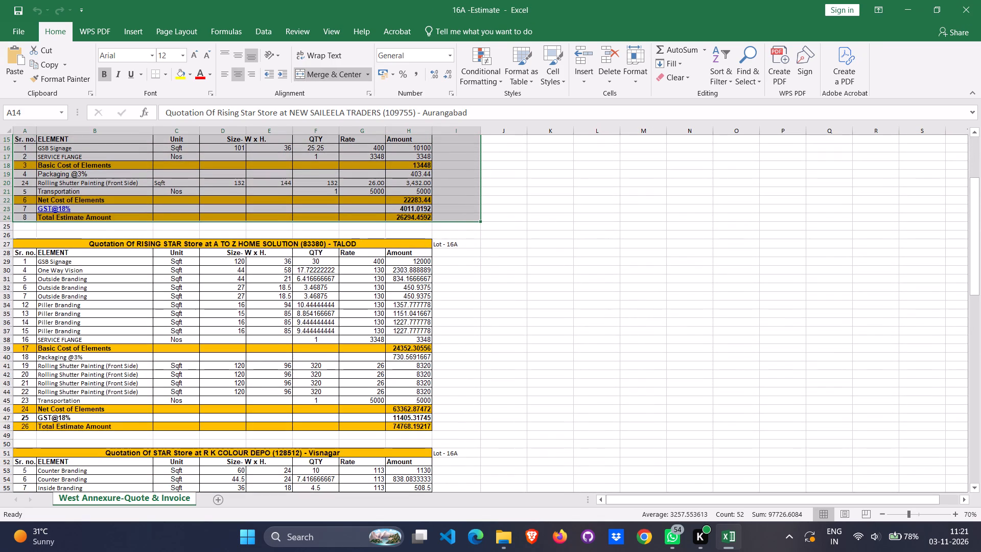
left_click(84, 244)
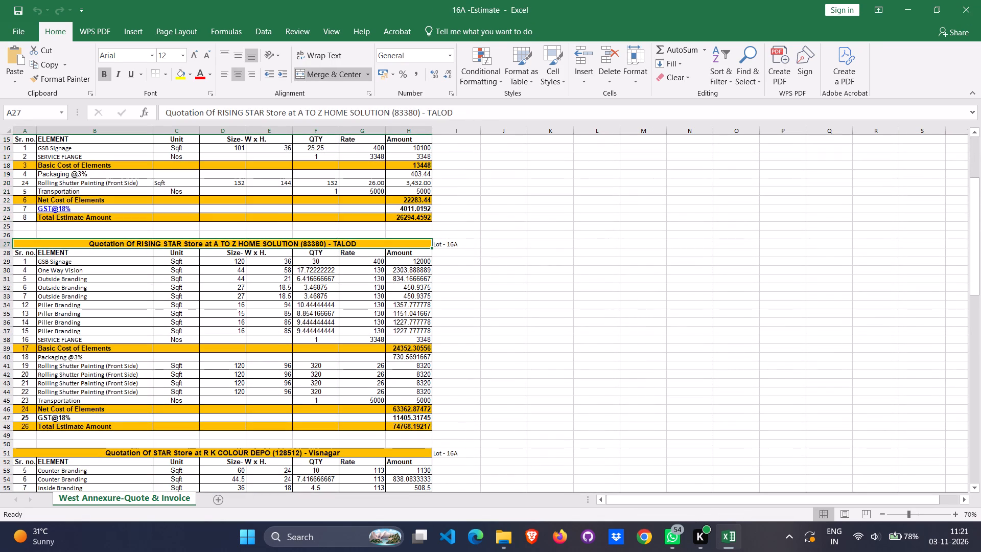
key("shift+Right")
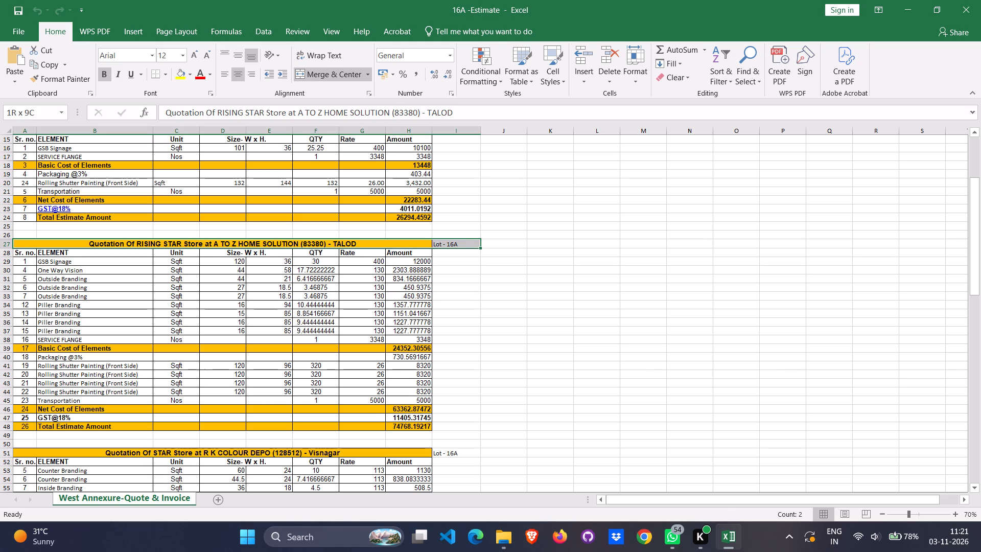
key("shift+Down")
key("shift+Down")
key("shift+Down")
key("shift+Down")
key("shift+Down")
key("shift+Down")
key("shift+Down")
key("shift+Down")
key("shift+Down")
key("shift+Down")
key("shift+Down")
key("shift+Down")
key("shift+Down")
key("shift+Down")
key("shift+Down")
key("shift+Down")
key("shift+Down")
key("shift+Down")
key("shift+Down")
key("shift+Down")
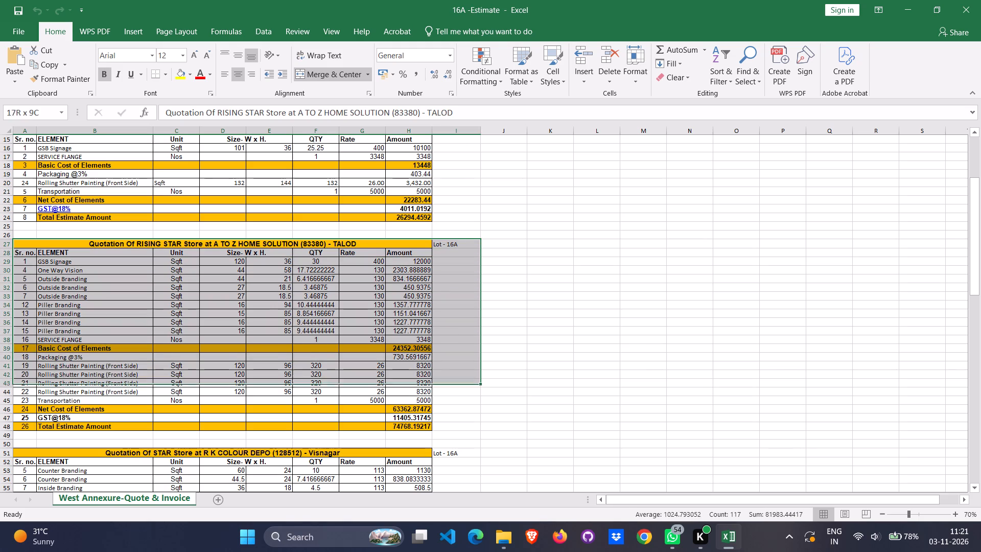
key("shift+Down")
key("ctrl+c")
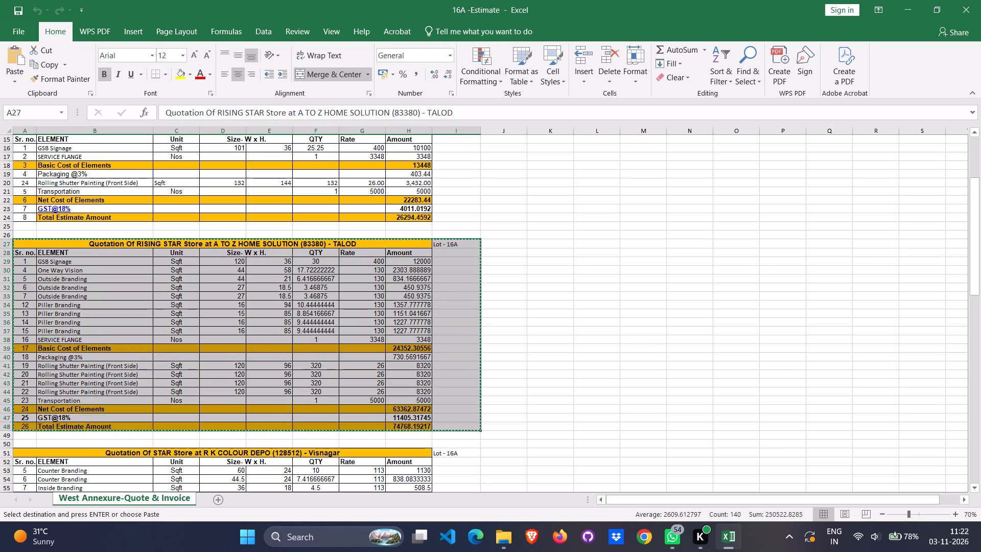
key("ctrl+n")
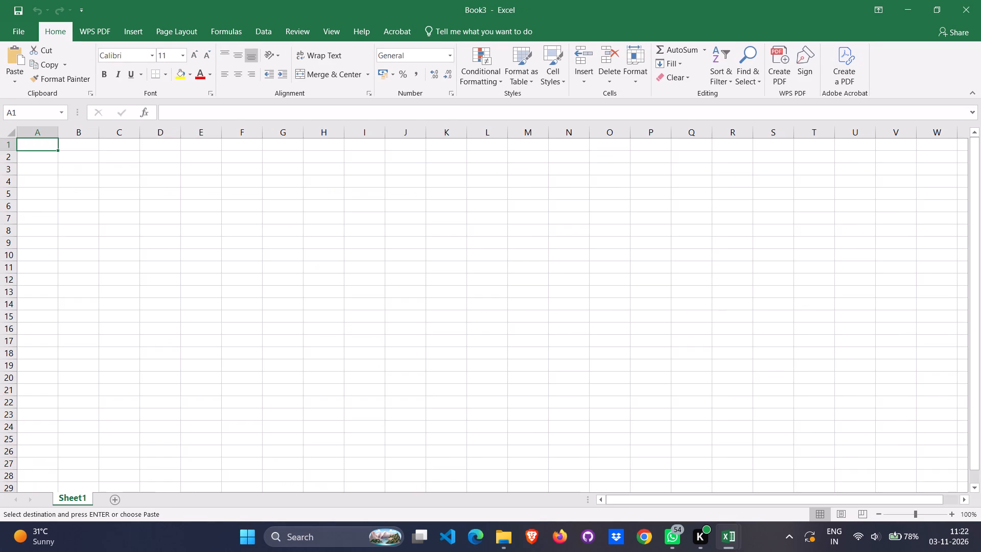
key("ctrl+v")
Save the new workbook as A TO Z HOME SOLUTION in the nested SEPARATAION ESTIMATE folder, copying the name from the quotation title.
double_click(200, 146)
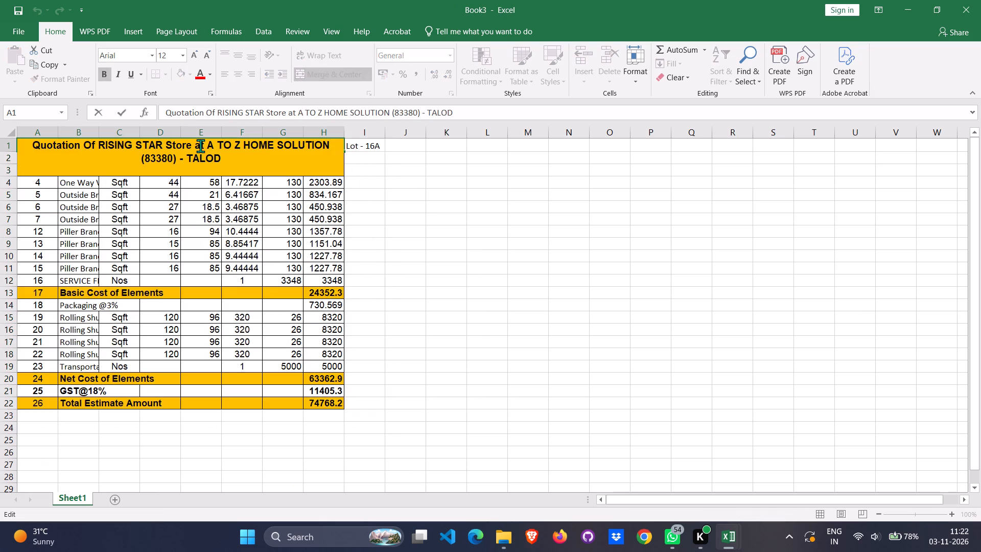
left_click_drag(207, 143, 267, 142)
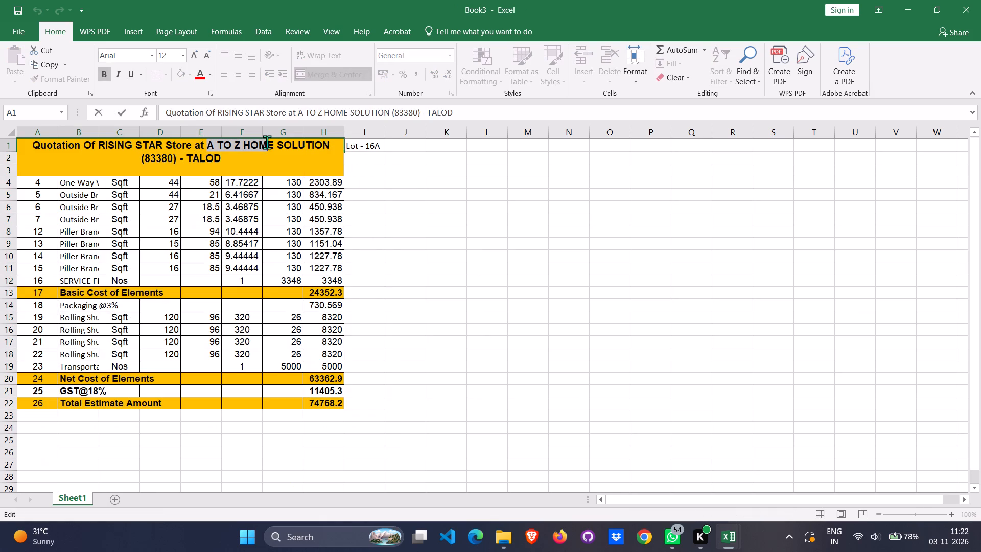
left_click_drag(267, 142, 330, 142)
key("ctrl+c")
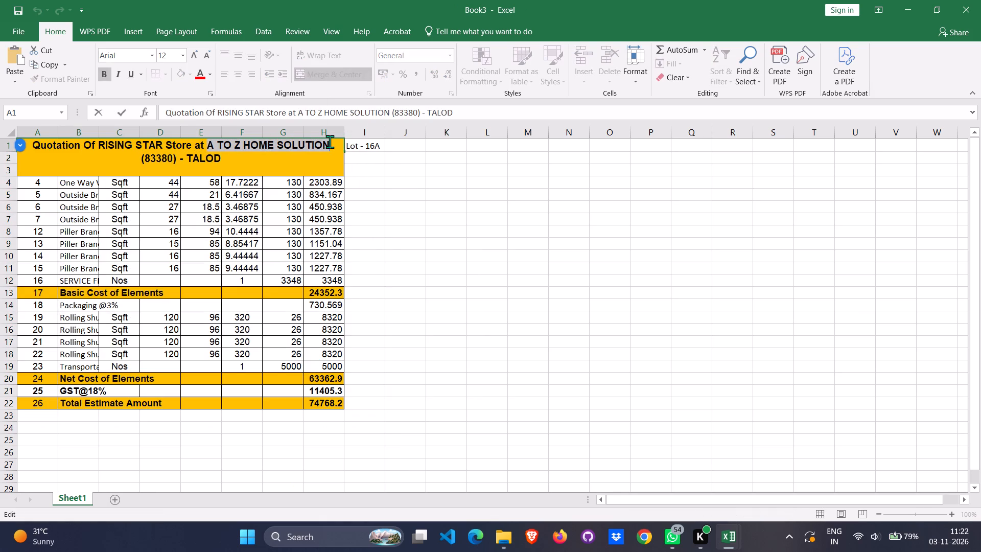
left_click(14, 31)
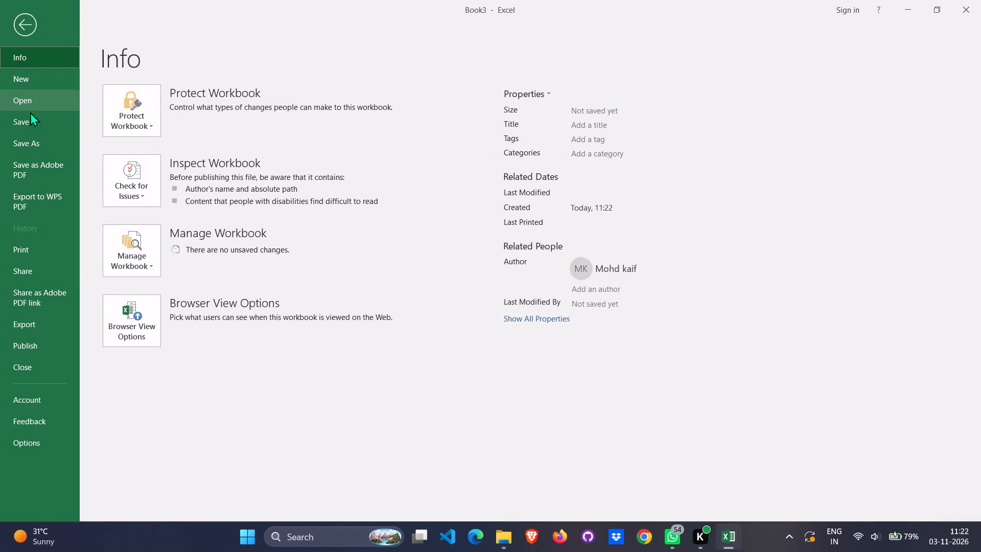
left_click(22, 139)
left_click(422, 147)
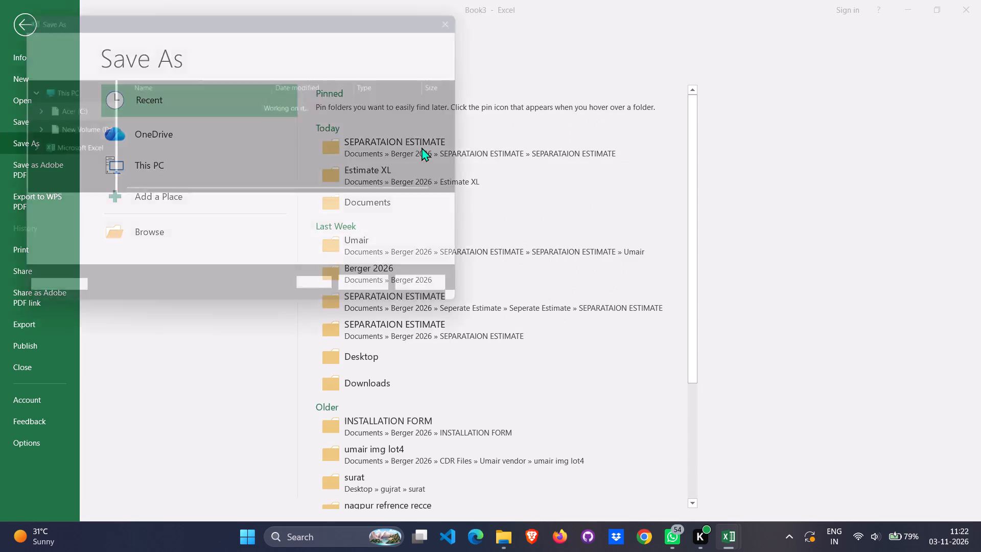
key("ctrl+v")
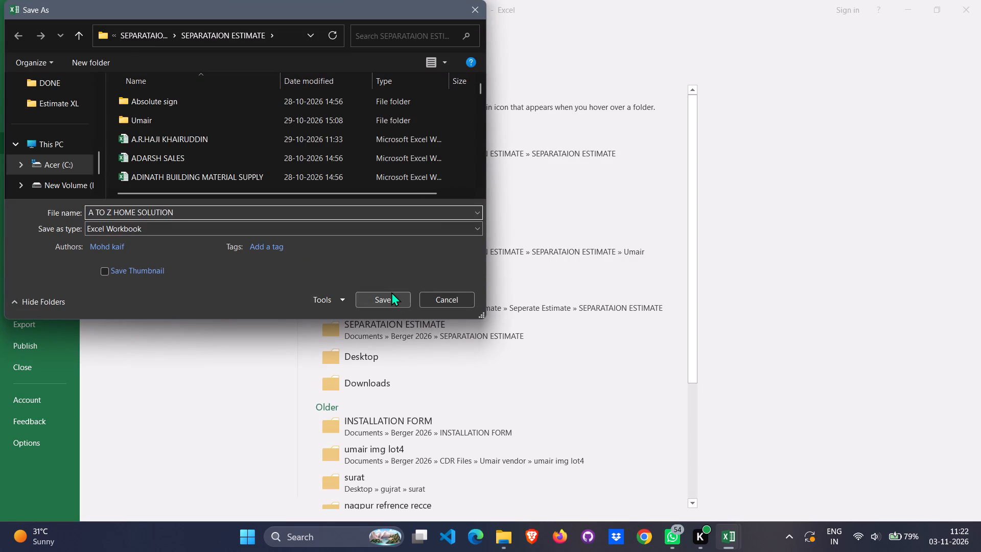
left_click(392, 297)
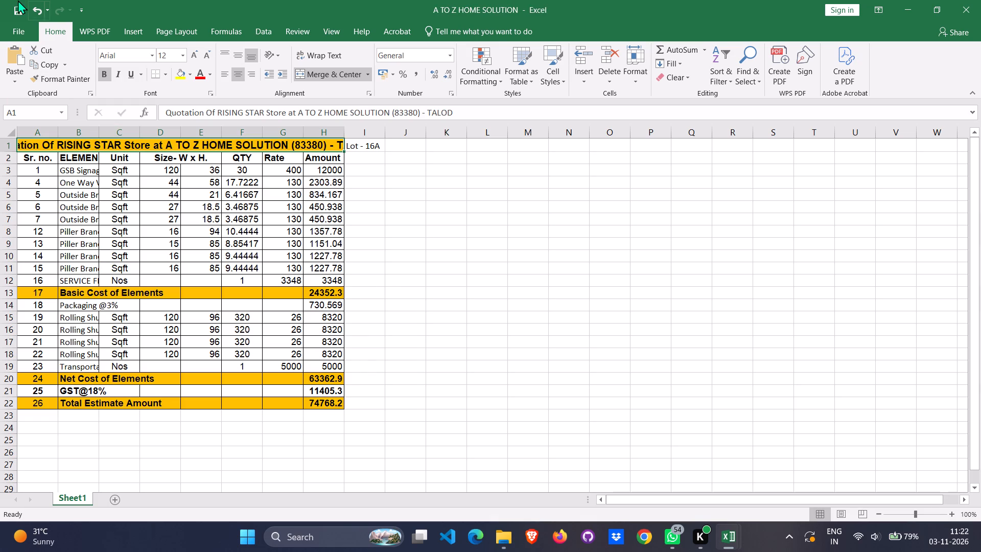
left_click(17, 3)
Widen columns E to H so the quotation title and amounts fit, save the A TO Z HOME SOLUTION workbook and close it.
left_click_drag(344, 134, 398, 131)
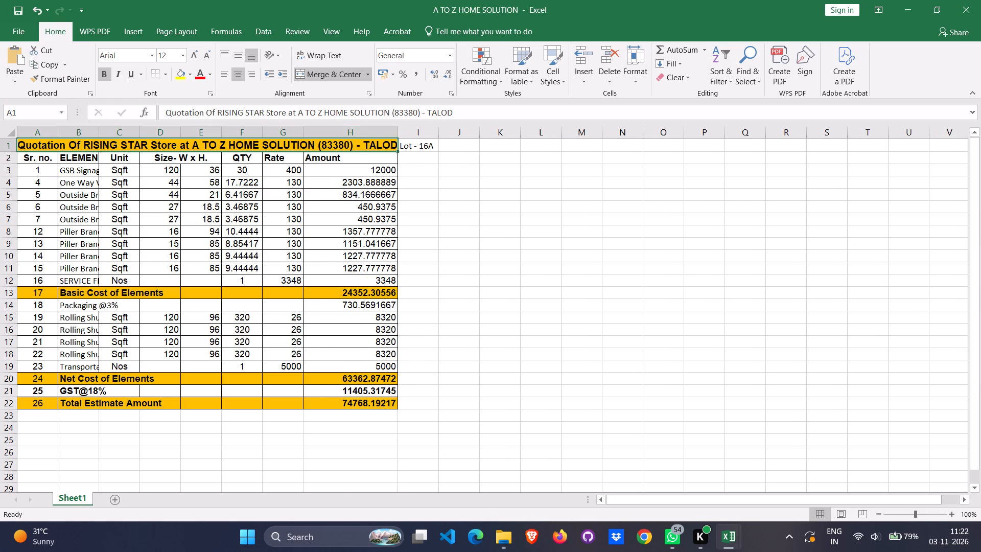
left_click_drag(301, 132, 339, 130)
left_click_drag(260, 133, 292, 133)
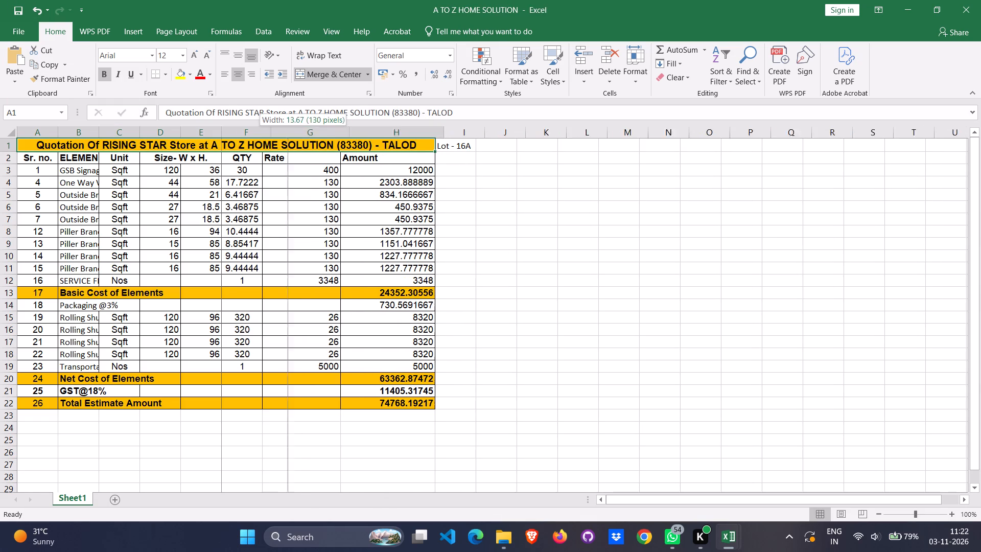
left_click_drag(292, 133, 293, 133)
left_click_drag(217, 135, 241, 135)
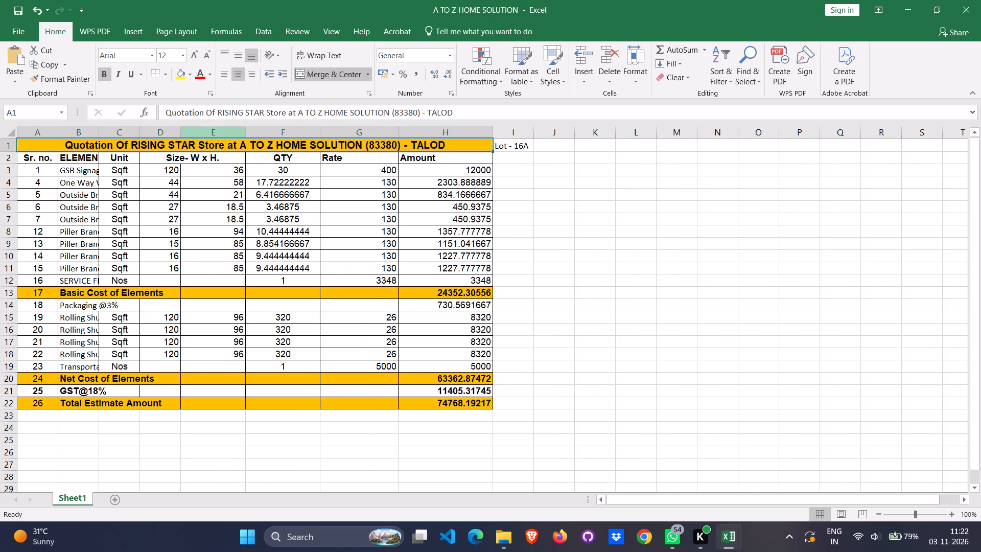
left_click(11, 11)
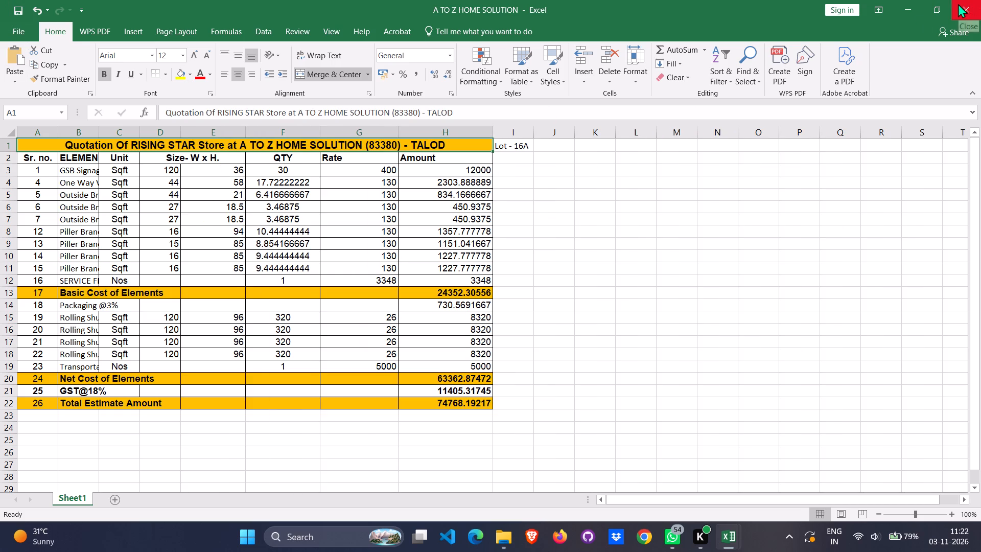
left_click(958, 4)
Copy the R K COLOUR DEPO (128512) Visnagar quotation with its Lot - 16A label into a new blank workbook, starting at cell A1.
scroll(645, 267, "down", 9)
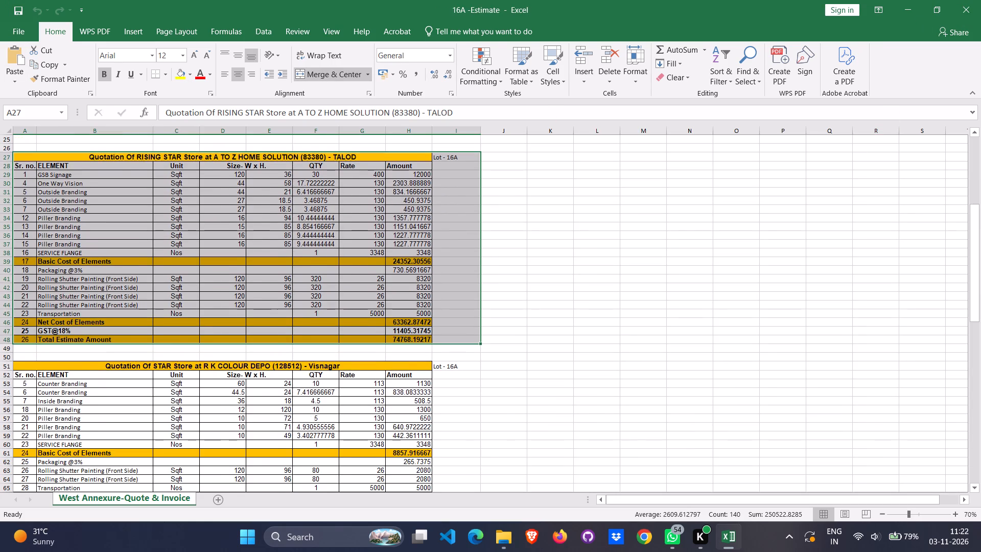
scroll(644, 268, "down", 15)
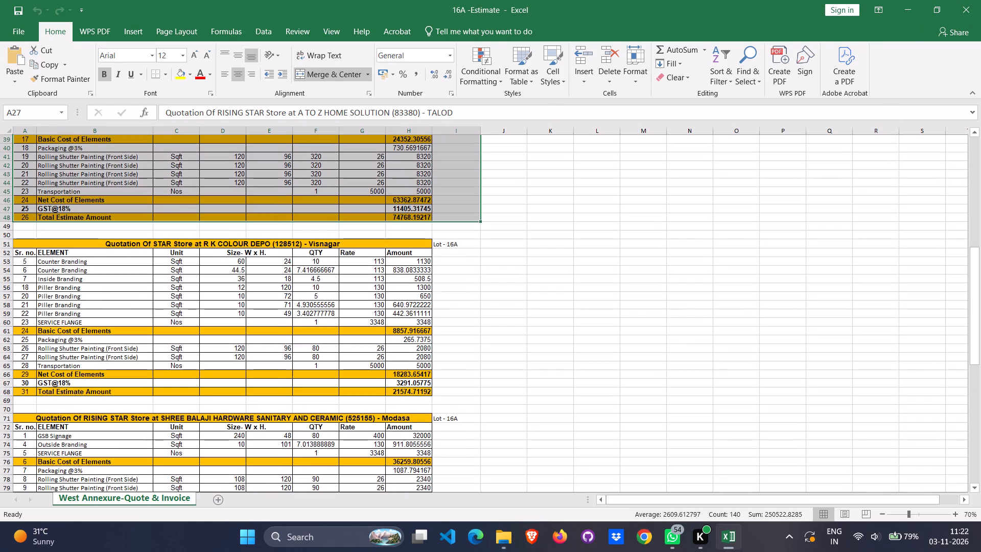
left_click(118, 244)
key("shift+Right")
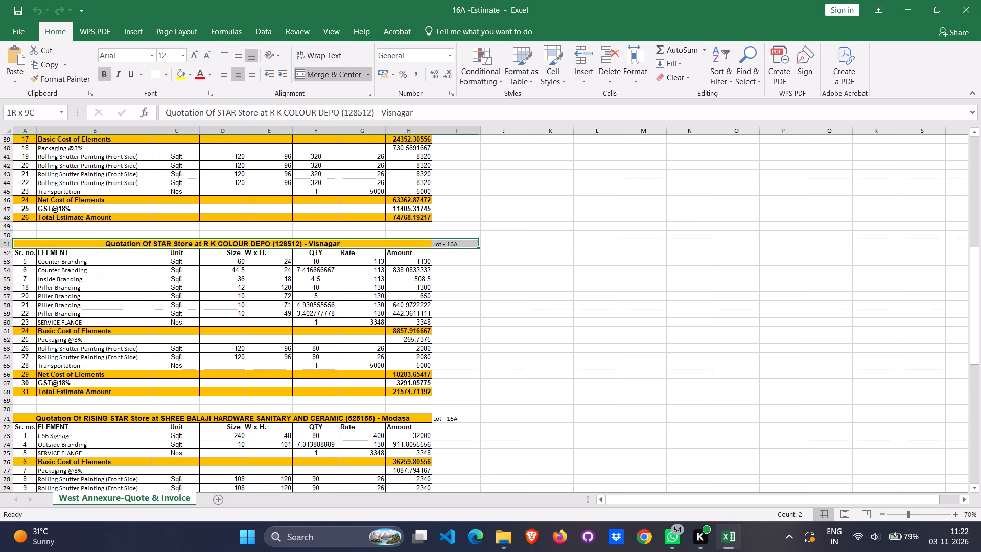
key("shift+Down")
key("shift+Down")
key("shift+Down")
key("shift+Down")
key("shift+Down")
key("shift+Down")
key("shift+Down")
key("shift+Down")
key("shift+Down")
key("shift+Down")
key("shift+Down")
key("shift+Down")
key("shift+Down")
key("shift+Down")
key("shift+Down")
key("shift+Down")
key("shift+Down")
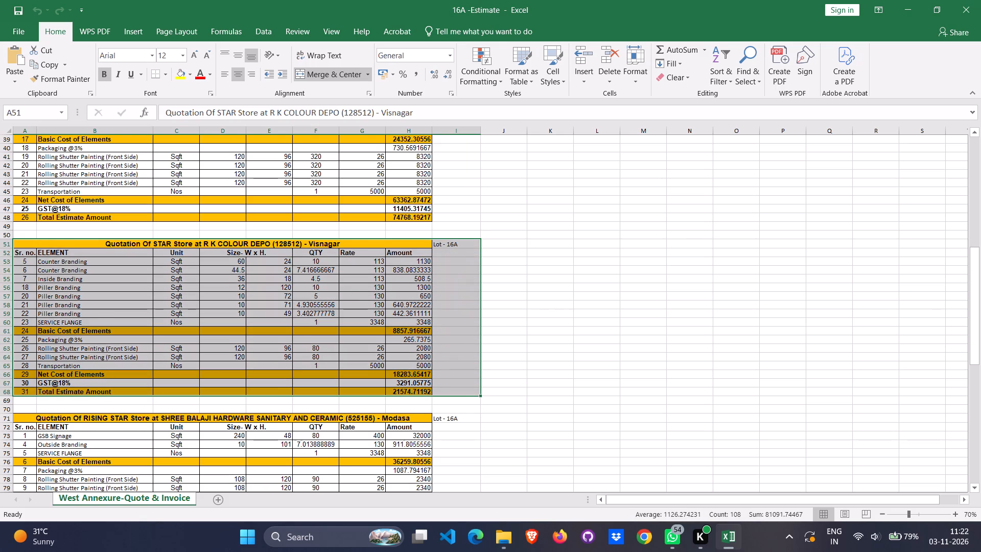
key("ctrl+c")
key("ctrl+n")
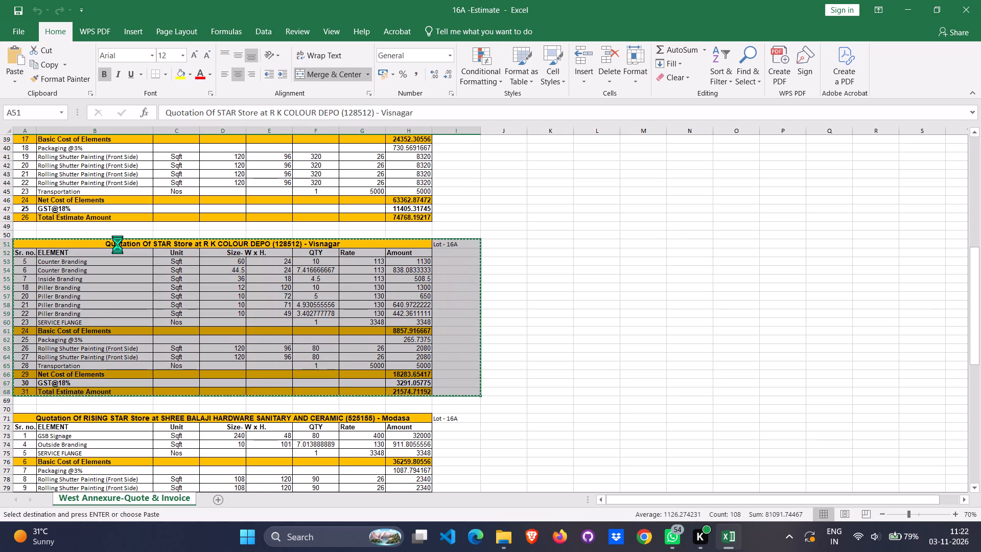
key("ctrl+v")
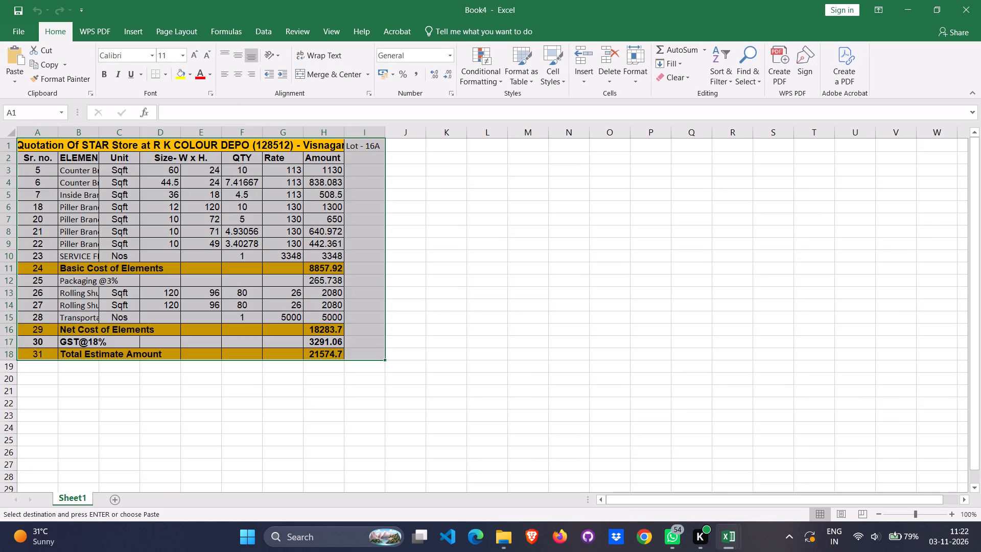
Save the new workbook as R K COLOUR DEPO in the recent nested SEPARATAION ESTIMATE folder, copying the name from the quotation title, and close it.
left_click(195, 147)
left_click(148, 143)
double_click(153, 146)
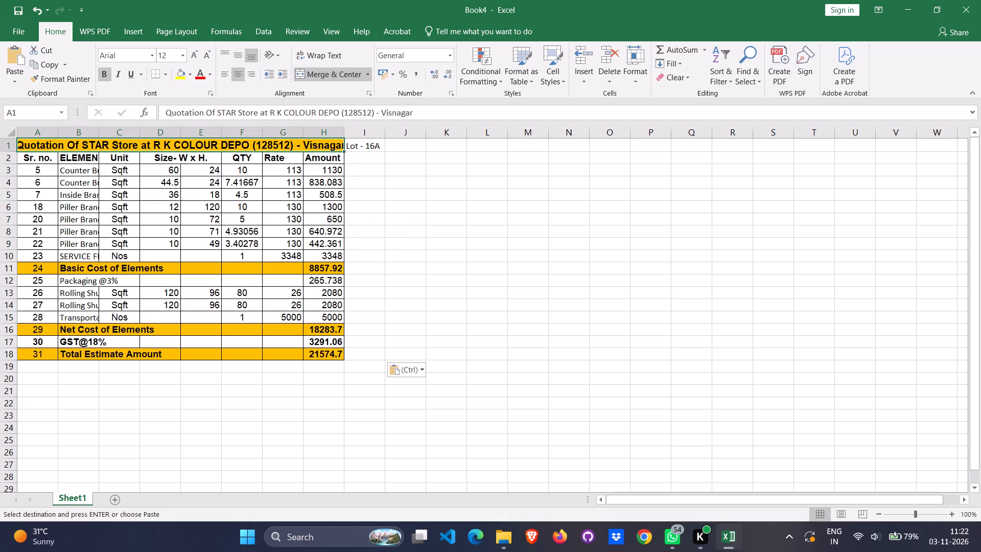
double_click(153, 146)
left_click_drag(173, 143, 211, 143)
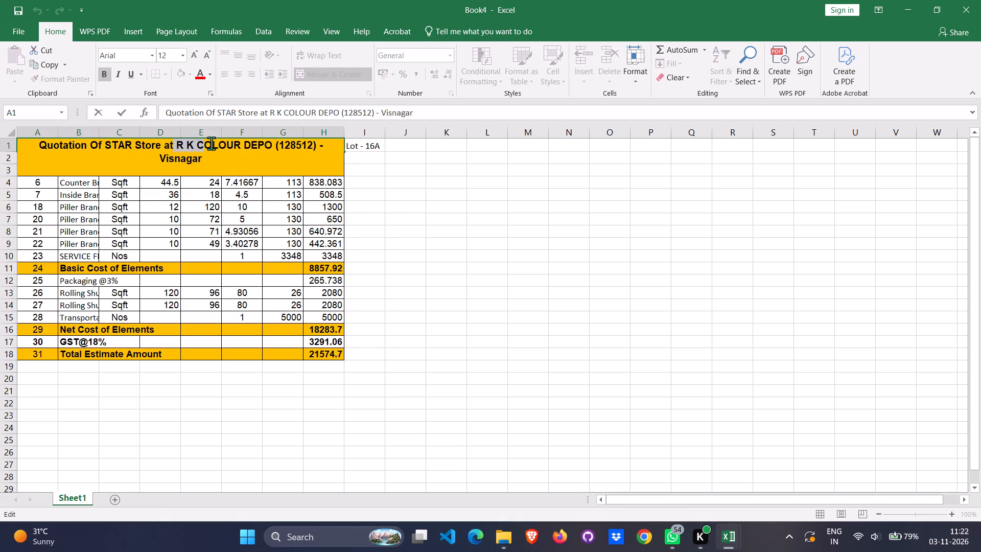
left_click_drag(211, 143, 271, 145)
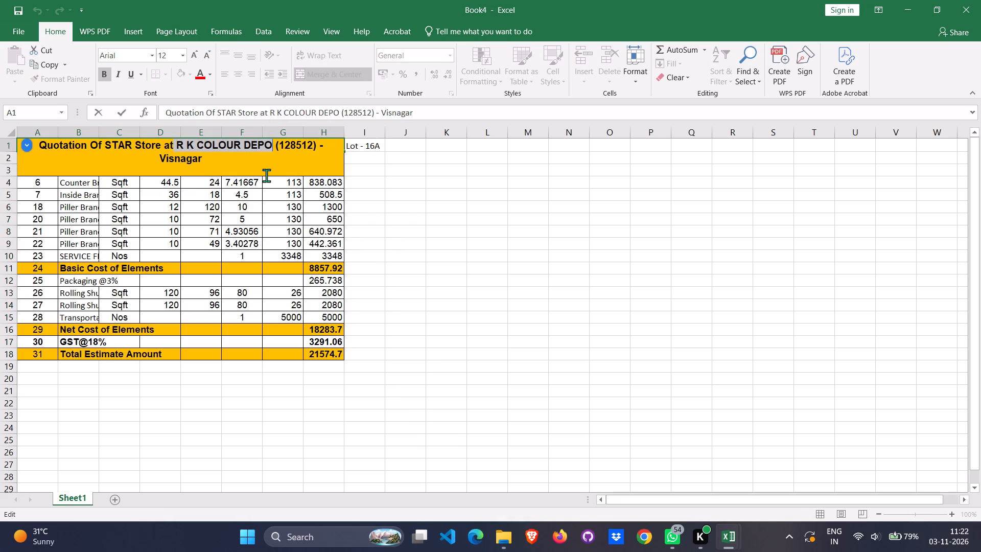
key("ctrl+c")
left_click(19, 31)
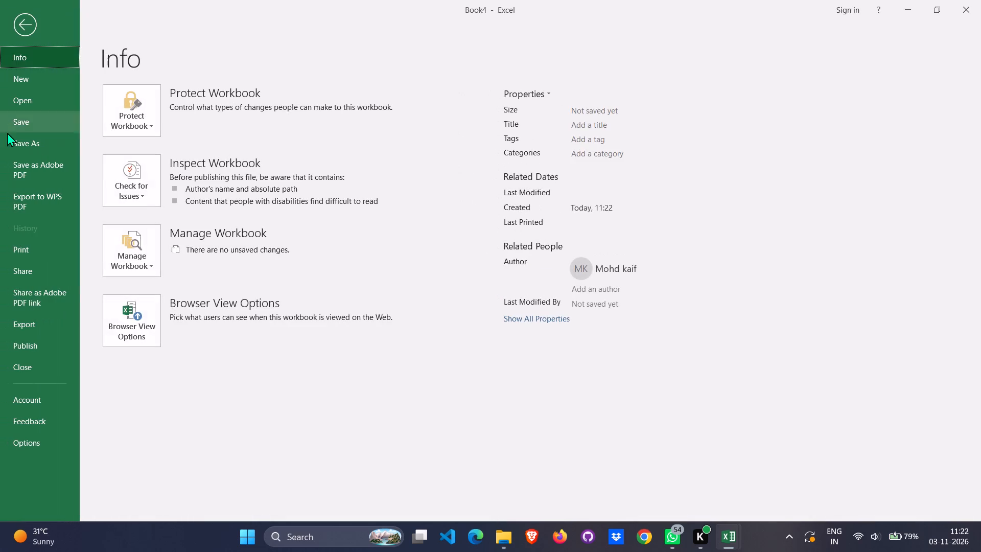
left_click(22, 137)
left_click(409, 145)
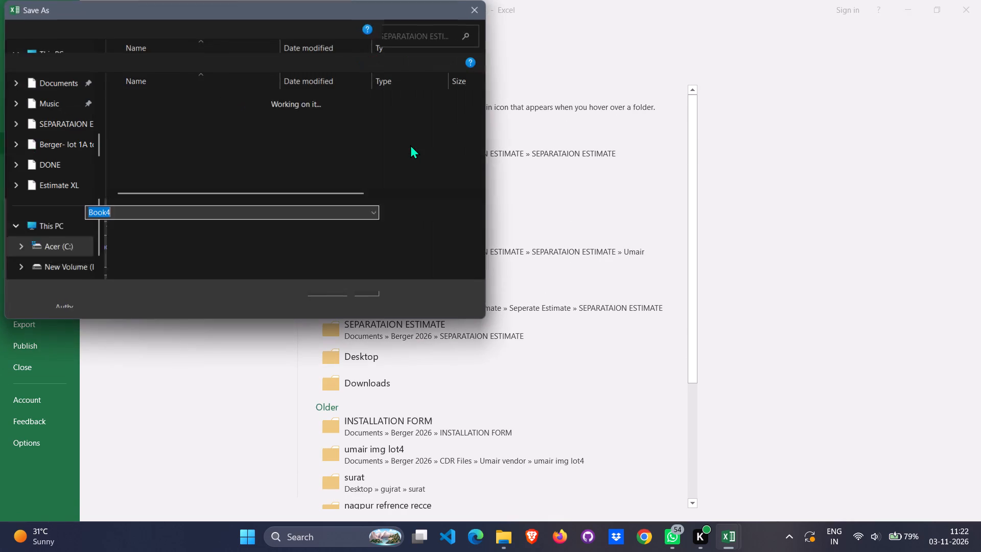
key("ctrl+v")
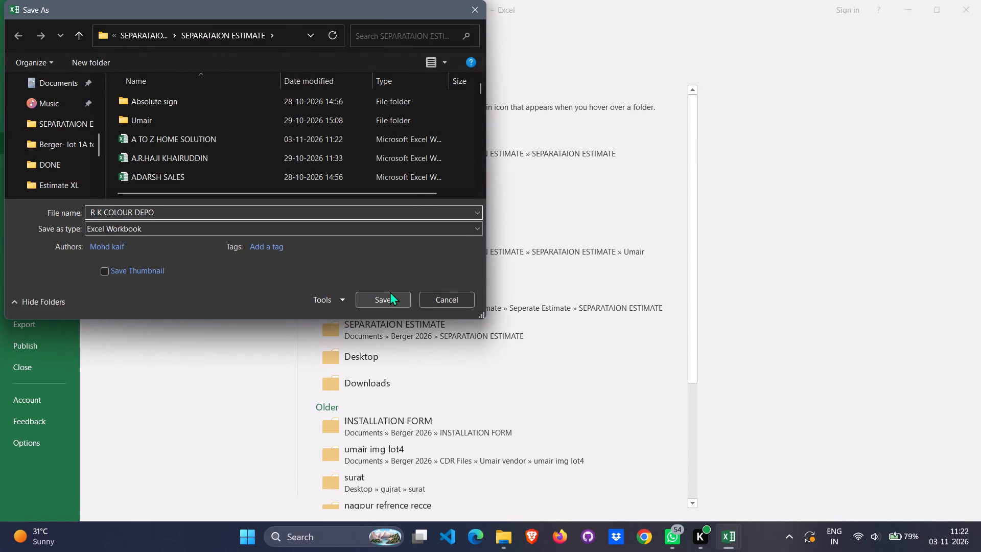
left_click(393, 298)
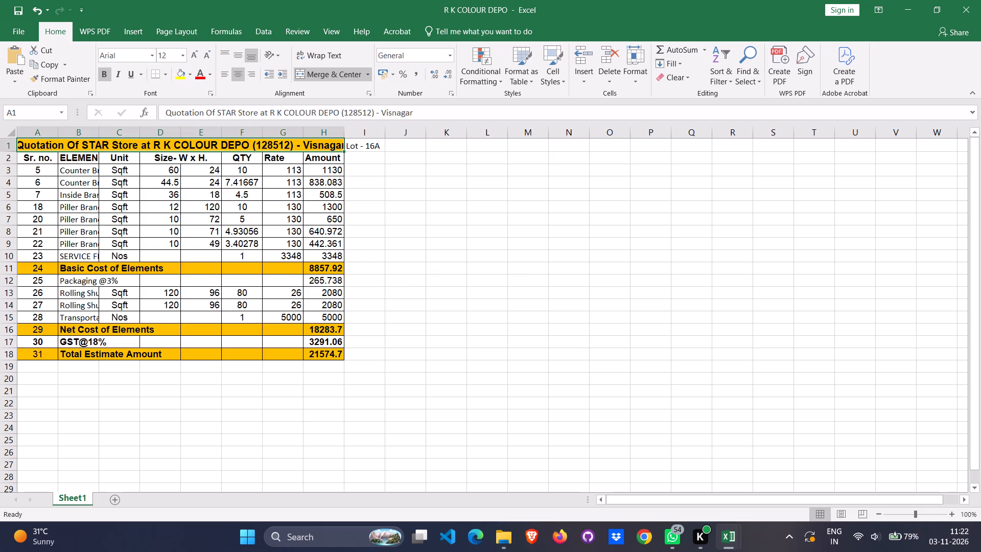
left_click(12, 10)
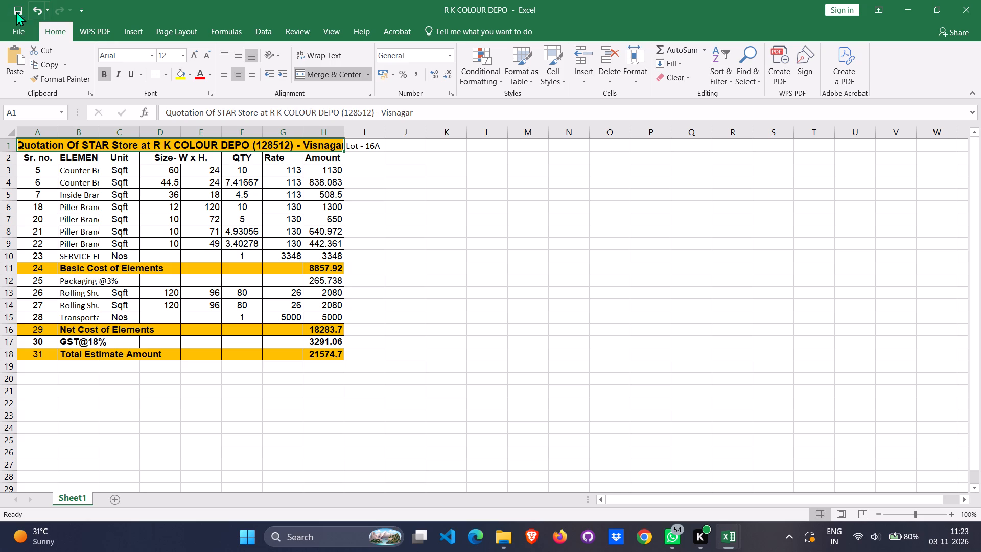
left_click(13, 9)
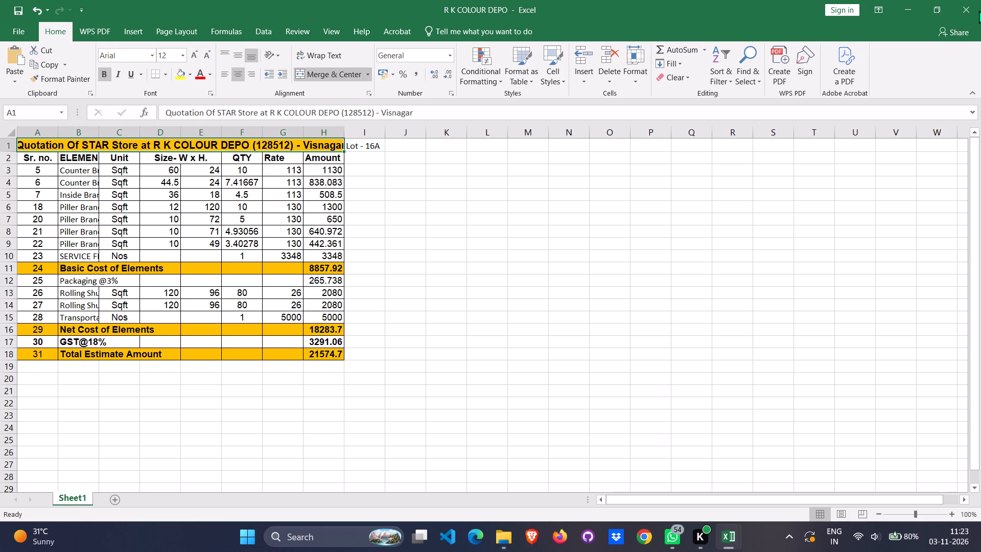
left_click(978, 10)
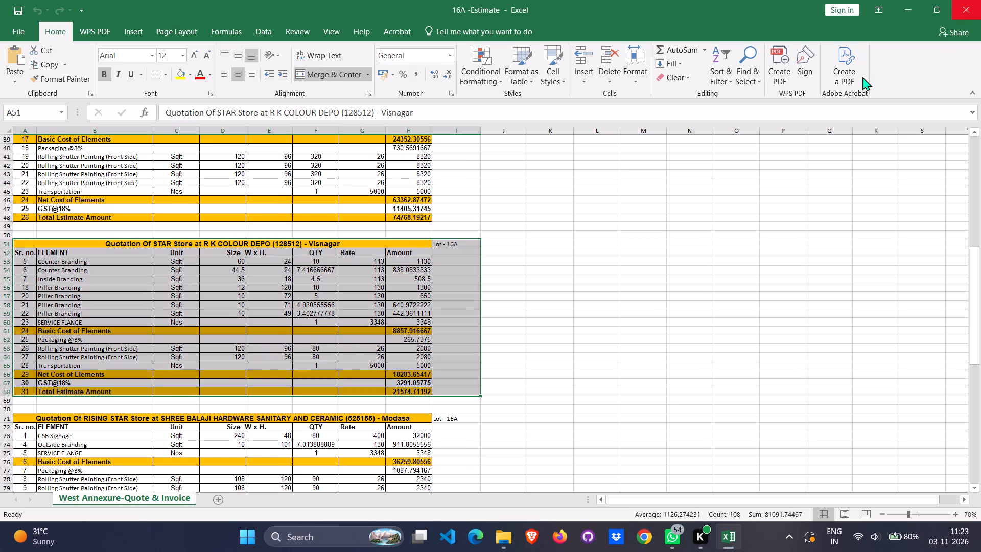
Copy the SHREE BALAJI HARDWARE SANITARY AND CERAMIC (525155) Modasa quotation with its Lot - 16A label into a new blank workbook at cell A1.
scroll(683, 335, "down", 19)
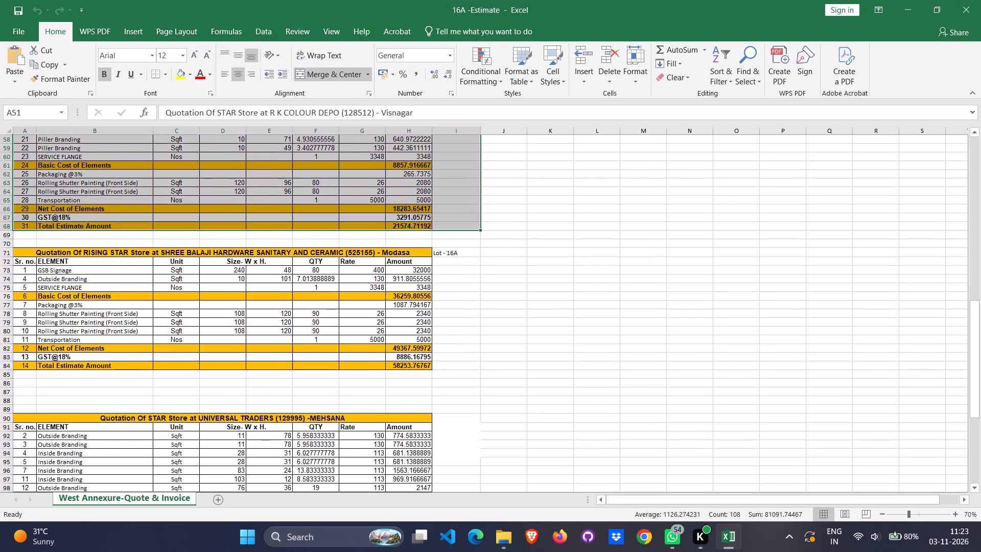
left_click(282, 255)
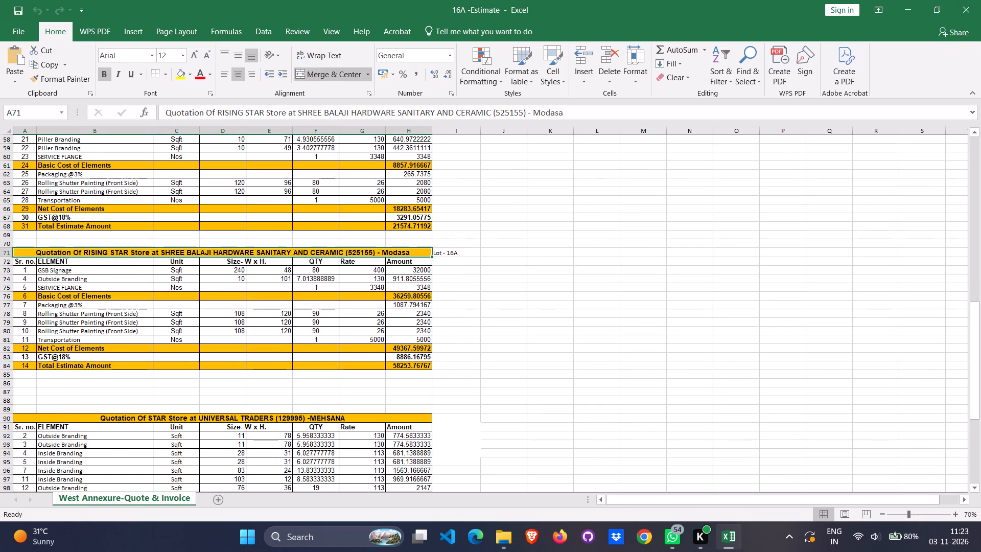
key("shift+Right")
key("shift+Down")
key("shift+Down")
key("shift+Down")
key("shift+Down")
key("shift+Down")
key("shift+Down")
key("shift+Down")
key("shift+Down")
key("shift+Down")
key("shift+Down")
key("shift+Down")
key("shift+Down")
key("shift+Down")
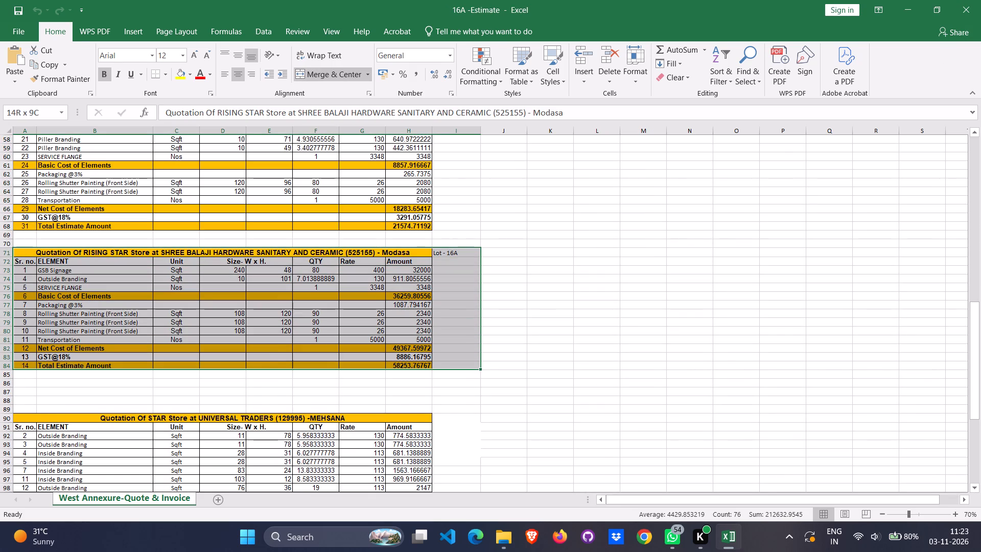
key("ctrl+c")
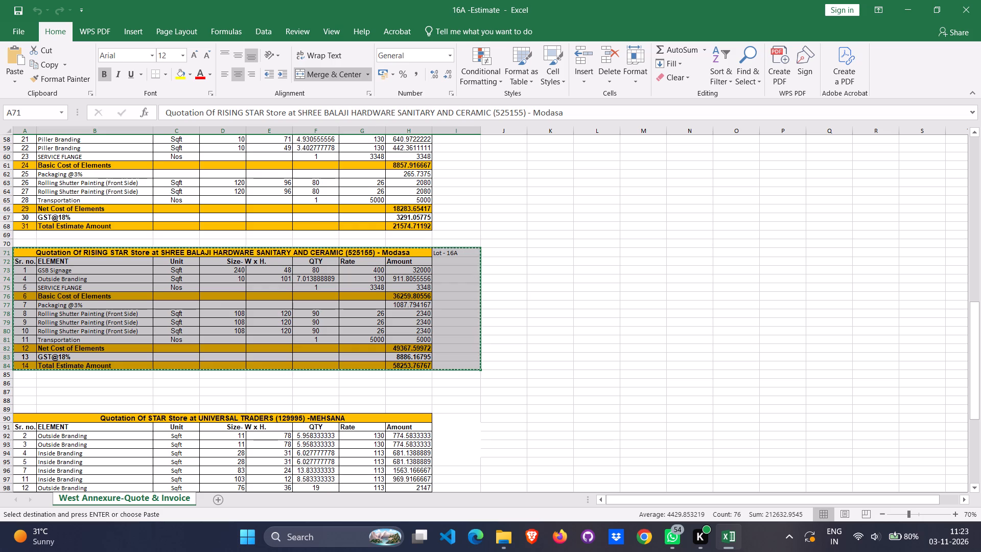
key("ctrl+n")
key("ctrl+v")
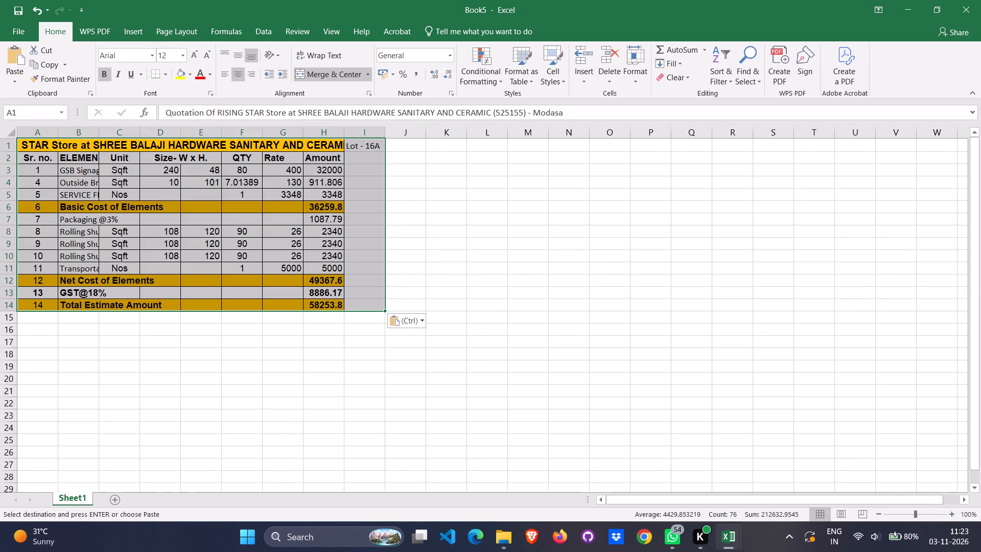
Save the new workbook as SHREE BALAJI HARDWARE SANITARY AND CERAMIC in the nested SEPARATAION ESTIMATE folder, copying the name from the title, and close it.
double_click(175, 146)
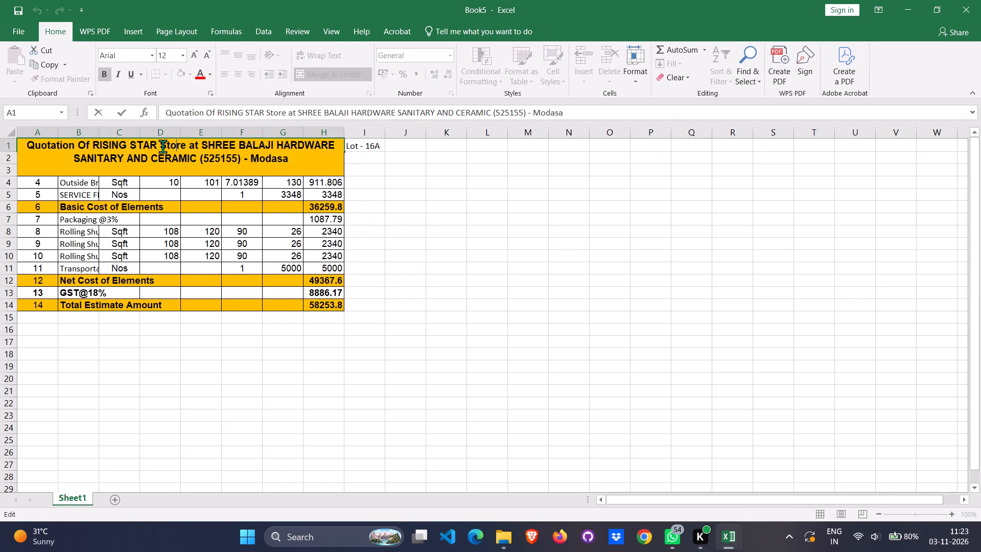
left_click_drag(200, 144, 332, 141)
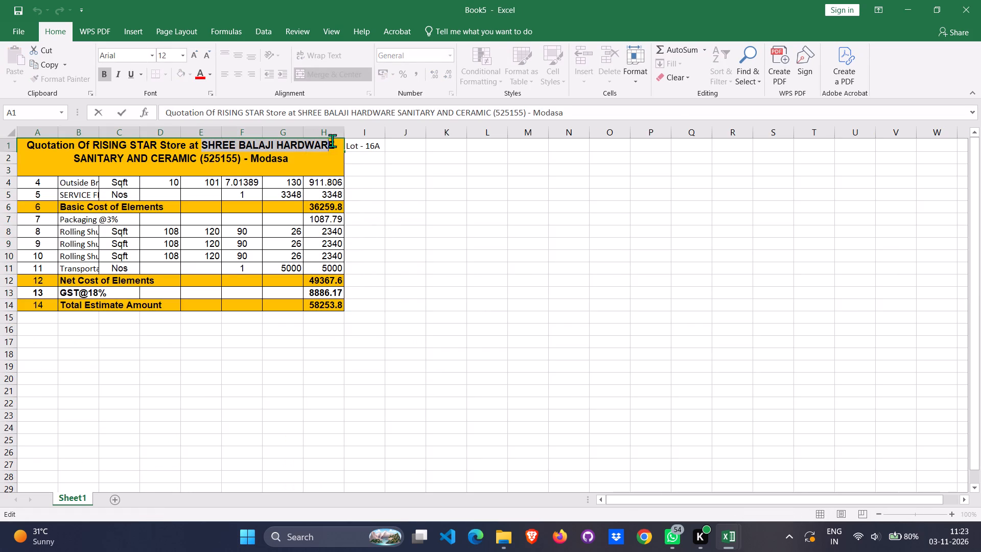
left_click_drag(332, 141, 196, 164)
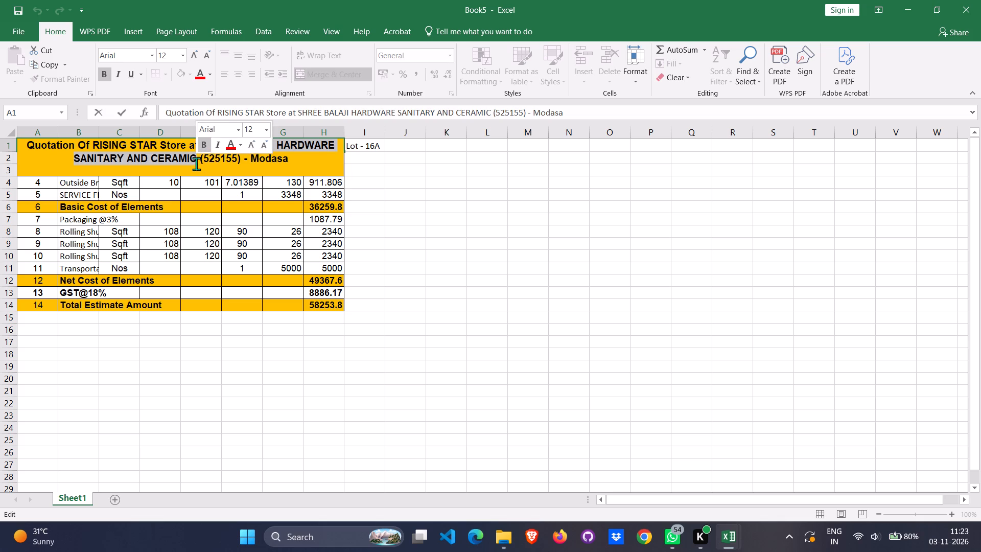
key("ctrl+c")
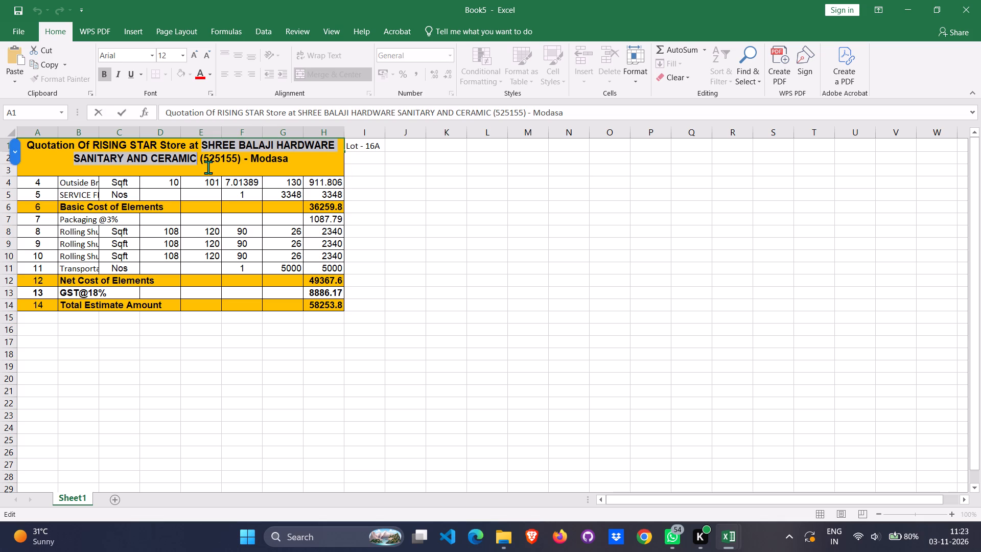
left_click(20, 30)
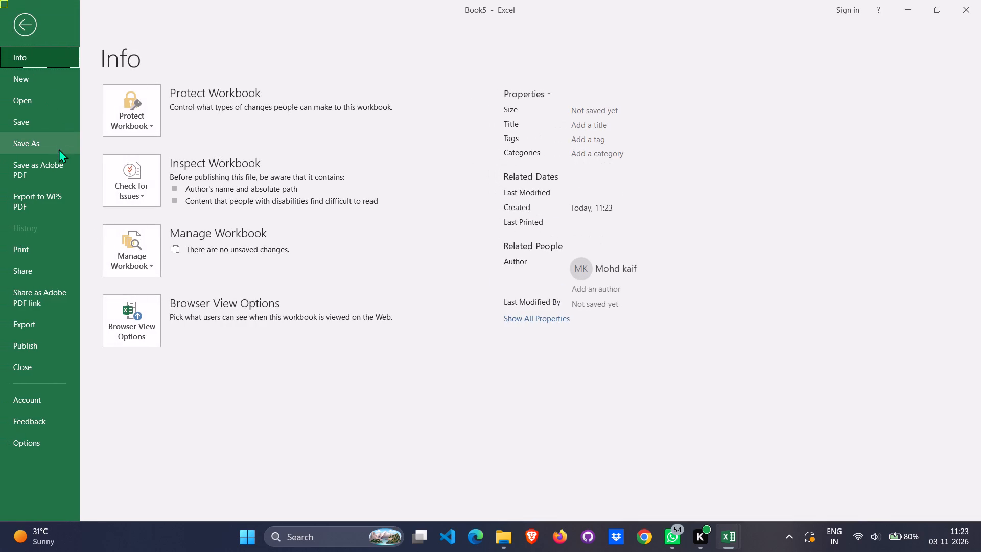
left_click(54, 146)
left_click(411, 148)
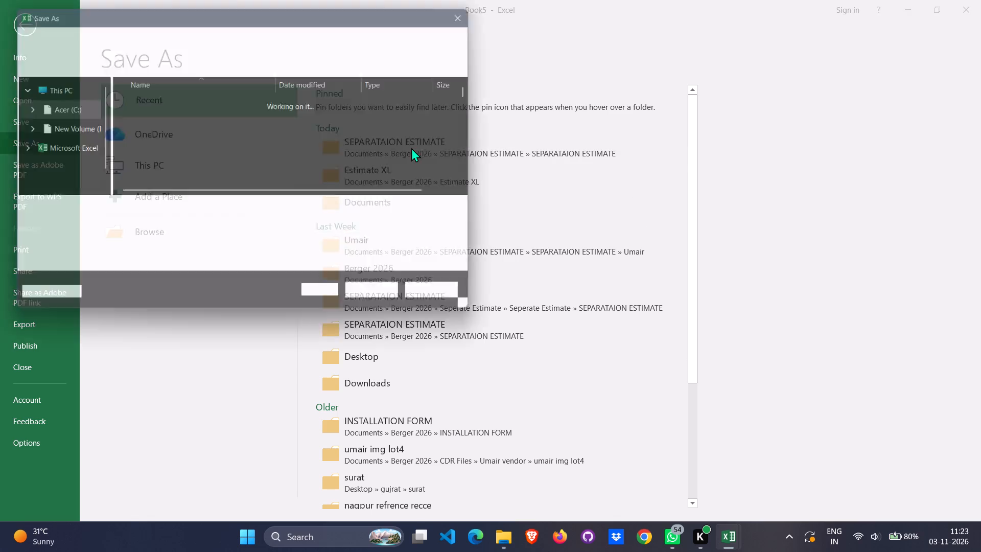
key("ctrl+v")
left_click(379, 298)
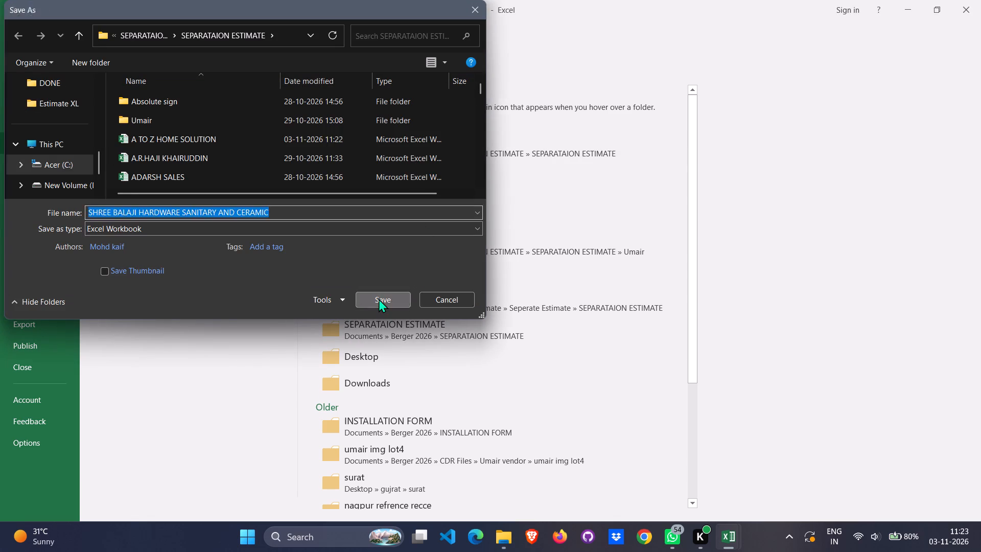
triple_click(16, 8)
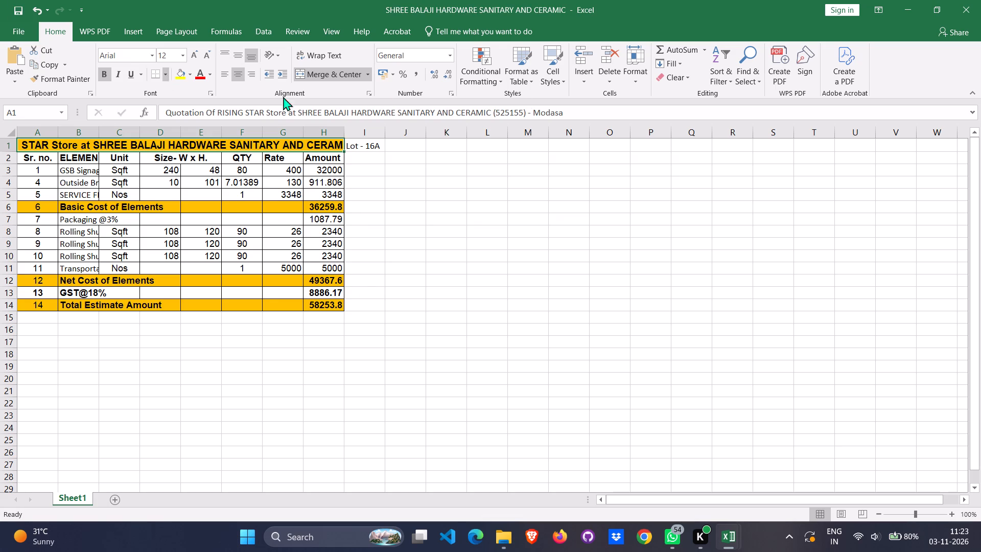
left_click(962, 1)
Copy the UNIVERSAL TRADERS (129995) Mehsana quotation with its Lot - 16A label into a new blank workbook, starting at cell A1.
scroll(652, 315, "down", 6)
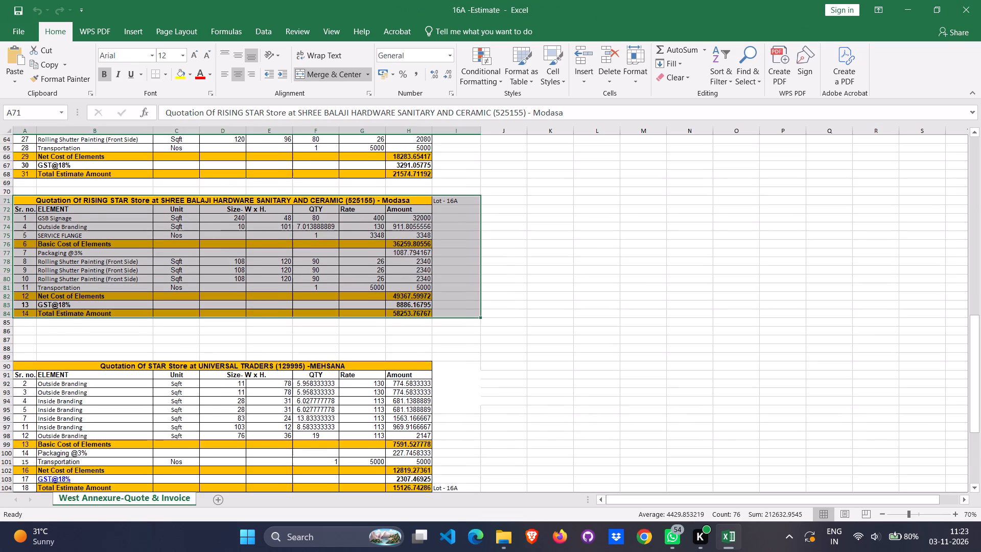
scroll(652, 315, "down", 13)
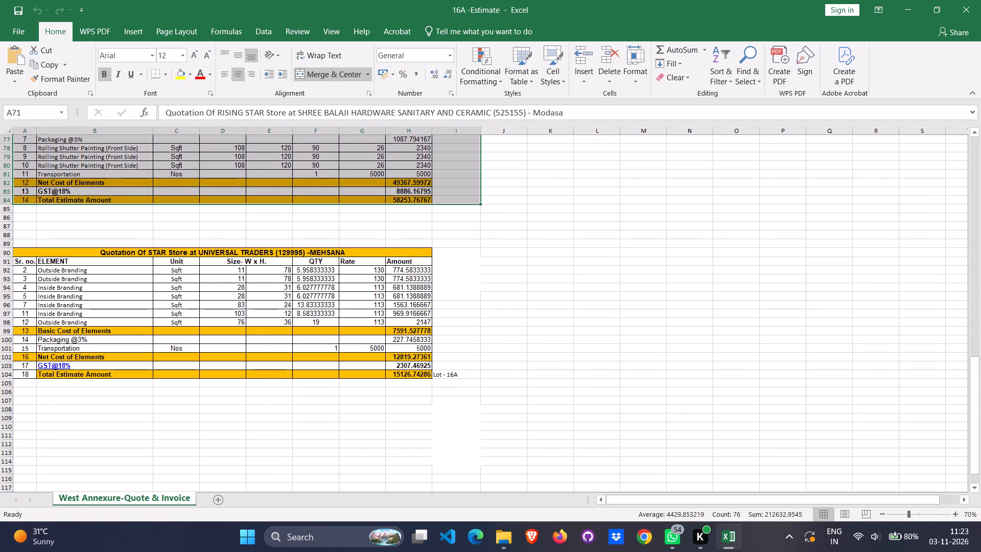
left_click(251, 254)
key("shift+Right")
key("shift+Down")
key("shift+Down")
key("shift+Down")
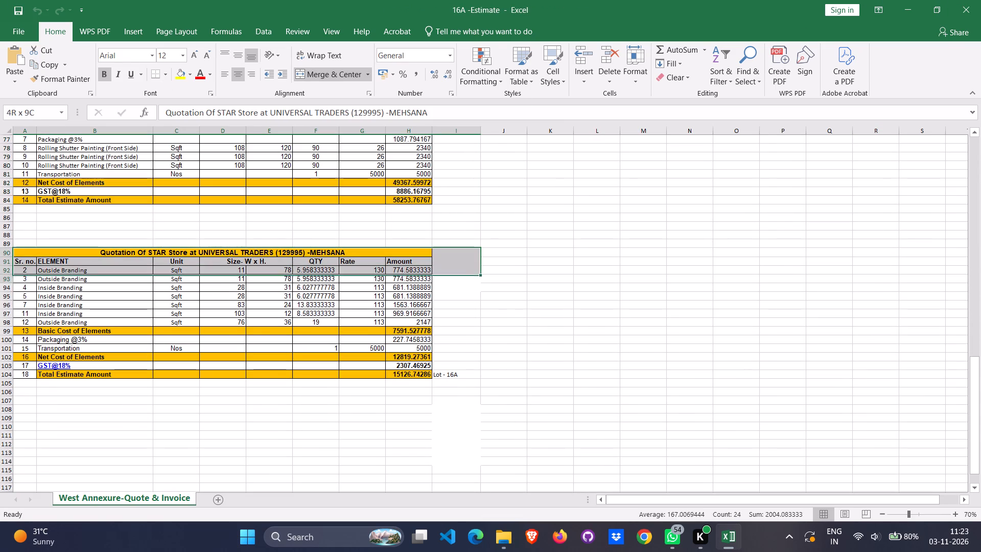
key("shift+Down")
key("shift+Down")
key("shift+Down")
key("shift+Down")
key("shift+Down")
key("shift+Down")
key("shift+Down")
key("shift+Down")
key("shift+Down")
key("shift+Down")
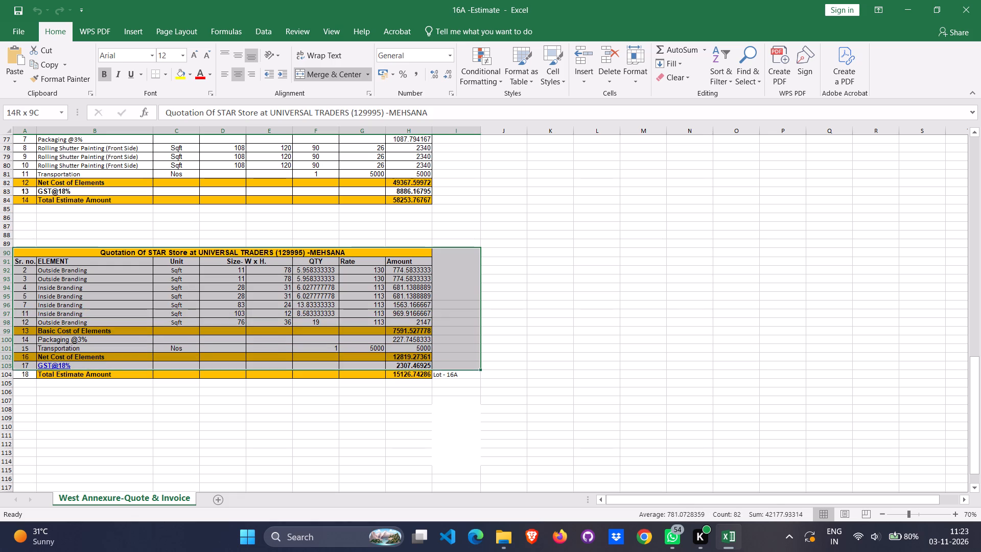
key("shift+Down")
key("ctrl+c")
key("ctrl+n")
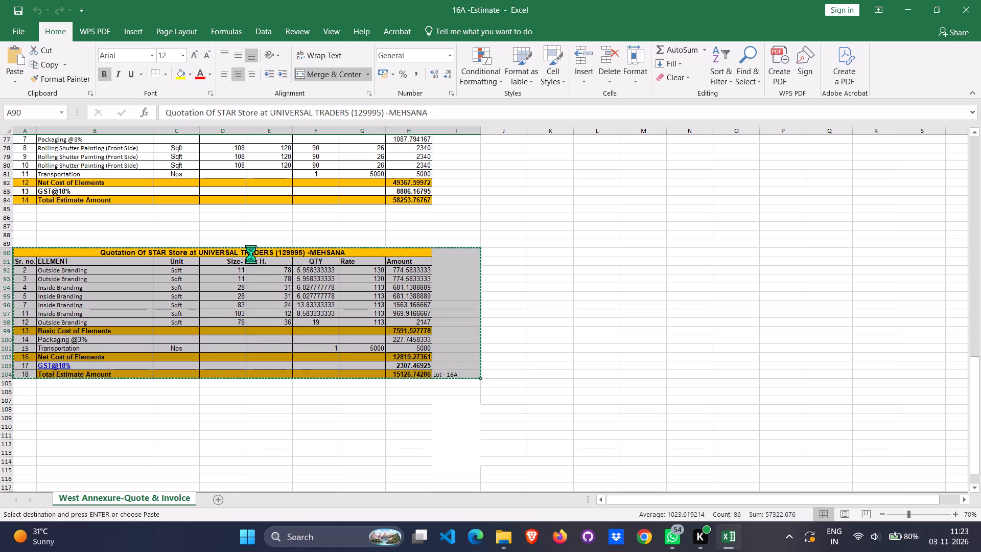
key("ctrl+v")
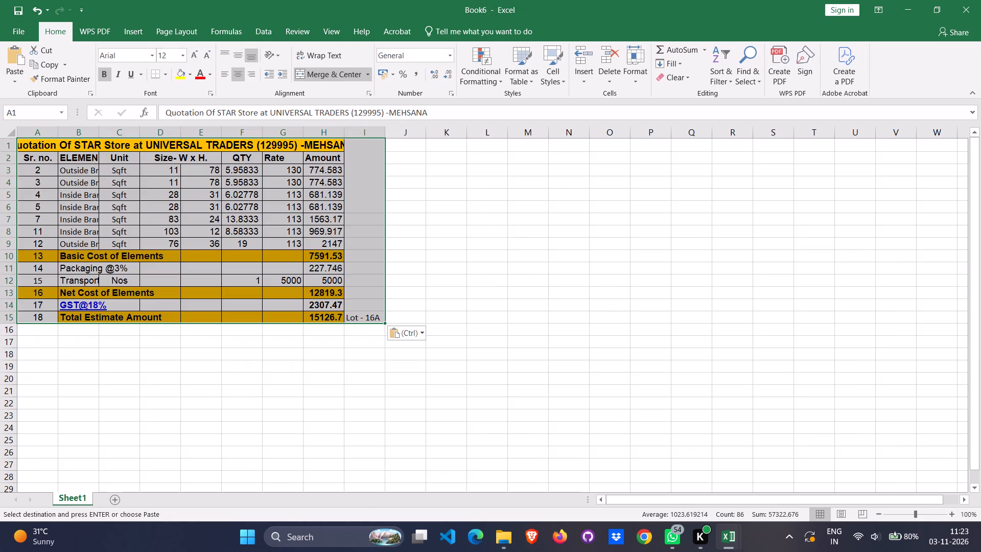
Save the new workbook as UNIVERSAL TRADERS in the nested SEPARATAION ESTIMATE folder, copying the name from the quotation title, and close it.
double_click(171, 145)
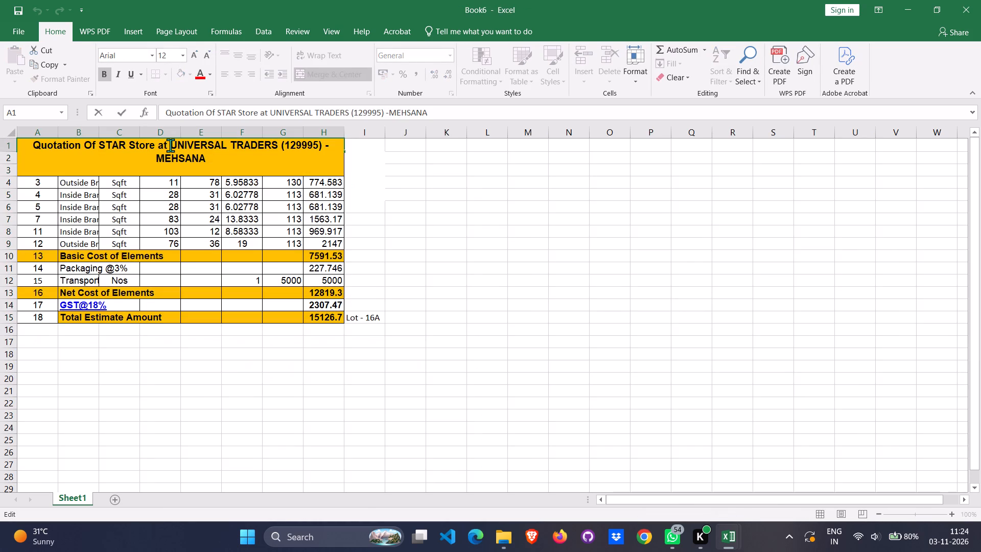
left_click_drag(170, 145, 276, 141)
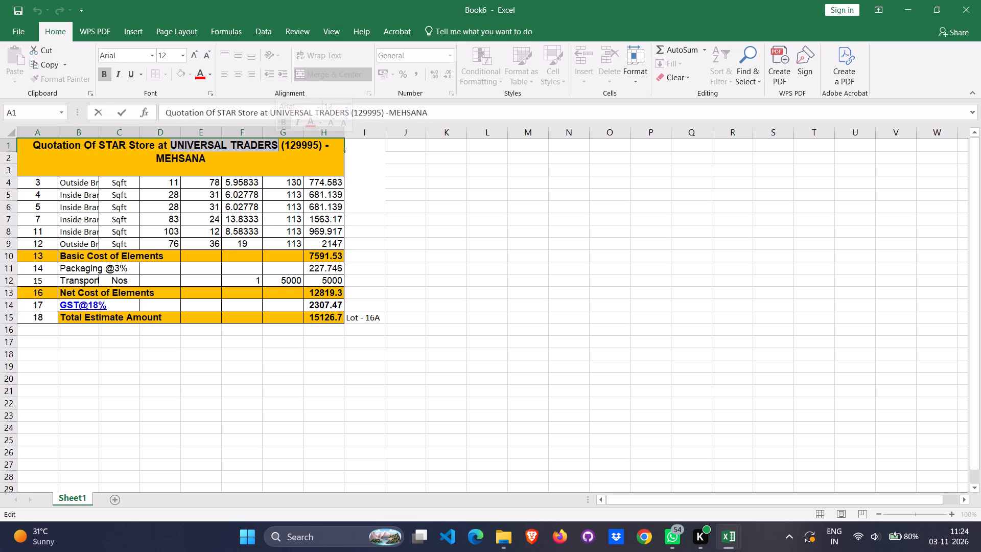
key("ctrl+c")
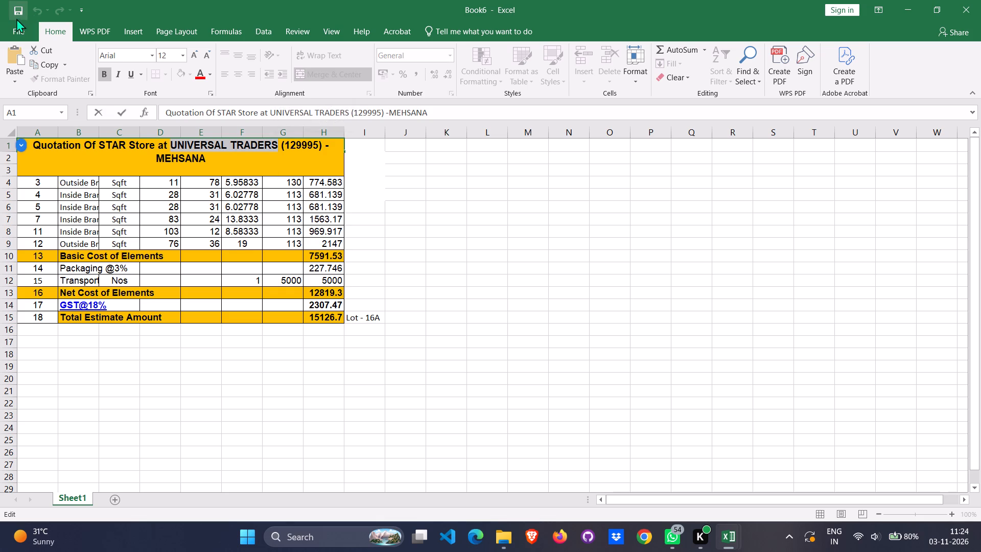
left_click(18, 31)
left_click(43, 149)
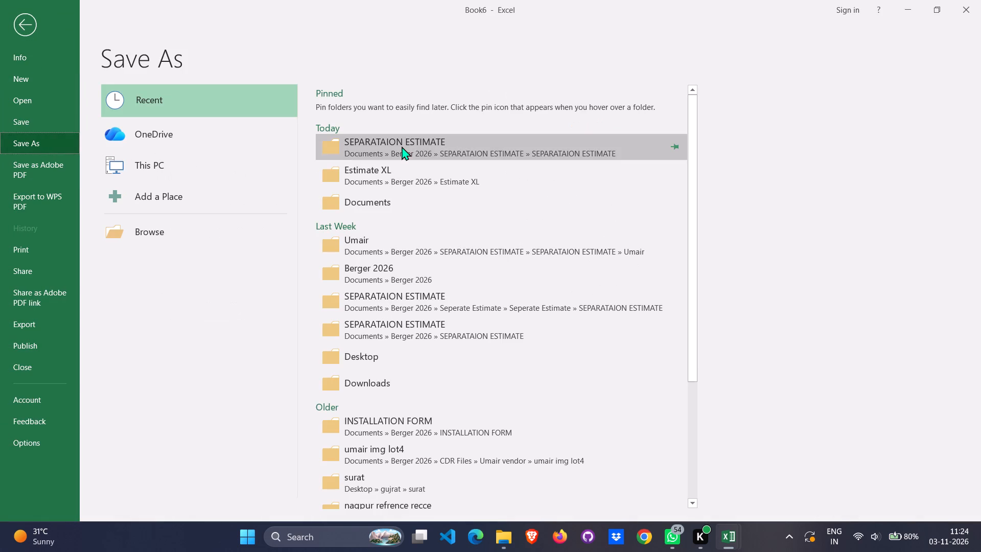
left_click(402, 146)
key("ctrl+v")
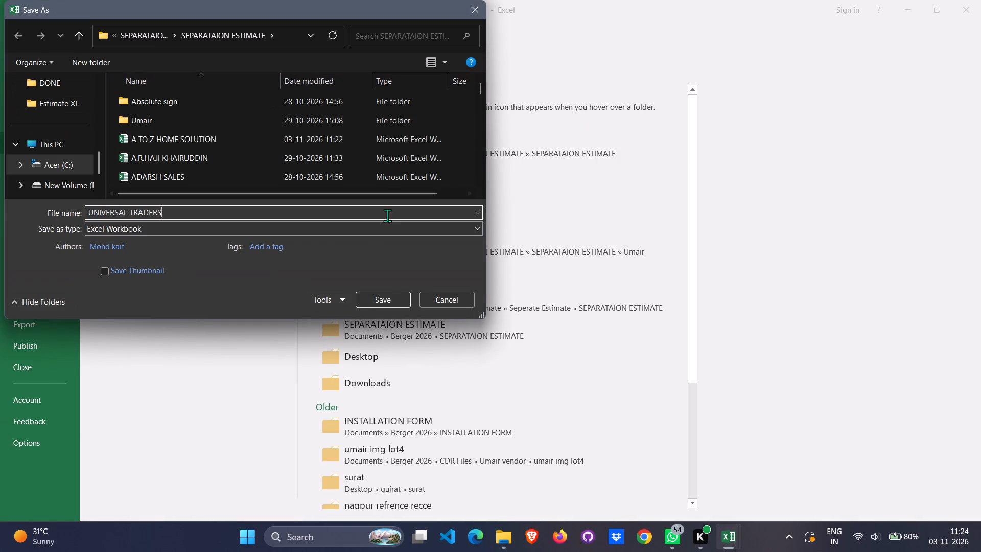
left_click(390, 294)
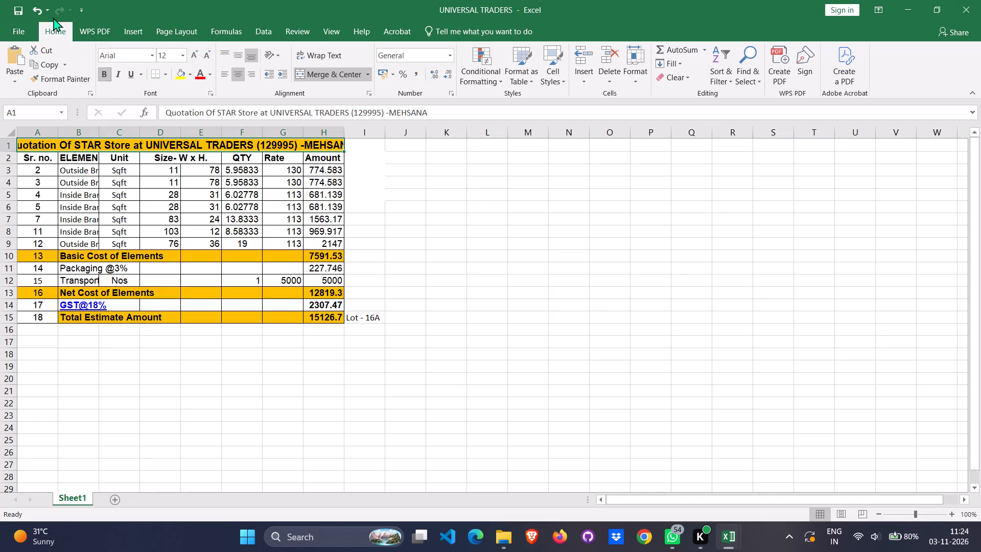
triple_click(21, 7)
double_click(21, 7)
left_click(961, 12)
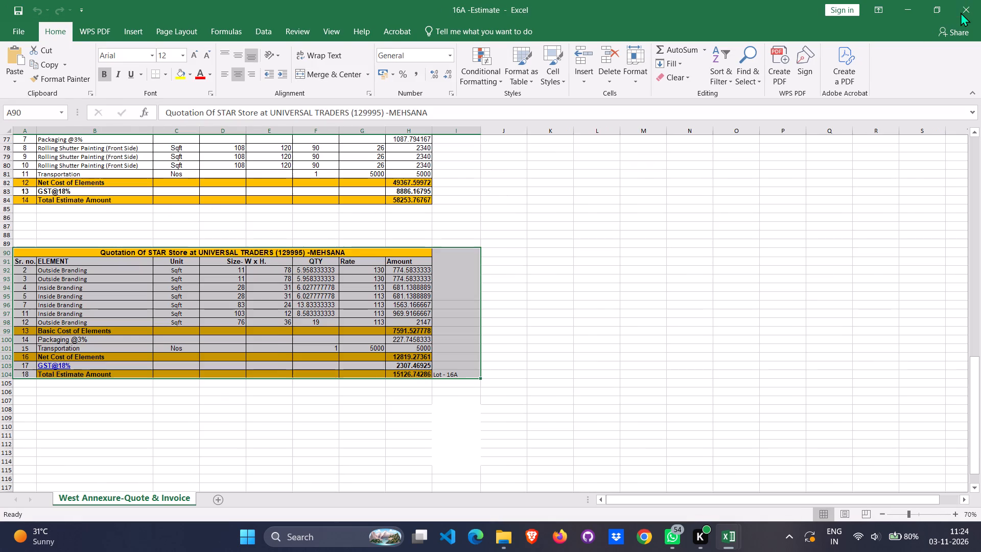
Close the 16A -Estimate workbook and open 17A -Estimate from the Estimate XL folder.
left_click(961, 12)
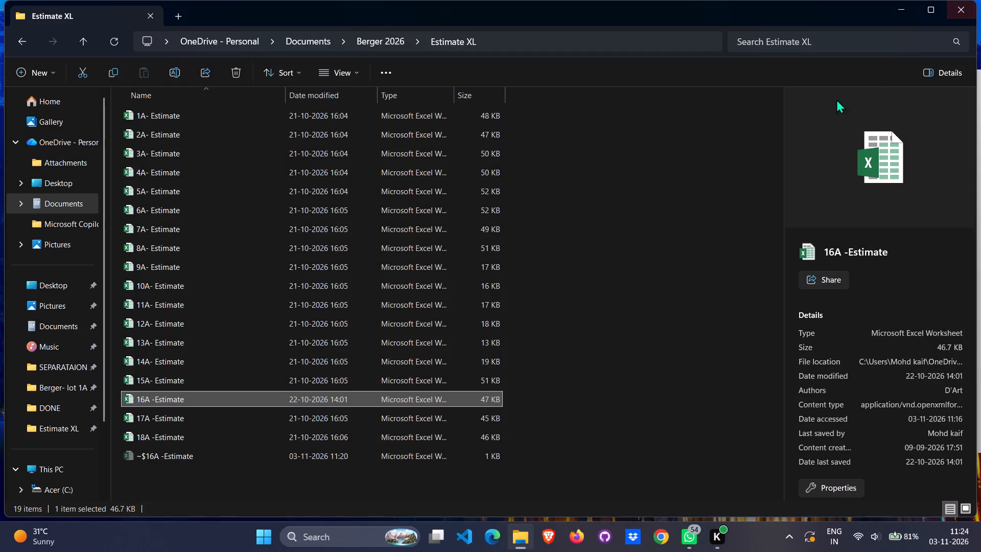
left_click(213, 420)
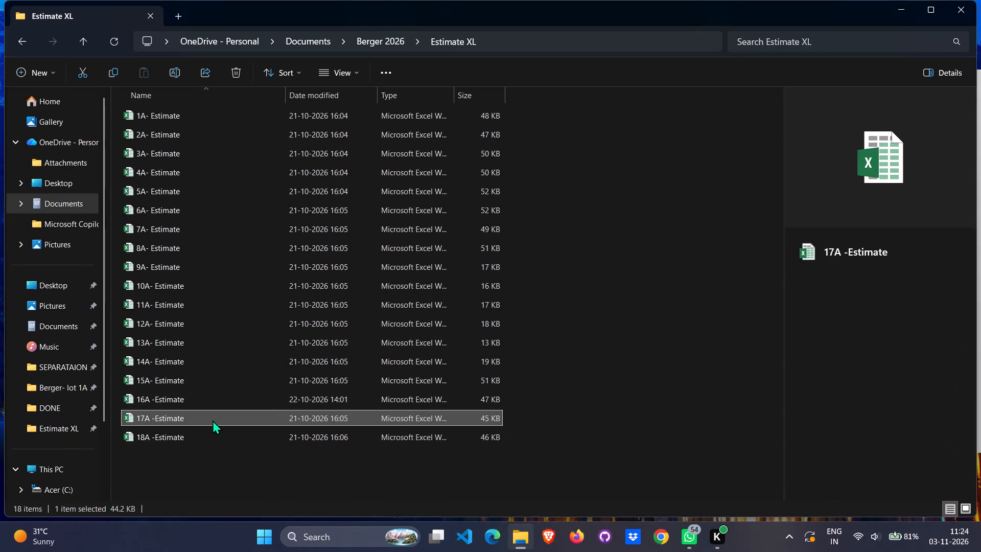
double_click(214, 420)
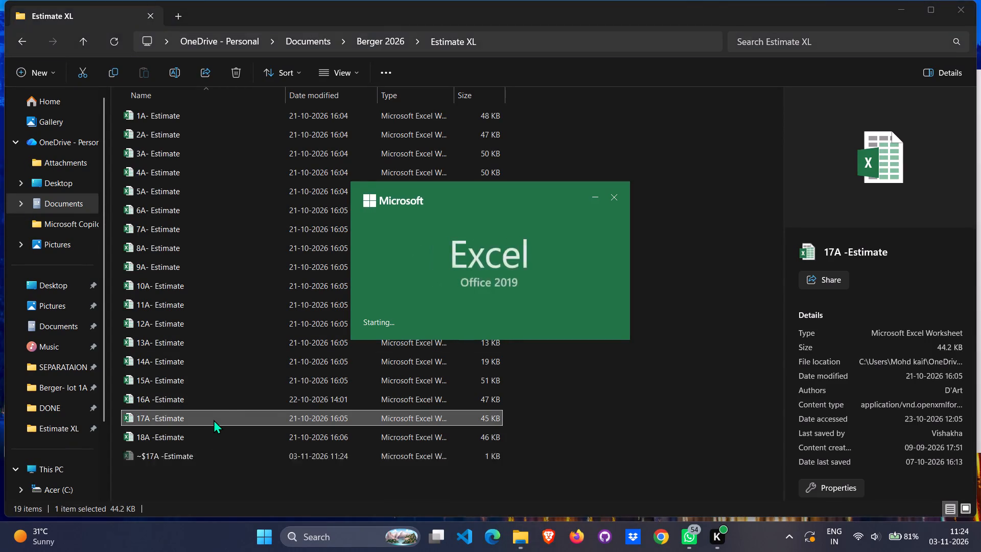
Copy the MARUTI STEEL (126971) Bagvadar quotation with its Lot - 17A label into a new blank workbook at cell A1.
scroll(311, 371, "up", 2)
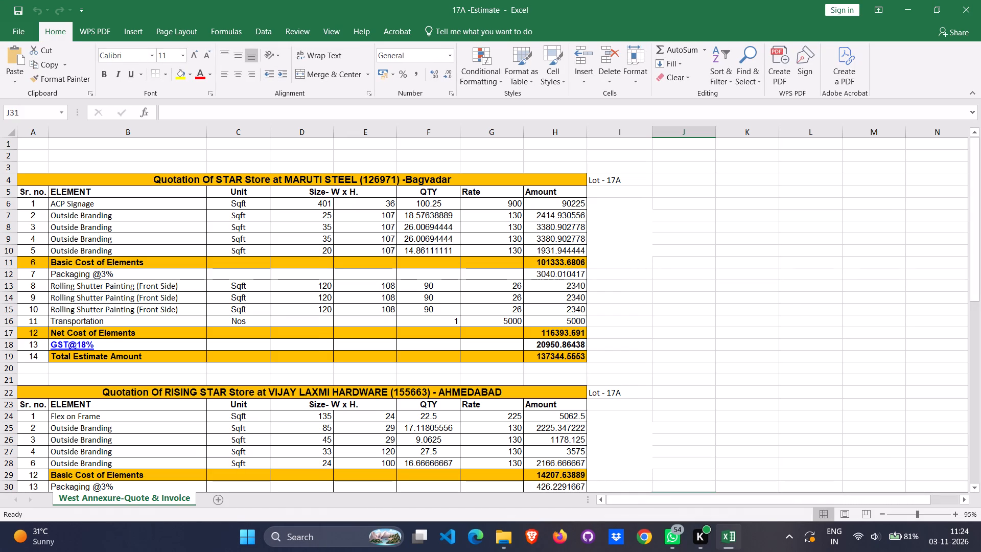
scroll(317, 258, "up", 4)
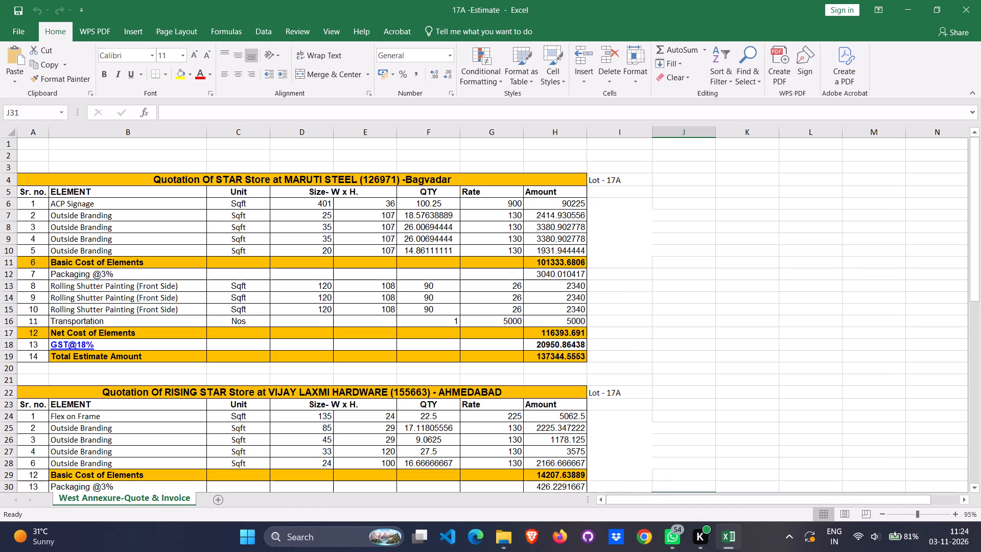
left_click(237, 182)
key("shift+Right")
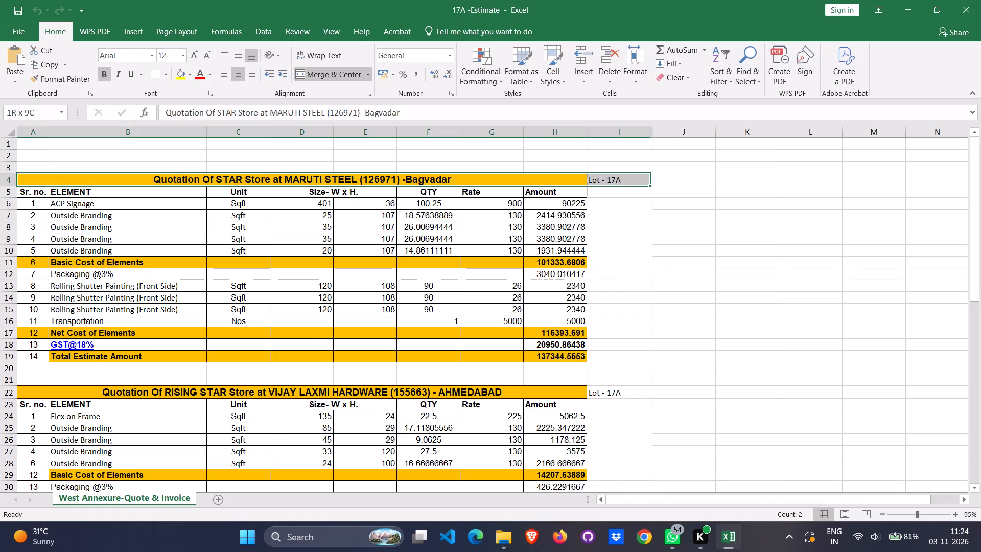
key("shift+Down")
key("shift+Down")
key("shift+Down")
key("shift+Down")
key("shift+Down")
key("shift+Down")
key("shift+Down")
key("shift+Down")
key("shift+Down")
key("shift+Down")
key("shift+Down")
key("shift+Down")
key("shift+Down")
key("shift+Down")
key("shift+Down")
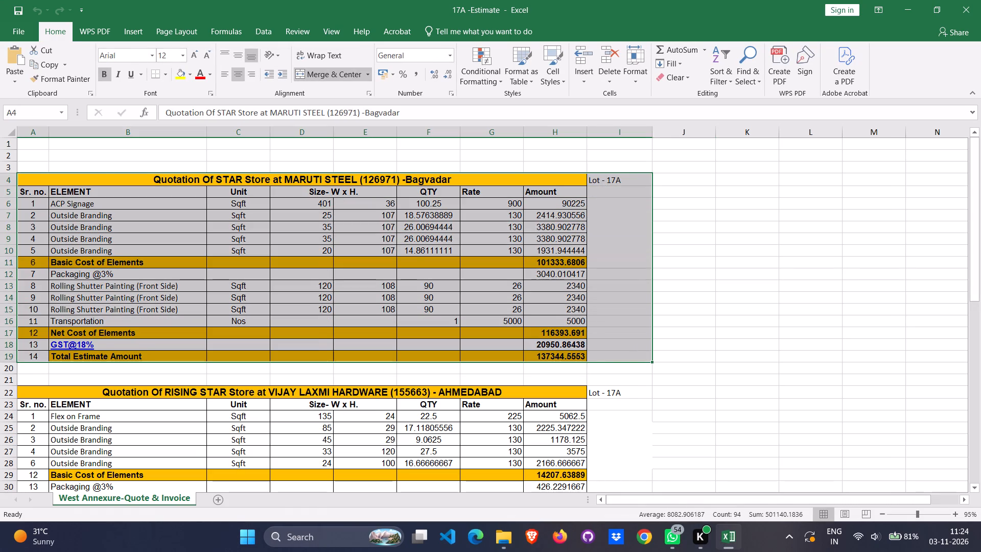
key("ctrl+c")
key("ctrl+n")
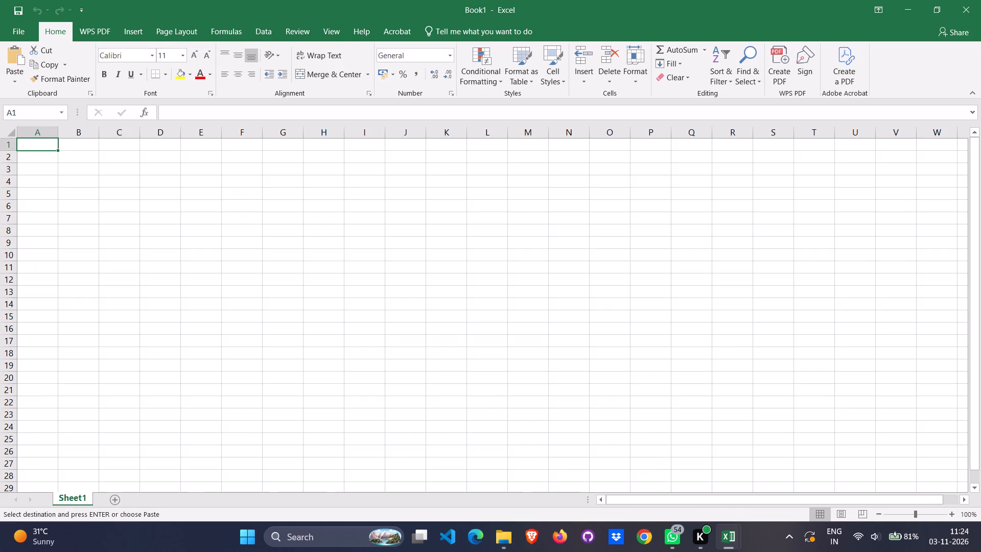
key("ctrl+v")
Save the new workbook as MARUTI STEEL in the nested SEPARATAION ESTIMATE folder, copying the name from the quotation title, and close it.
triple_click(198, 146)
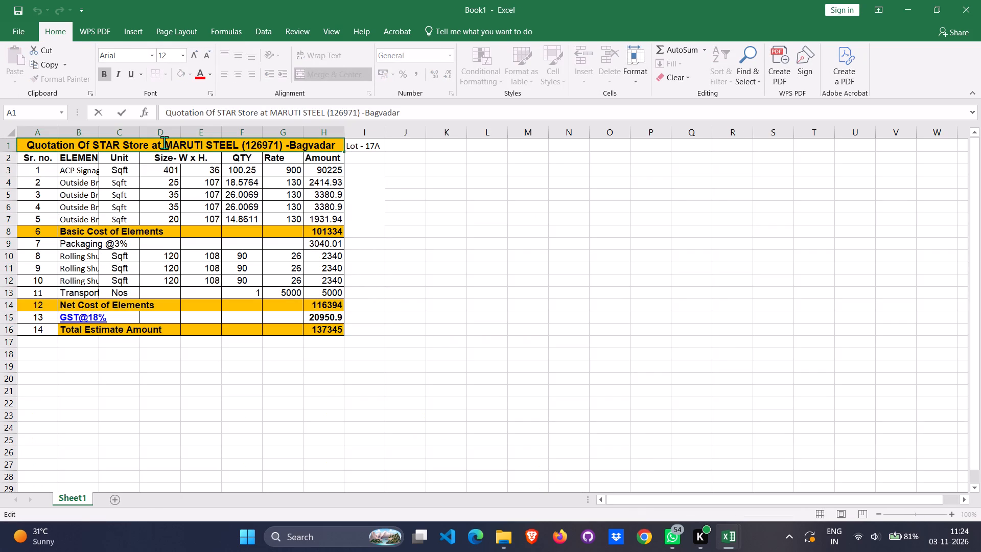
left_click_drag(164, 143, 237, 142)
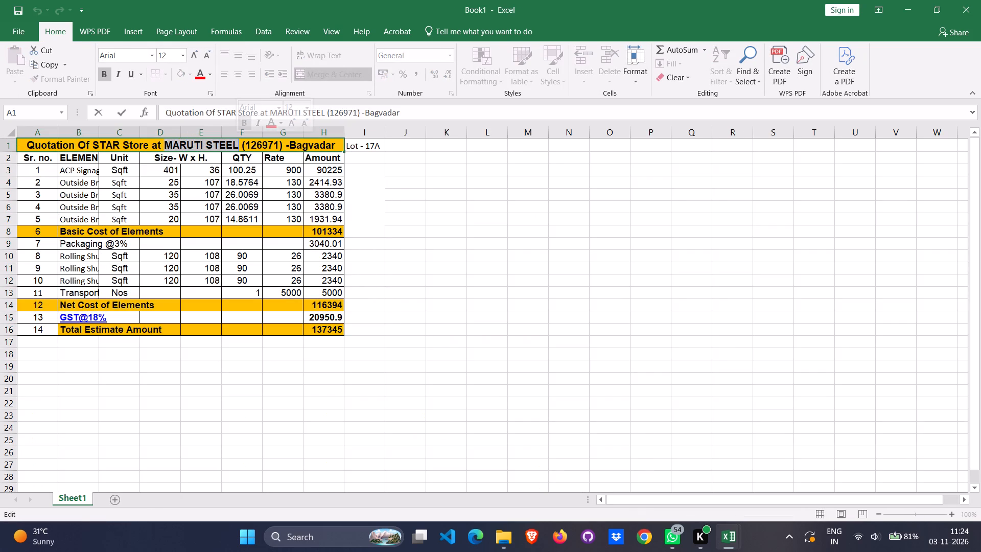
key("ctrl+c")
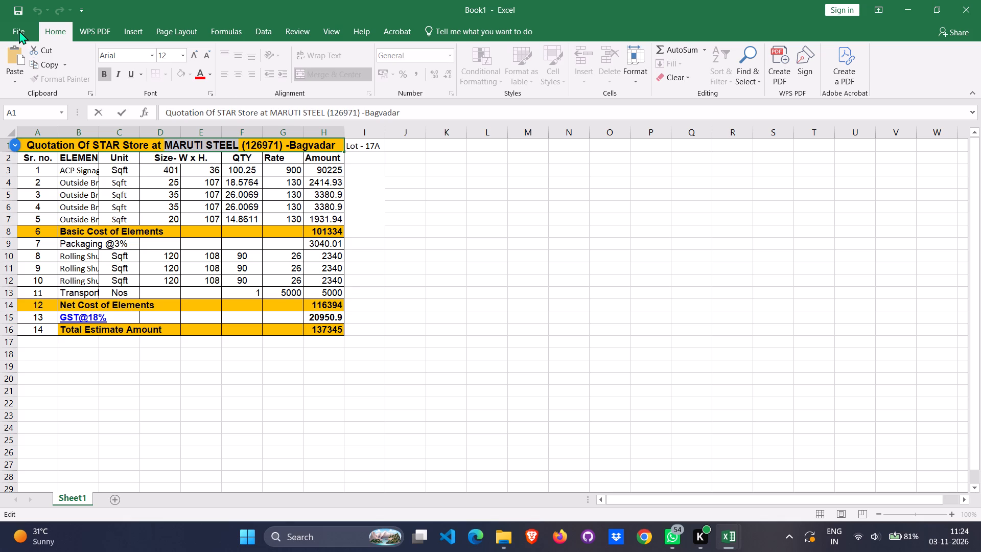
left_click(19, 30)
left_click(42, 147)
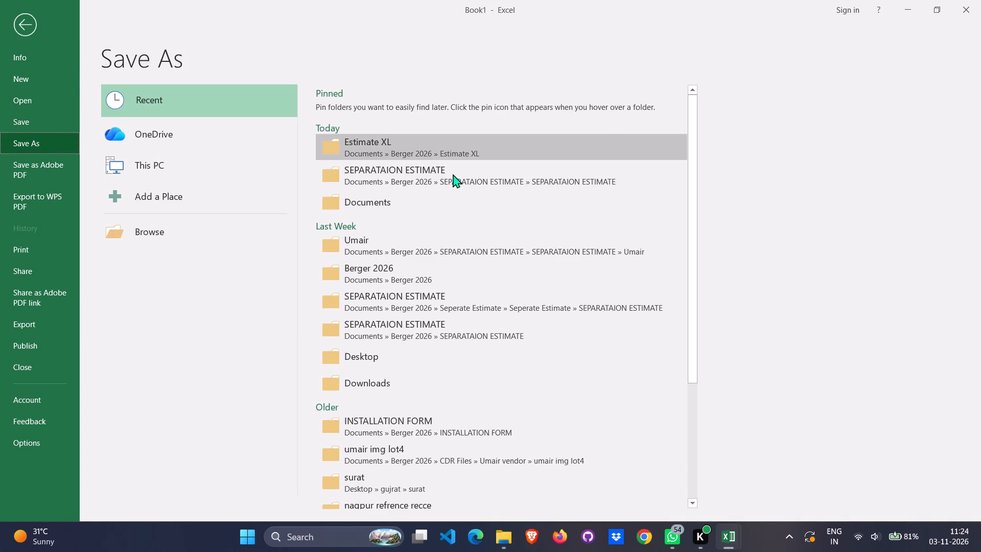
left_click(453, 174)
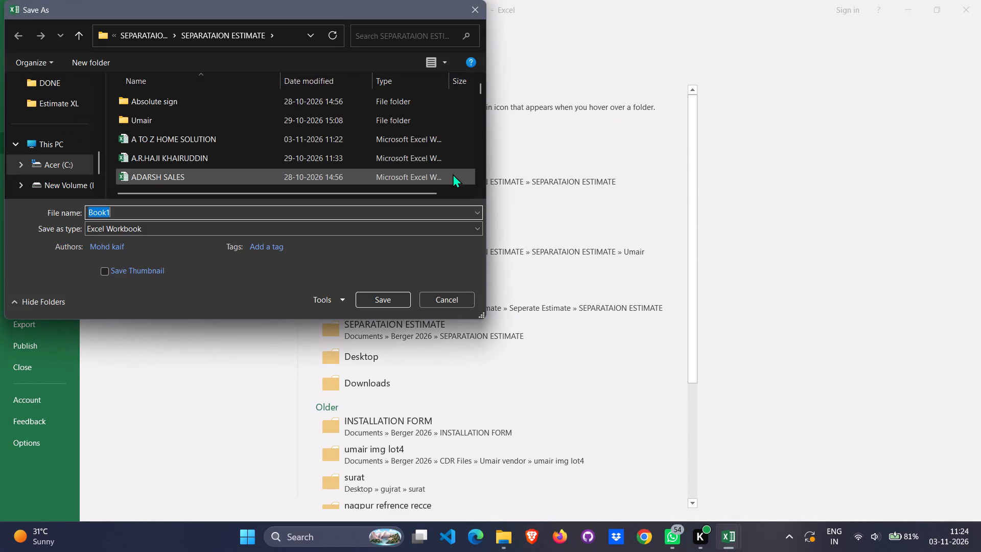
key("ctrl+v")
left_click(394, 300)
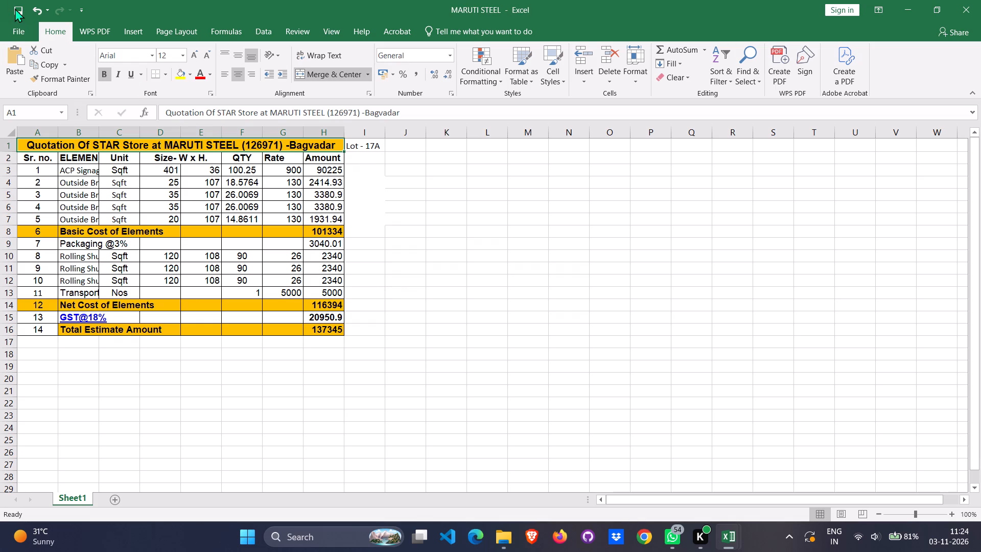
left_click(15, 8)
left_click(967, 8)
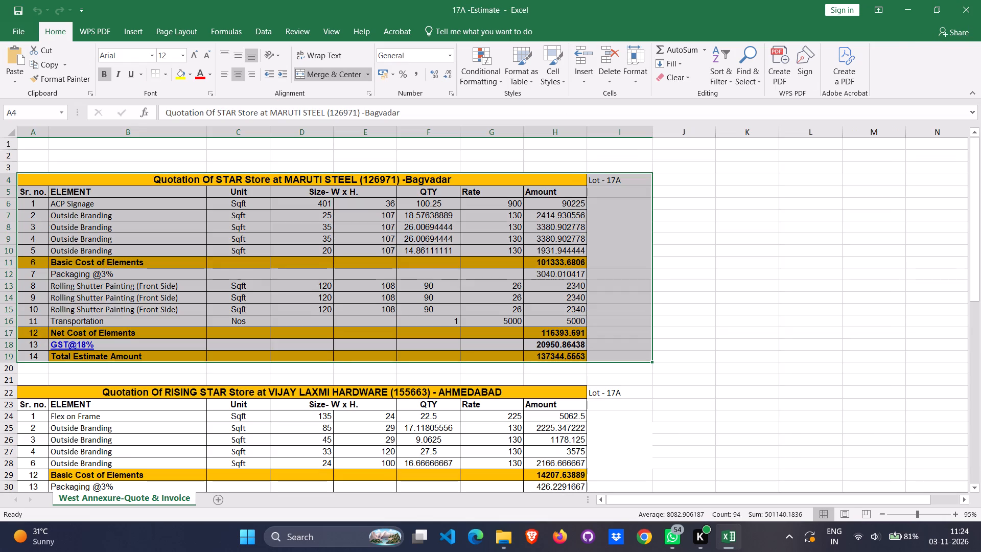
Copy the VIJAY LAXMI HARDWARE (155663) Ahmedabad quotation with its Lot - 17A label into a new blank workbook at cell A1.
scroll(561, 320, "up", 2)
scroll(561, 320, "down", 8)
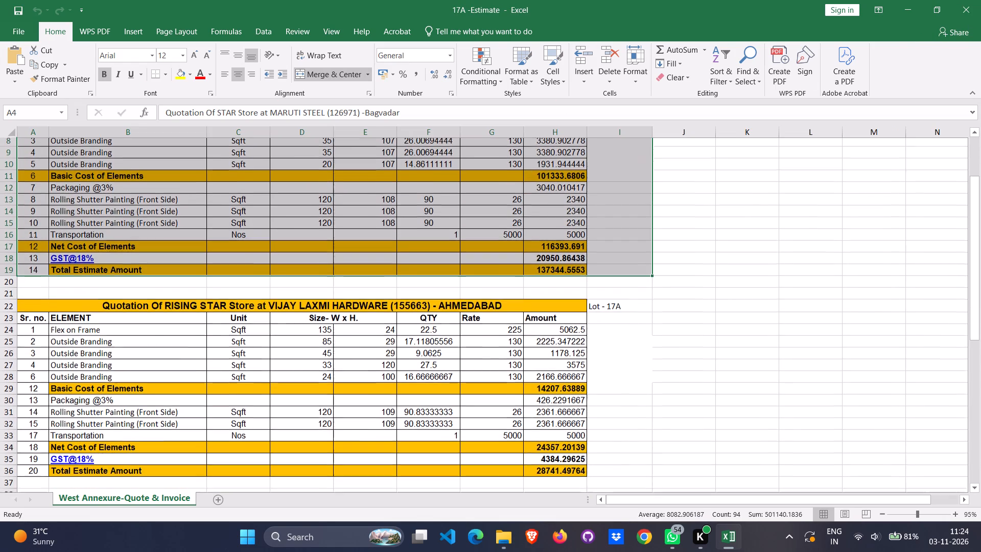
scroll(559, 322, "down", 4)
left_click(378, 250)
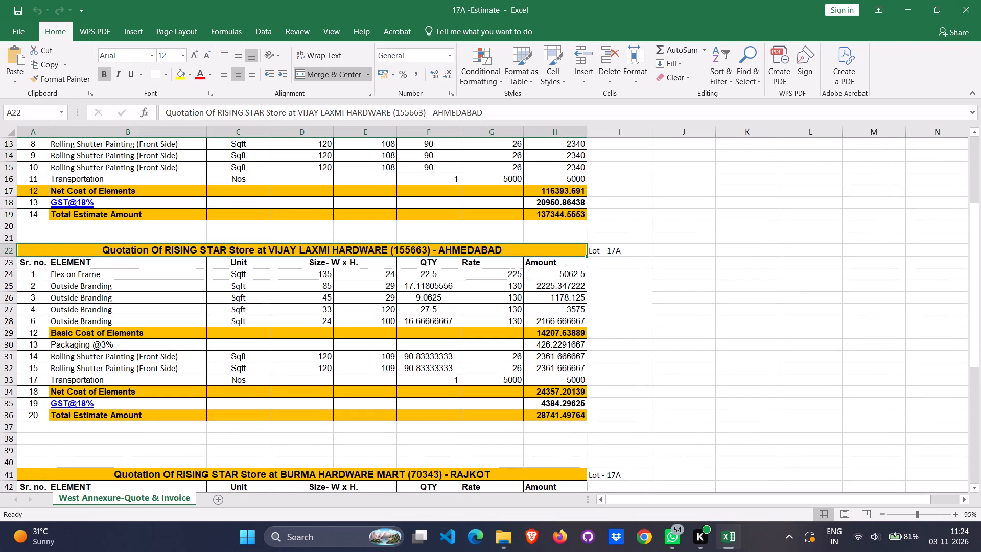
key("shift+Right")
key("shift+Down")
key("shift+Down")
key("shift+Down")
key("shift+Down")
key("shift+Down")
key("shift+Down")
key("shift+Down")
key("shift+Down")
key("shift+Down")
key("shift+Down")
key("shift+Down")
key("shift+Down")
key("shift+Down")
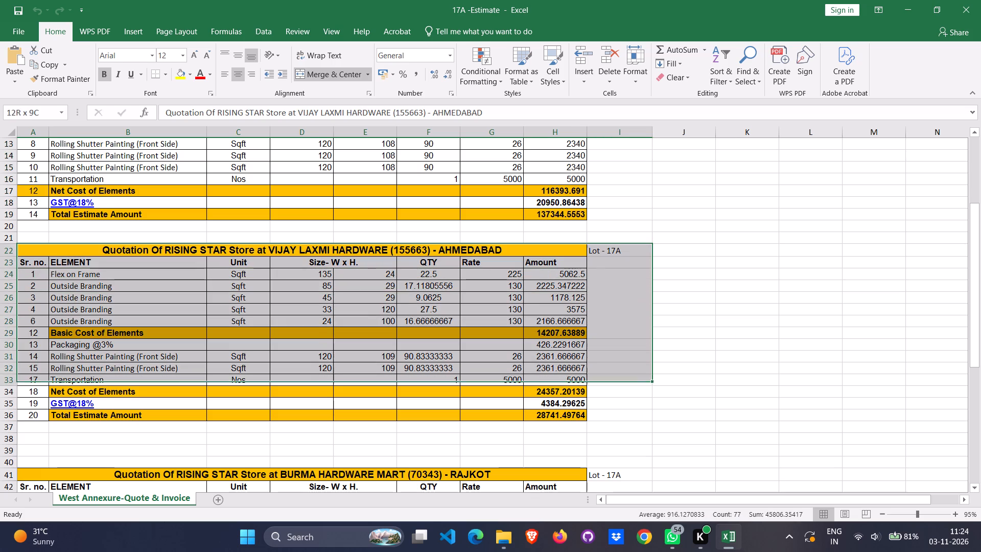
key("shift+Down")
key("ctrl+c")
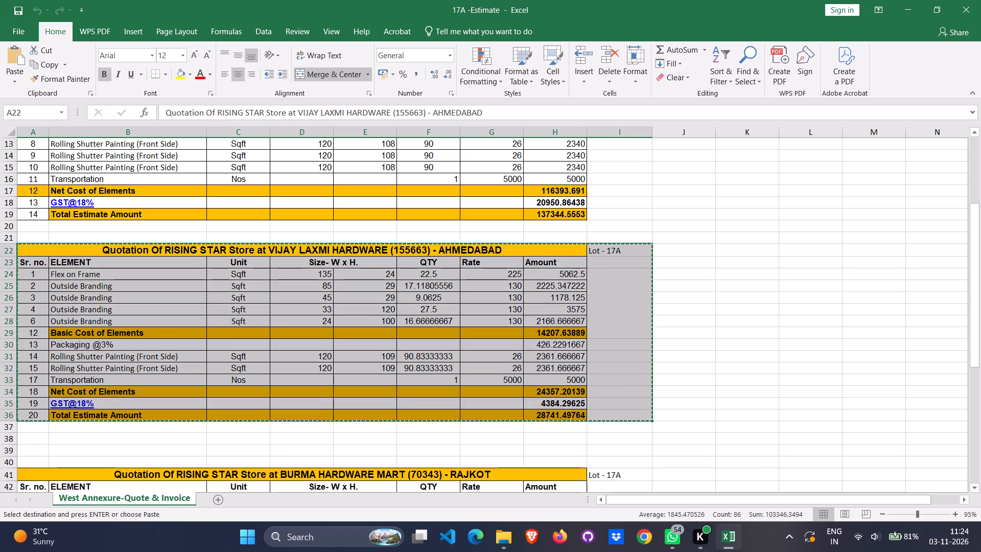
key("ctrl+n")
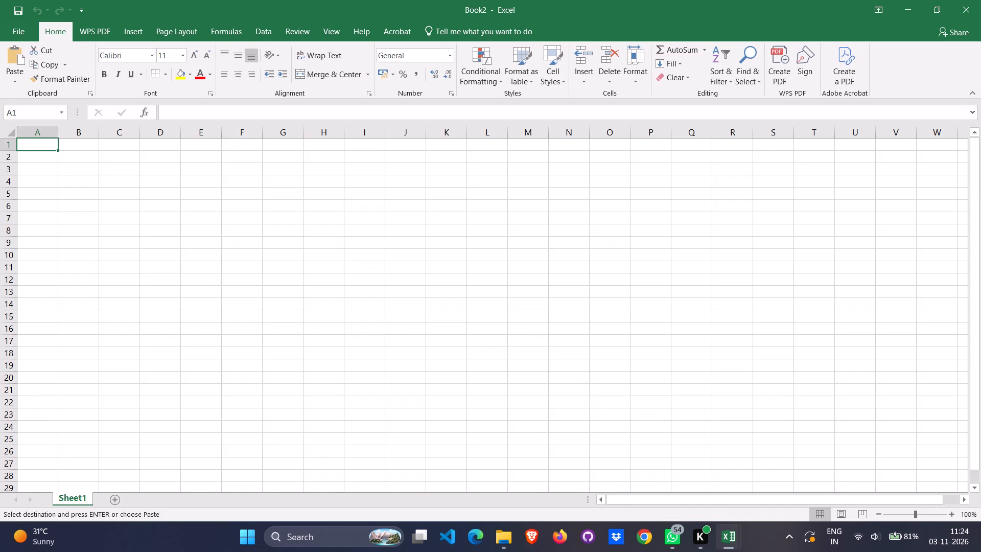
key("ctrl+v")
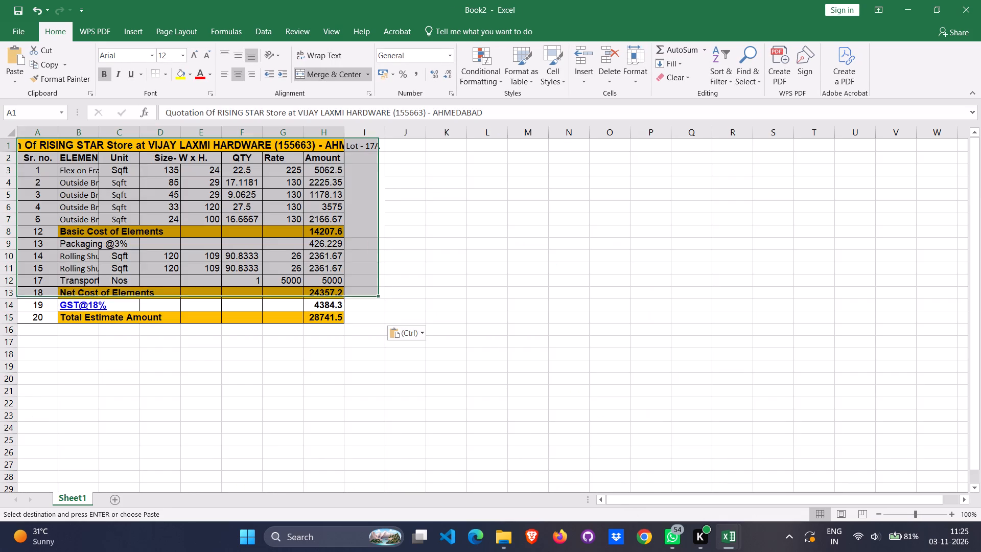
Save the new workbook as VIJAY LAXMI HARDWARE in the nested SEPARATAION ESTIMATE folder, copying the name from the quotation title.
left_click(145, 146)
double_click(147, 143)
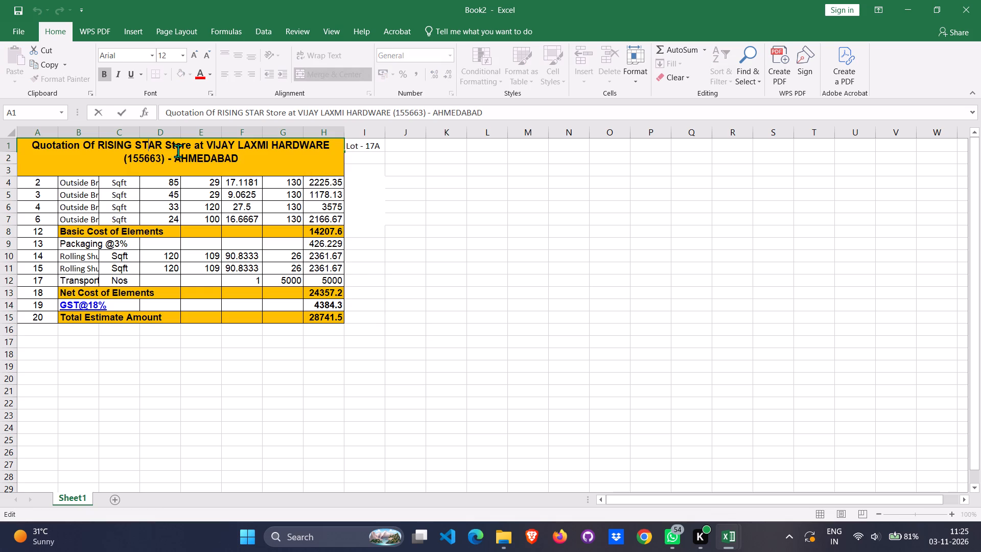
left_click_drag(204, 144, 330, 146)
key("ctrl+c")
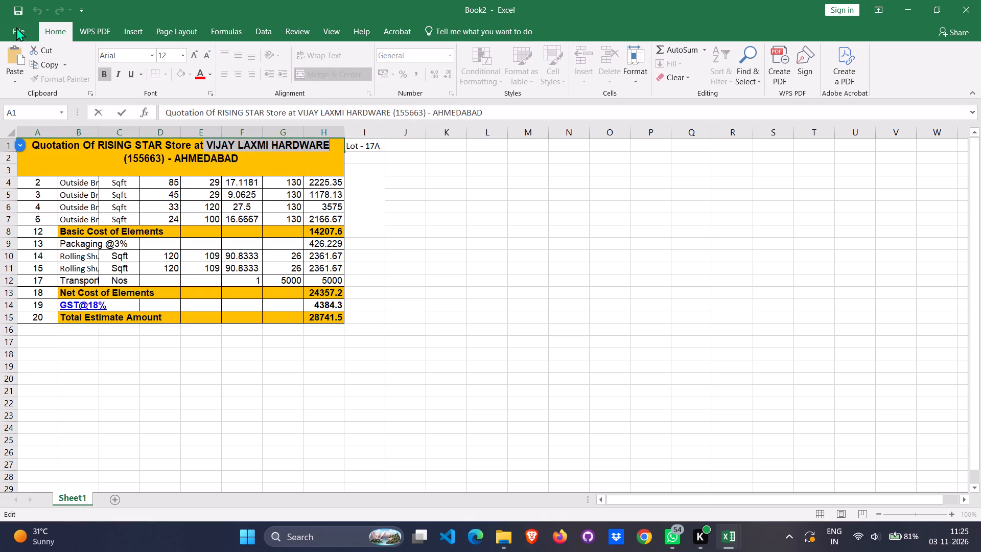
left_click(16, 27)
left_click(45, 143)
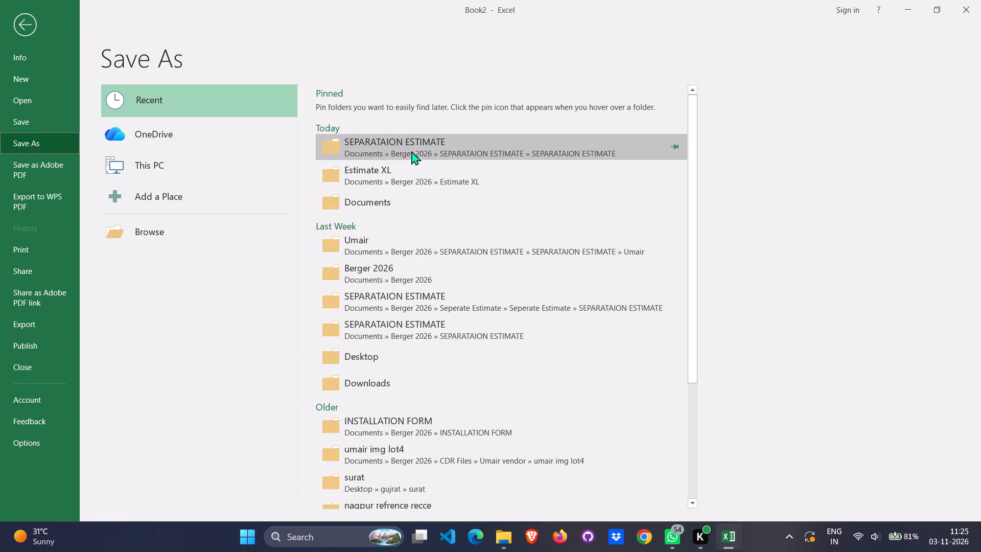
left_click(414, 150)
key("ctrl+v")
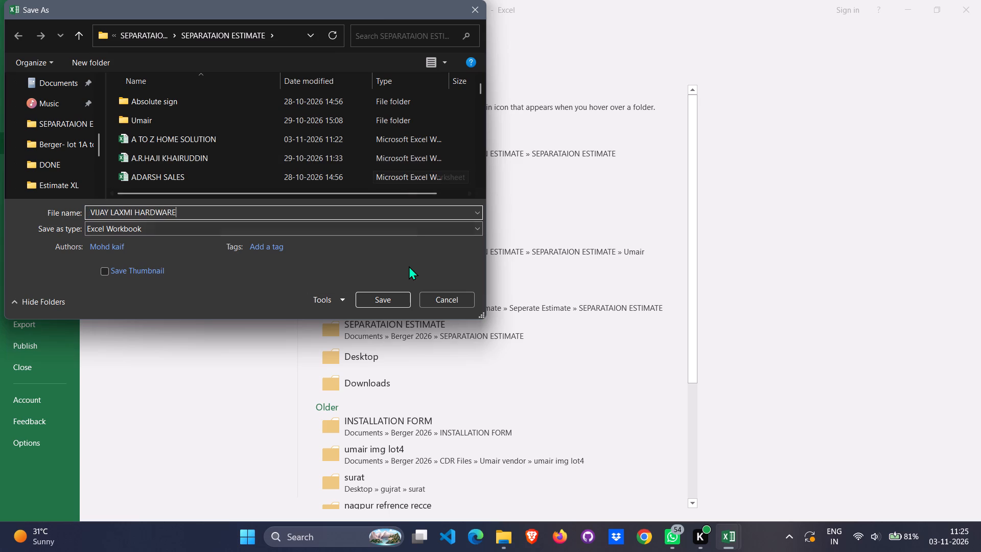
left_click(389, 296)
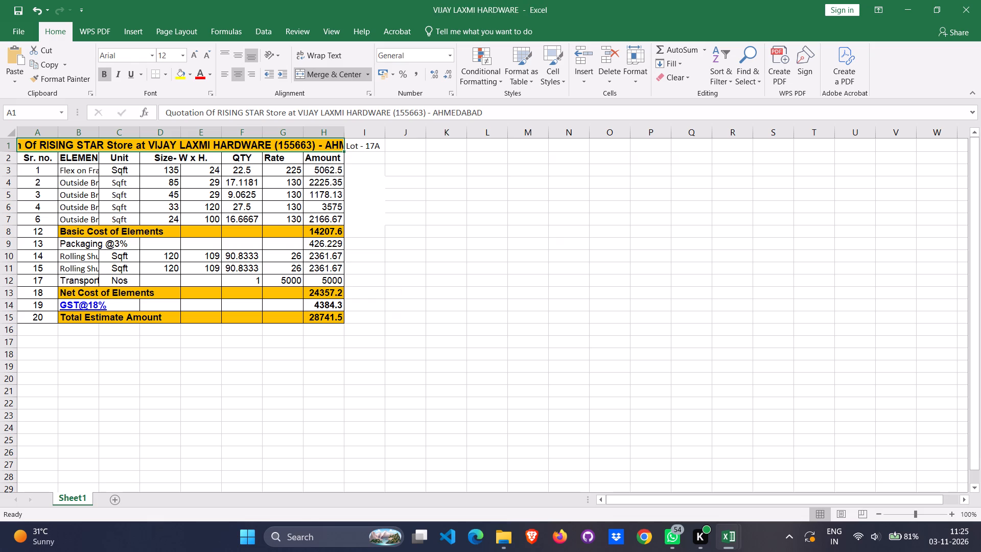
left_click(14, 10)
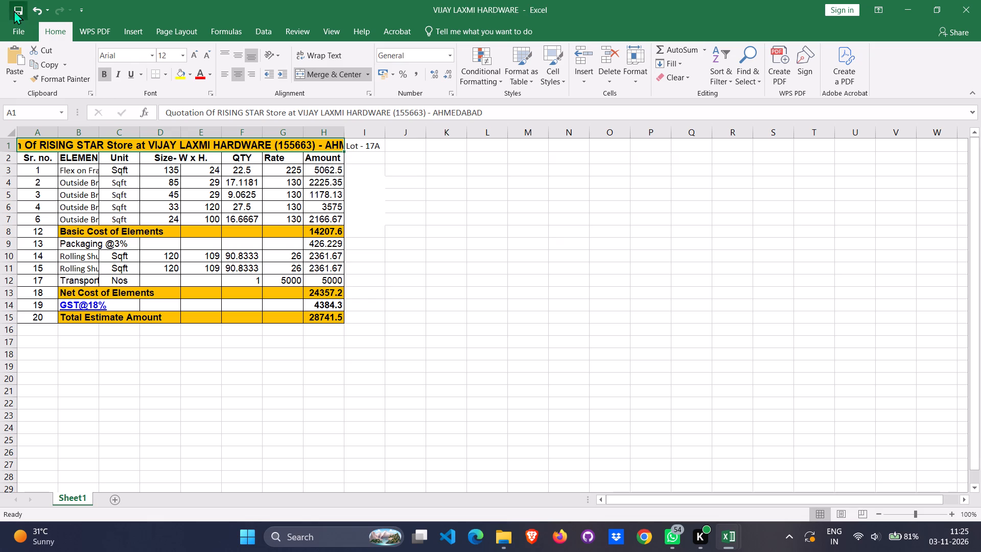
Close the saved VIJAY LAXMI HARDWARE workbook.
left_click(975, 3)
Copy the BURMA HARDWARE MART (70343) Rajkot quotation with its Lot - 17A label into a new blank workbook at cell A1.
scroll(594, 328, "down", 4)
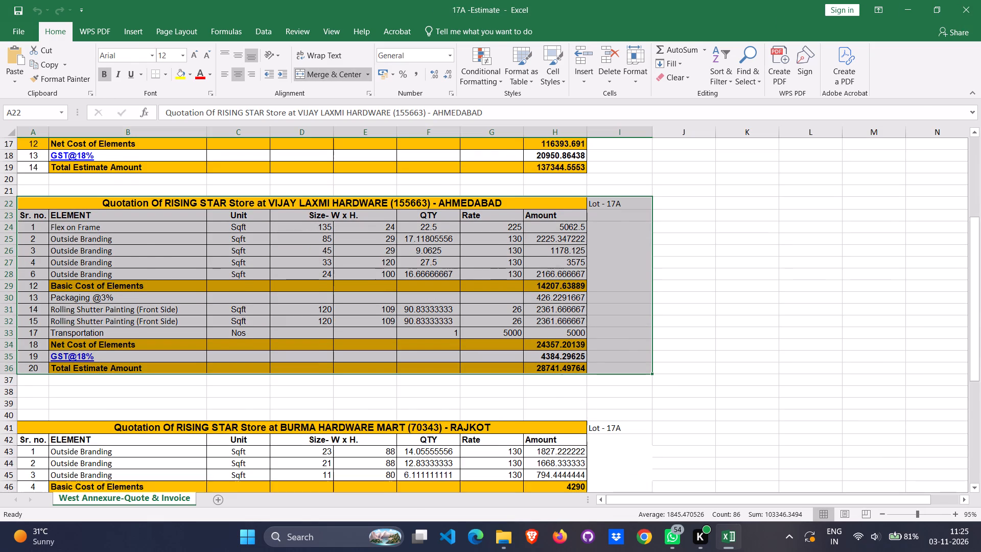
scroll(594, 328, "down", 12)
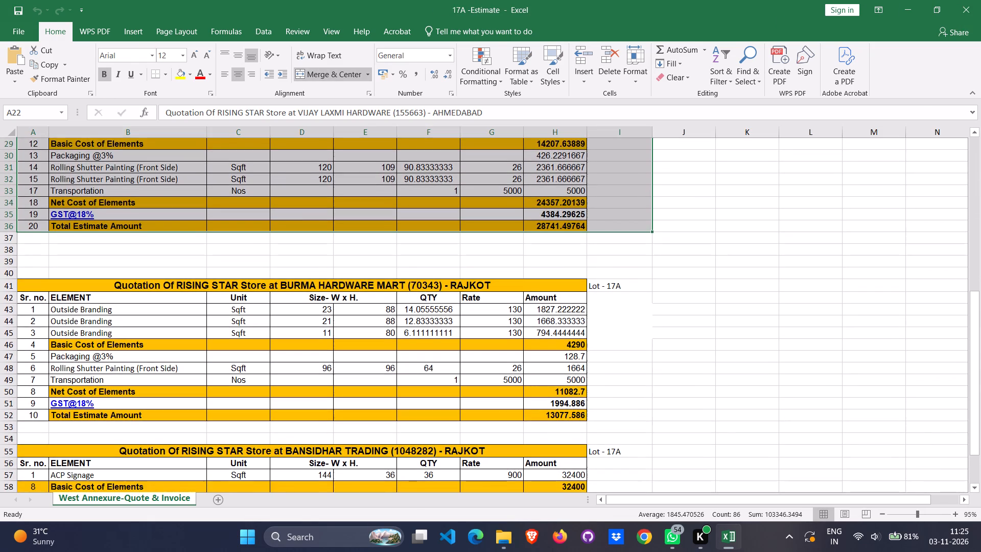
scroll(594, 328, "down", 4)
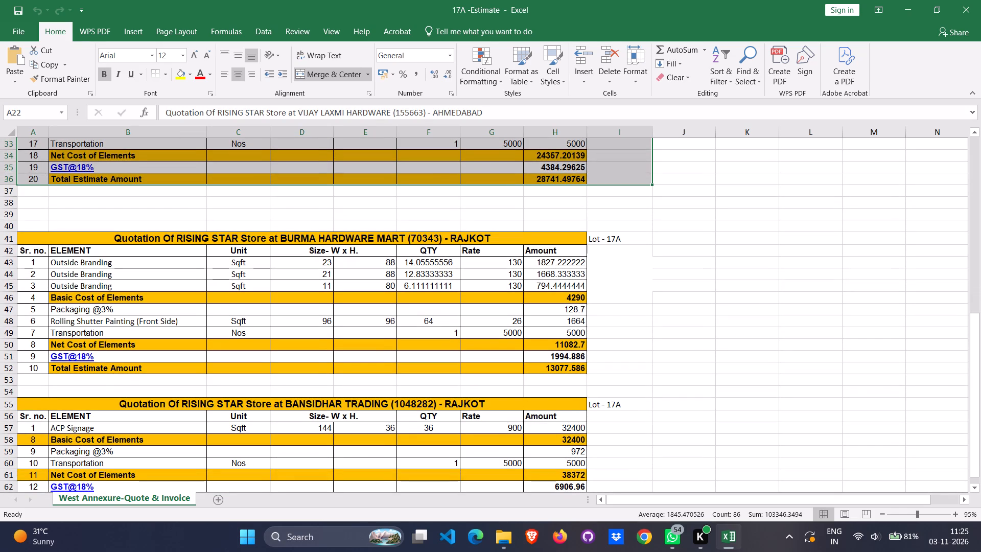
left_click(319, 240)
key("shift+Right")
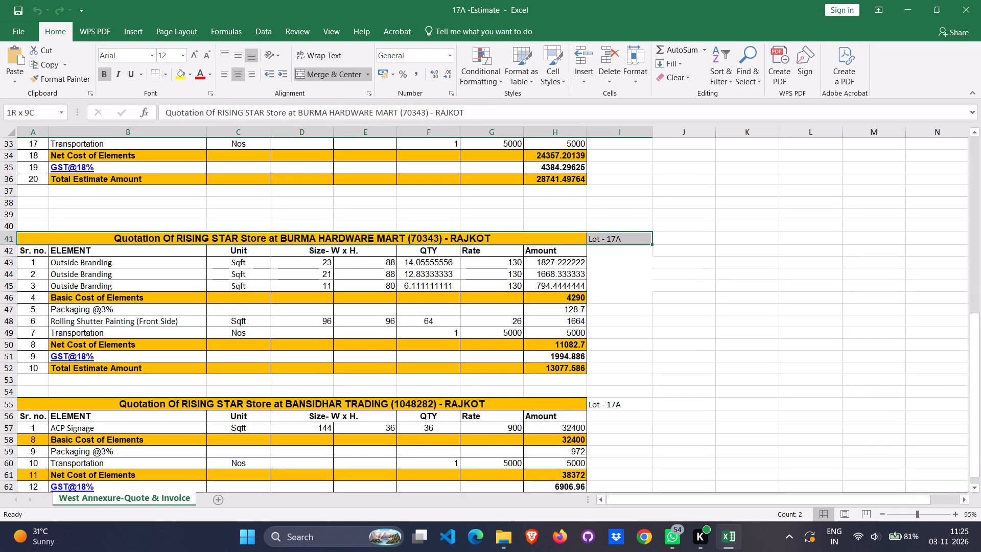
key("shift+Down")
key("shift+Down")
key("shift+Down")
key("shift+Down")
key("shift+Down")
key("shift+Down")
key("shift+Down")
key("shift+Down")
key("shift+Down")
key("shift+Down")
key("shift+Down")
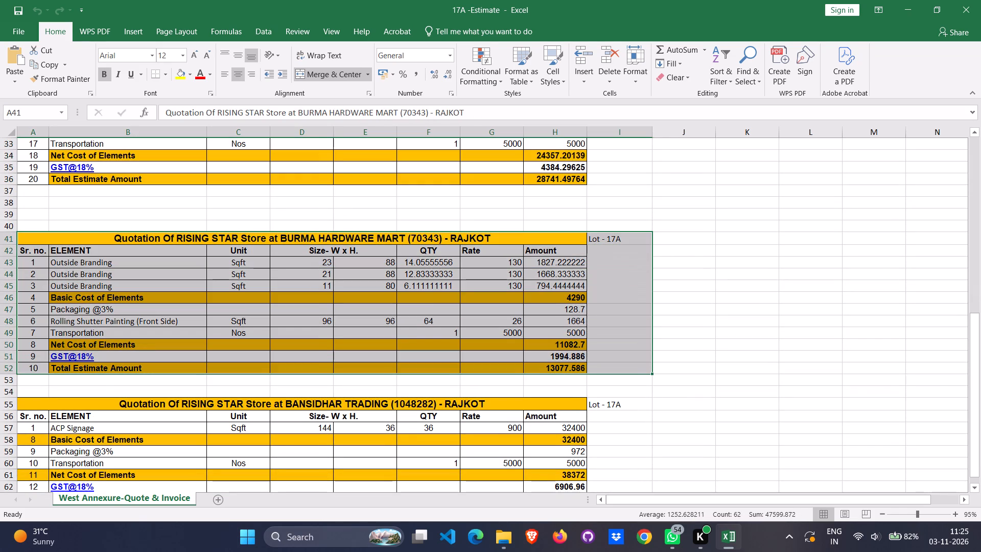
key("ctrl+c")
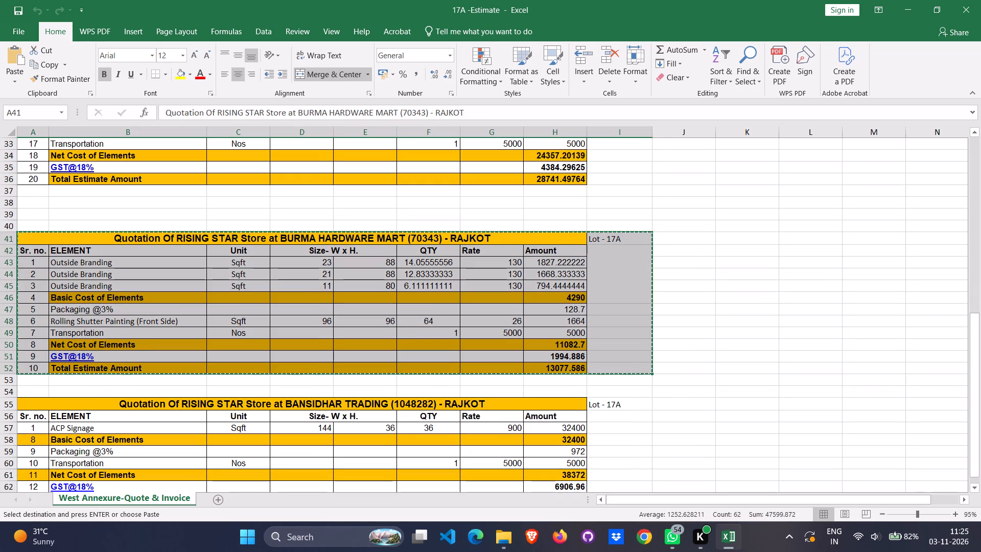
key("ctrl+n")
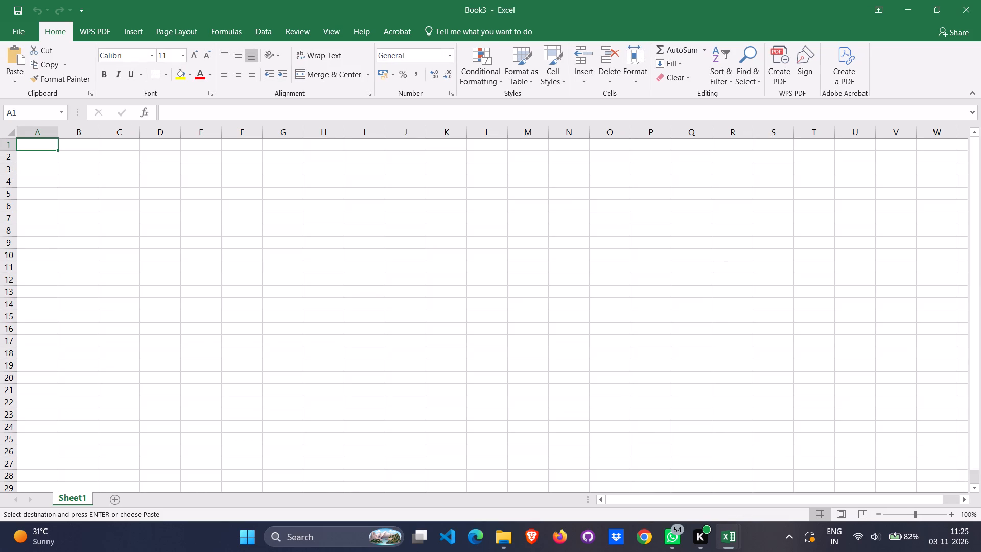
key("ctrl+v")
Save the new workbook as BURMA HARDWARE MART in the nested SEPARATAION ESTIMATE folder, copying the name from the quotation title, and close it.
double_click(173, 146)
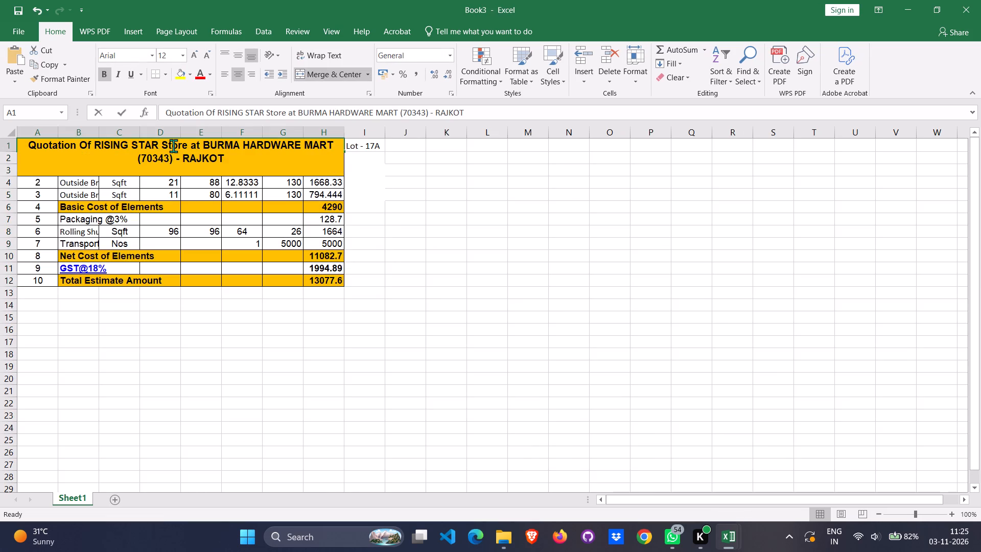
left_click_drag(205, 145, 226, 147)
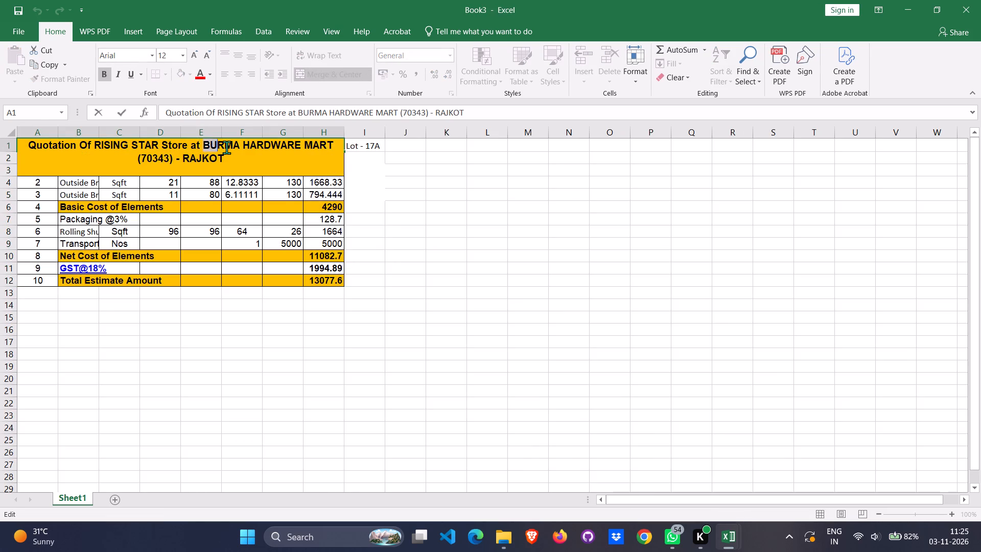
left_click_drag(226, 147, 337, 139)
key("ctrl+c")
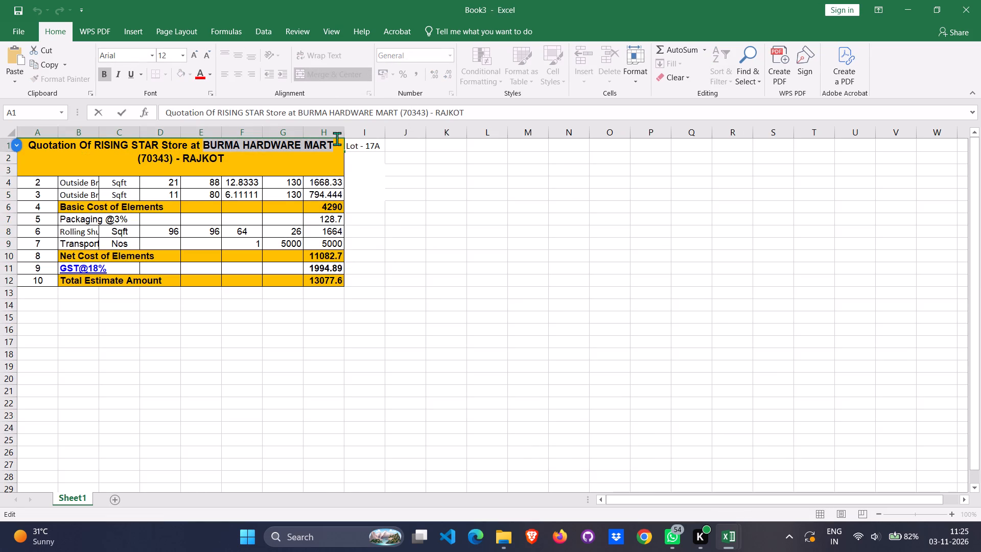
left_click(19, 21)
left_click(19, 29)
left_click(45, 140)
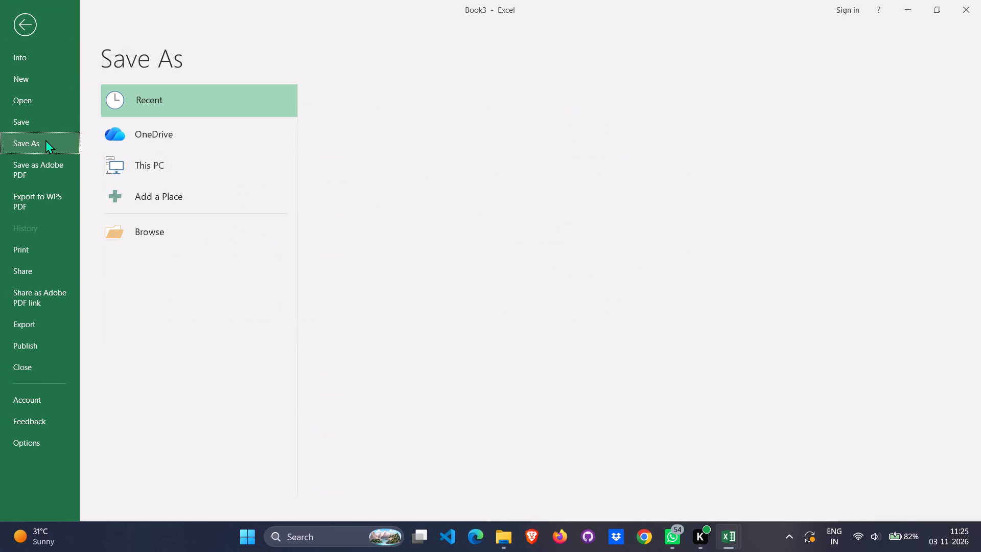
left_click(400, 150)
key("ctrl+v")
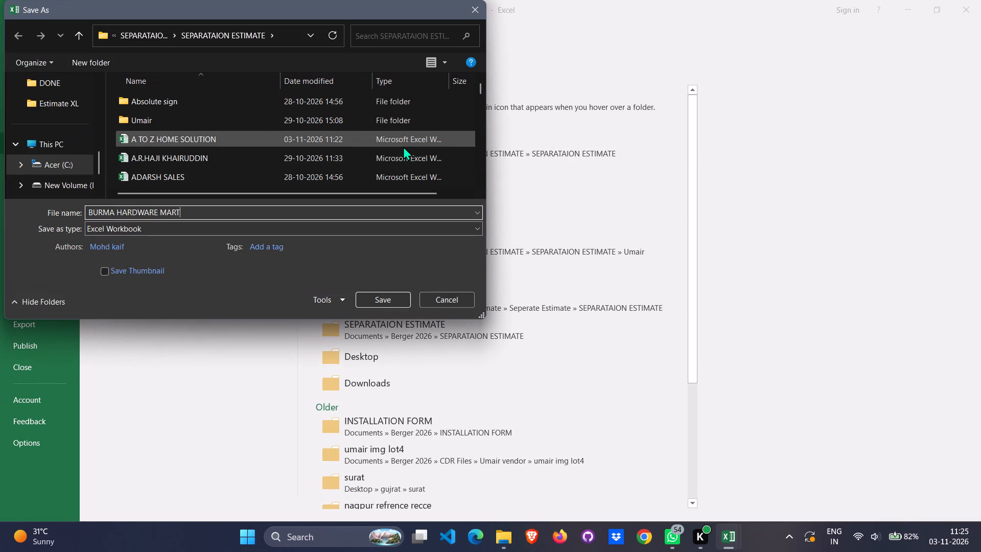
left_click(388, 300)
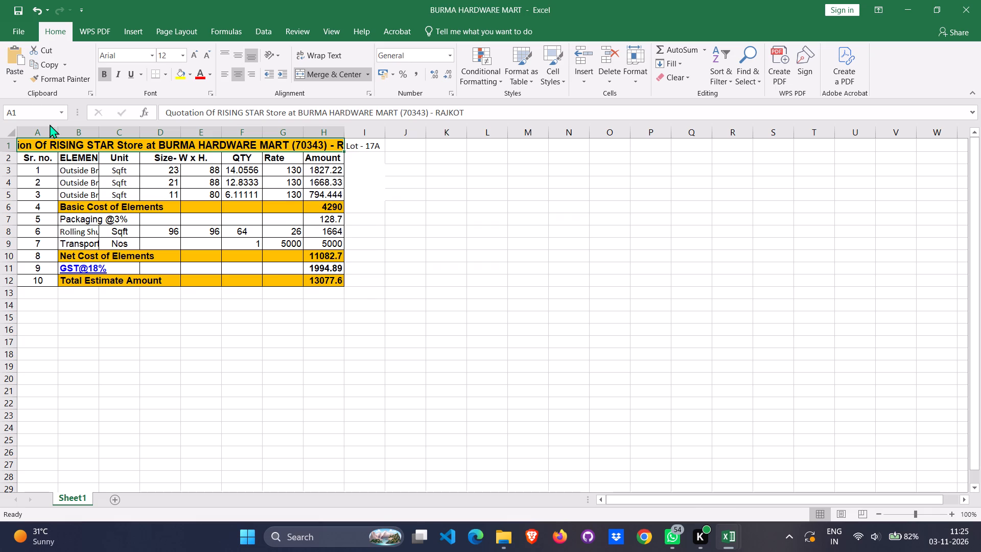
triple_click(14, 4)
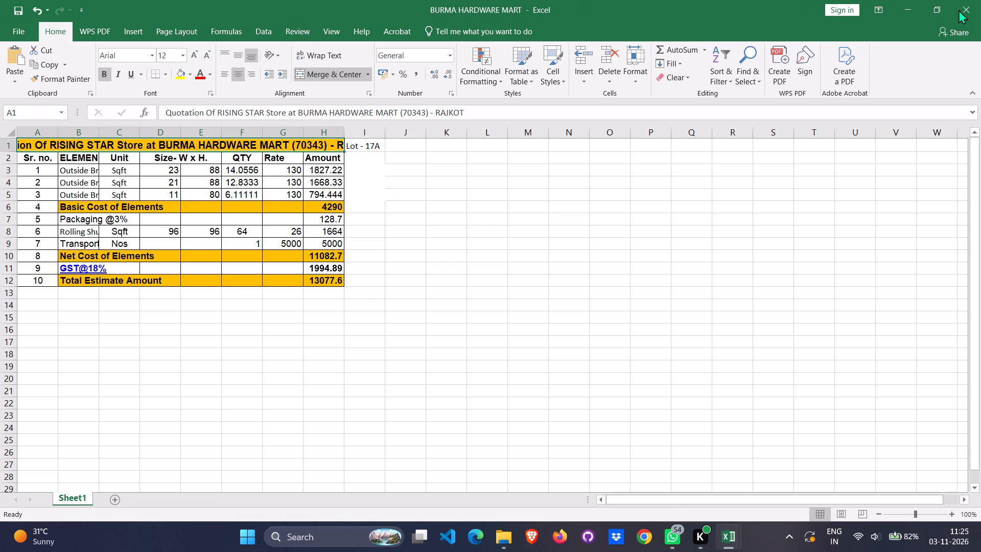
left_click(964, 14)
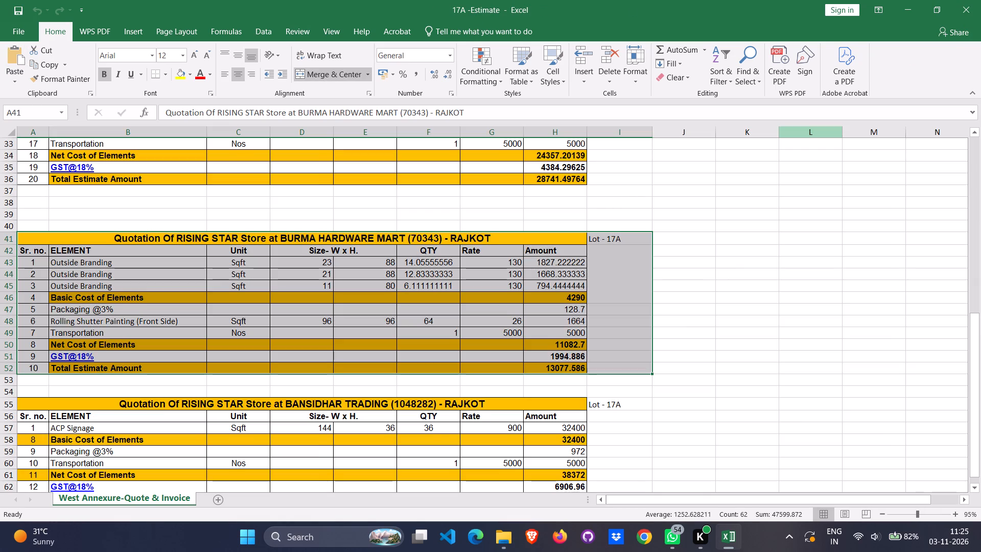
Copy the BANSIDHAR TRADING (1048282) Rajkot quotation with its Lot - 17A label into a new blank workbook at cell A1.
scroll(464, 325, "down", 9)
left_click(336, 296)
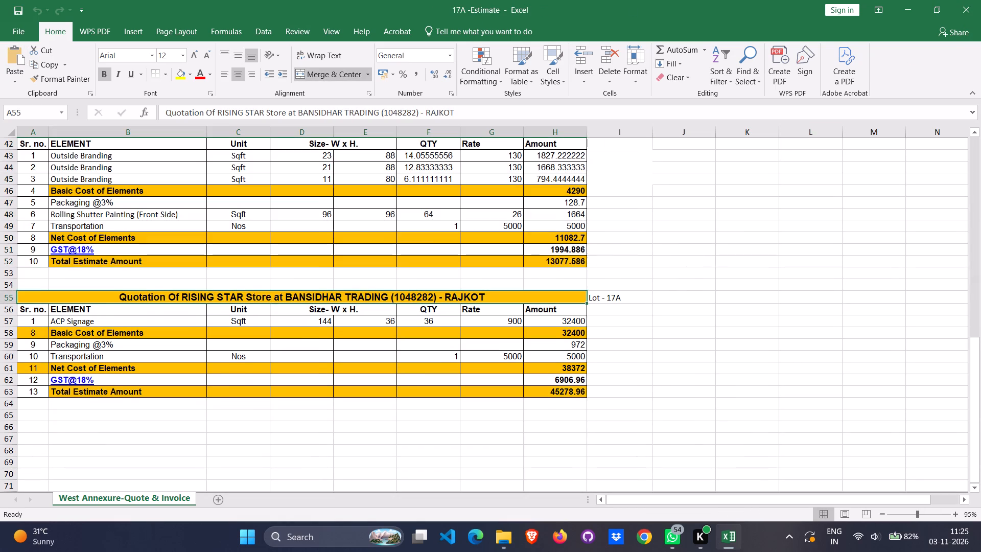
key("shift+Right")
key("shift+Down")
key("shift+Down")
key("shift+Down")
key("shift+Down")
key("shift+Down")
key("shift+Down")
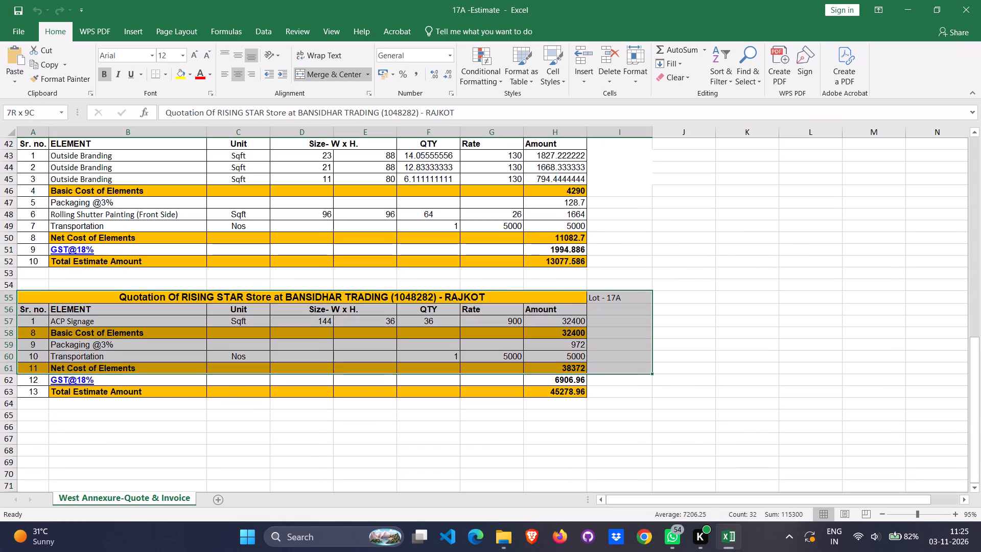
key("shift+Down")
key("shift+Down")
key("ctrl+c")
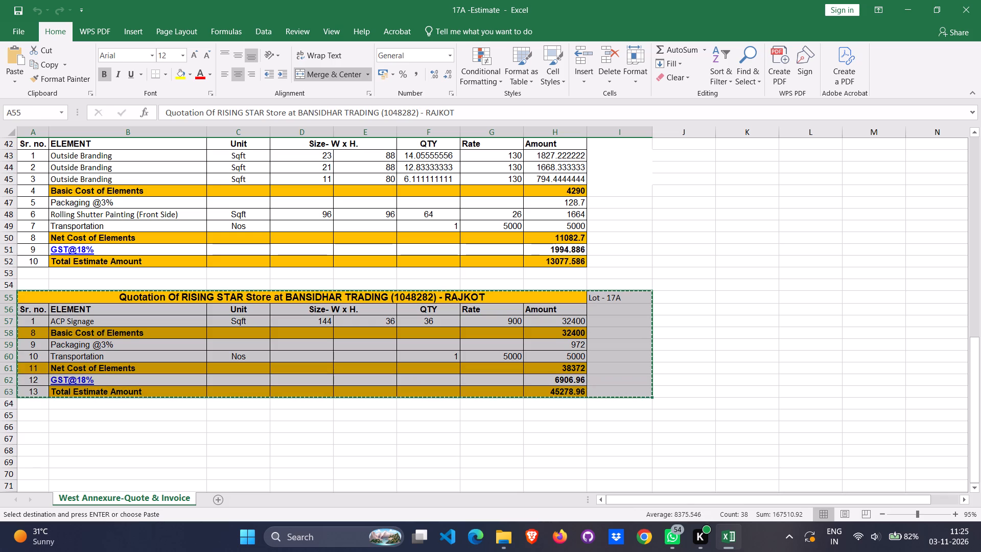
key("ctrl+n")
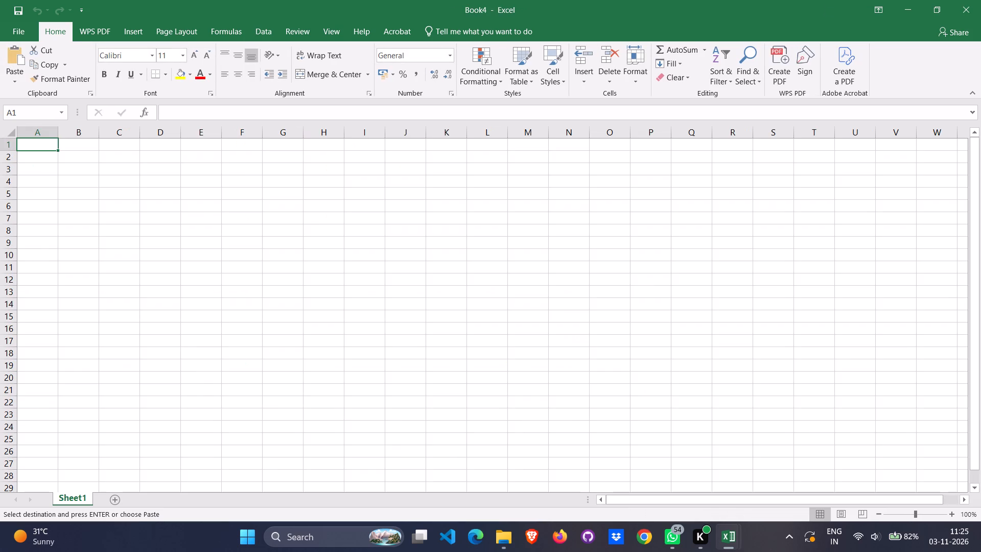
key("ctrl+v")
Save the new workbook as BANSIDHAR TRADING in the nested SEPARATAION ESTIMATE folder, copying the name from the quotation title, and close it.
double_click(194, 149)
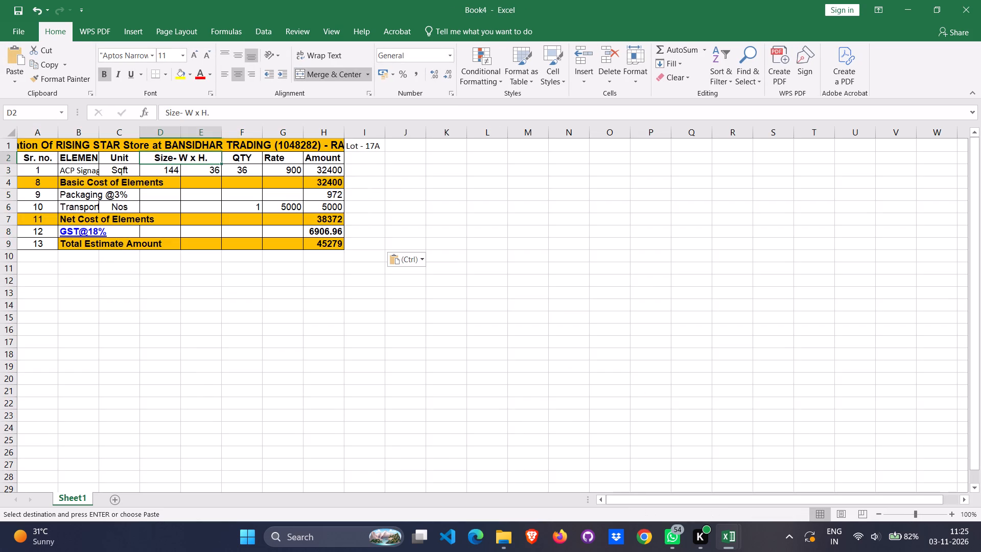
double_click(190, 144)
left_click_drag(213, 145, 317, 145)
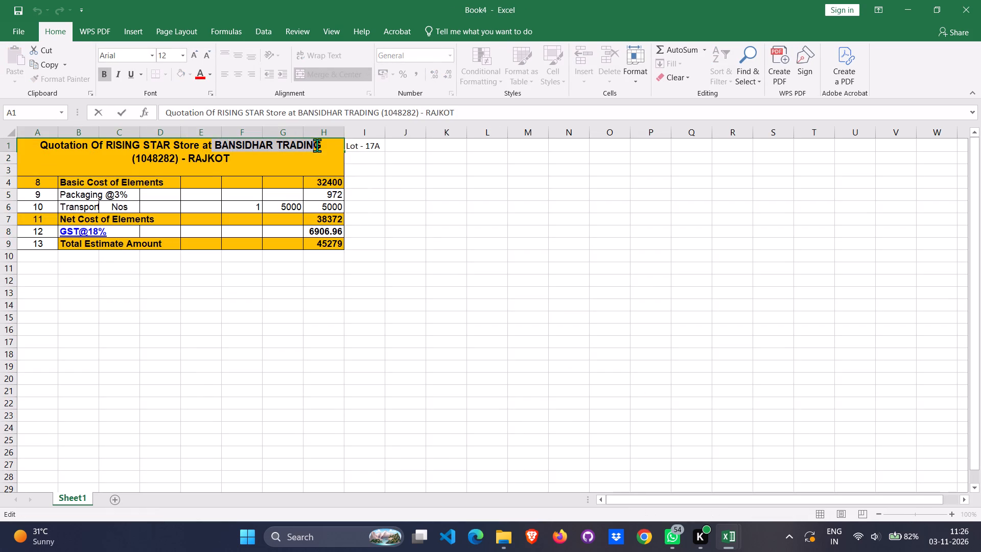
left_click_drag(317, 145, 325, 145)
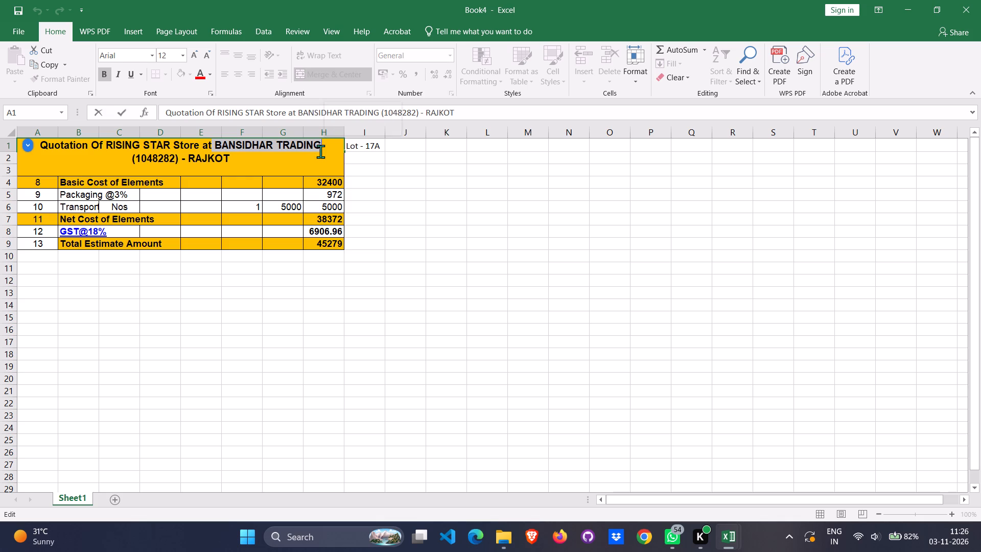
key("ctrl+c")
left_click(16, 27)
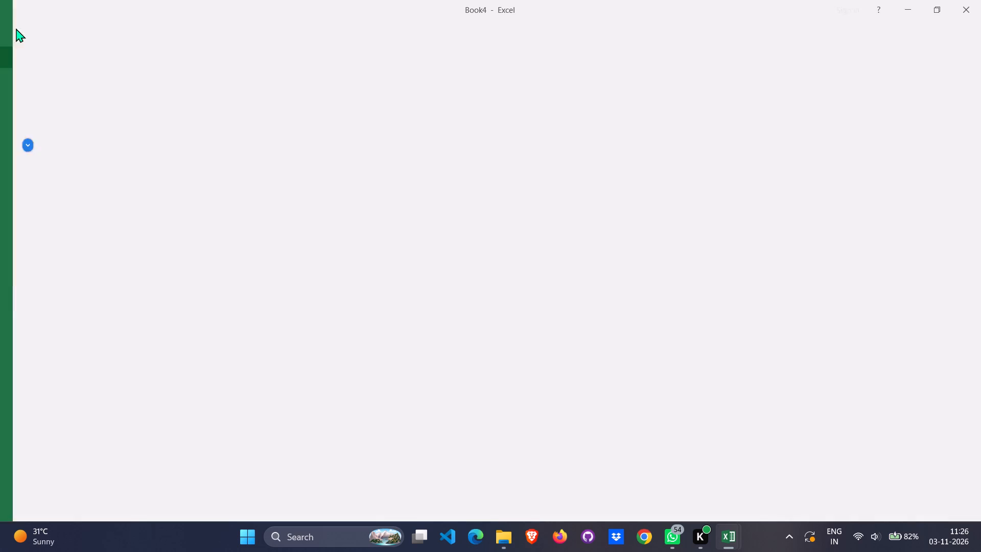
left_click(47, 139)
left_click(456, 151)
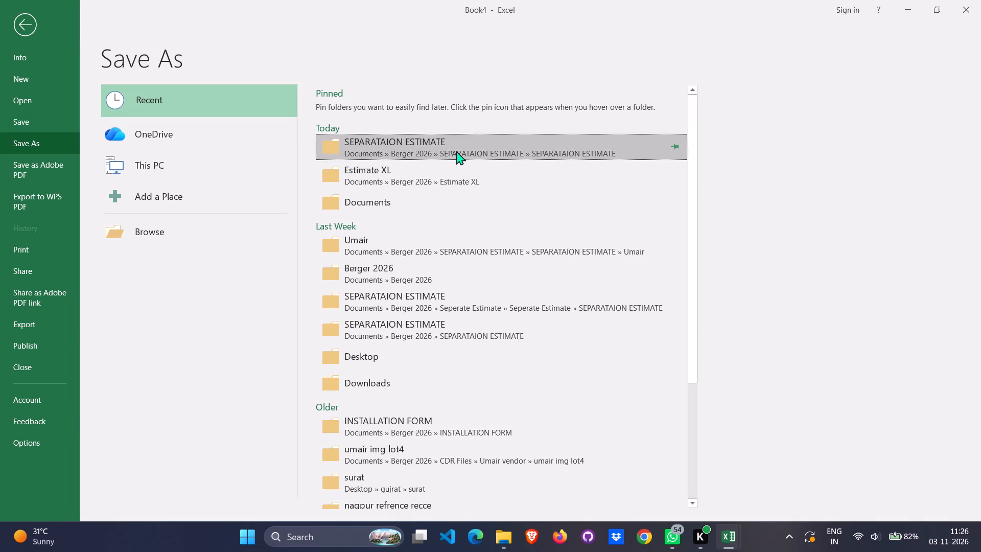
key("ctrl+v")
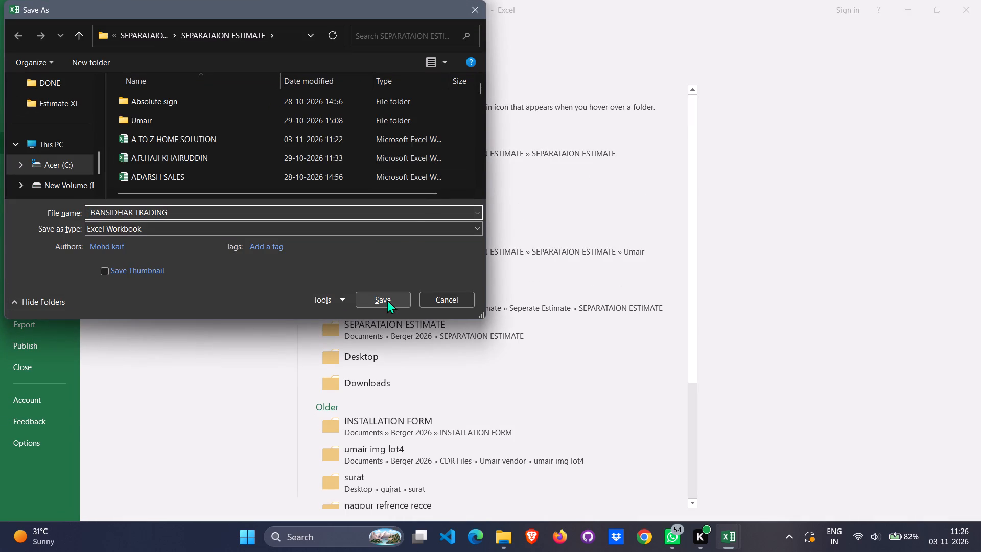
left_click(387, 300)
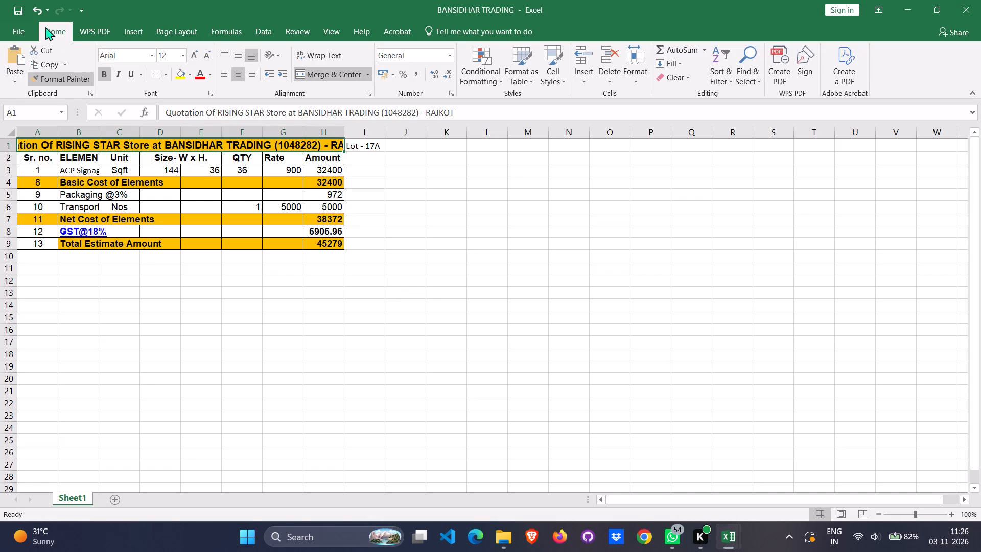
double_click(19, 9)
left_click(19, 9)
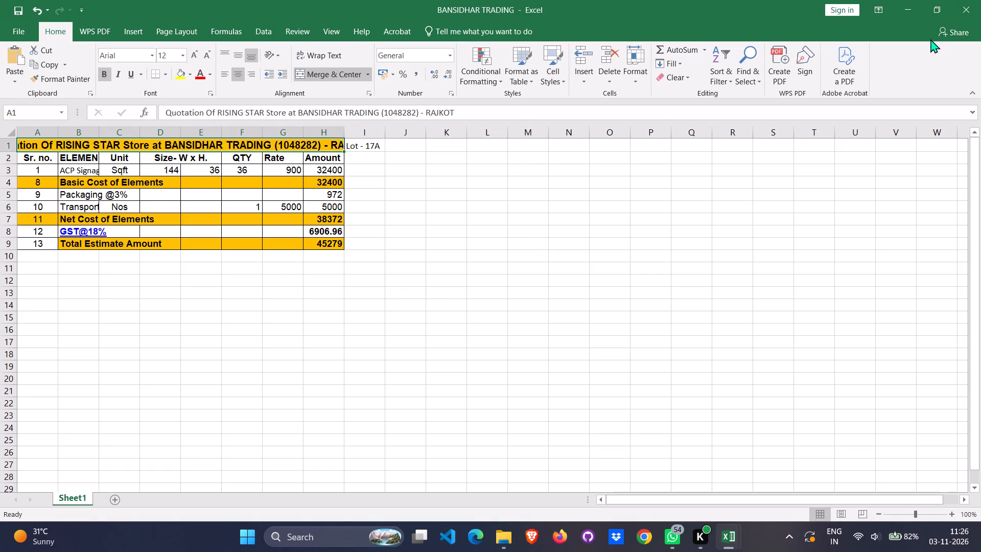
left_click(967, 6)
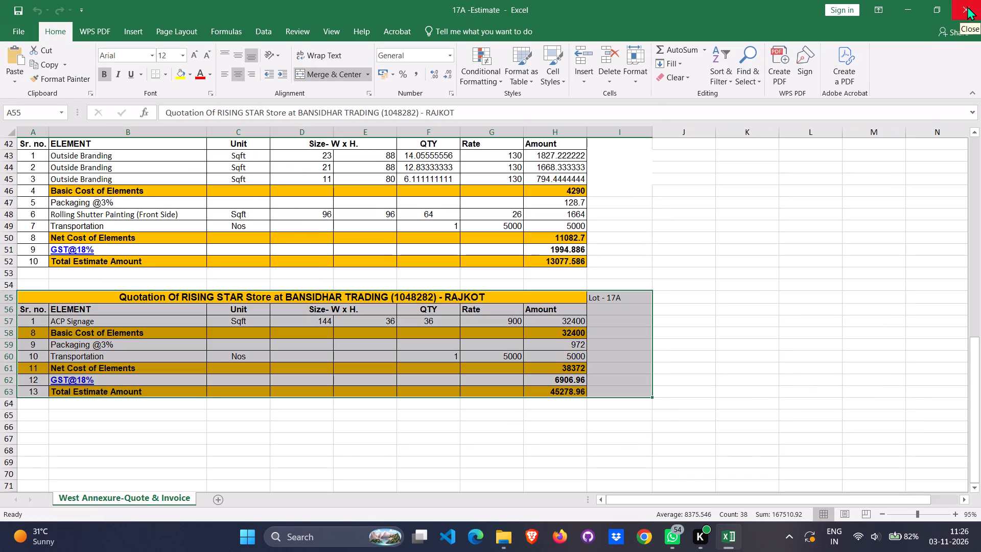
Close the 17A -Estimate workbook and open 18A -Estimate from the Estimate XL folder.
left_click(964, 11)
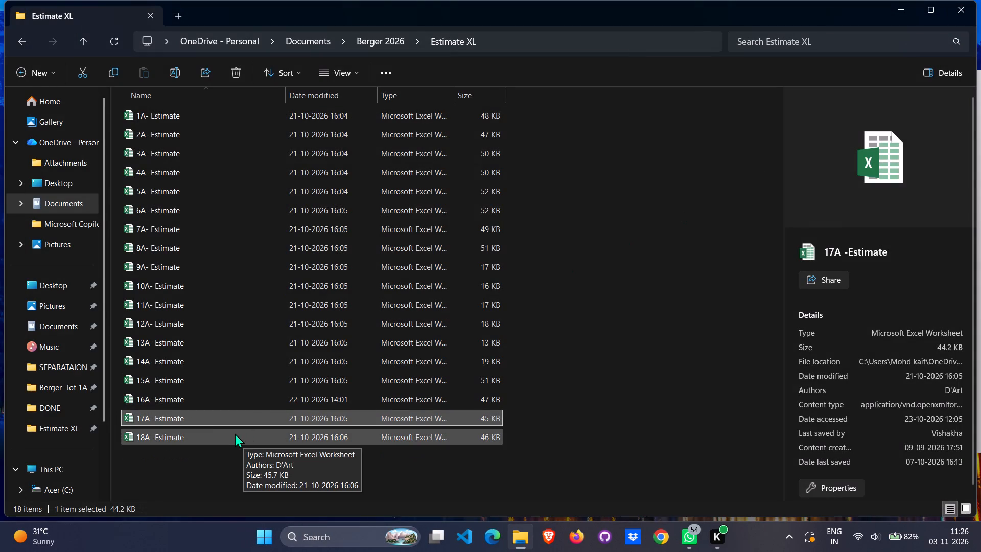
double_click(235, 435)
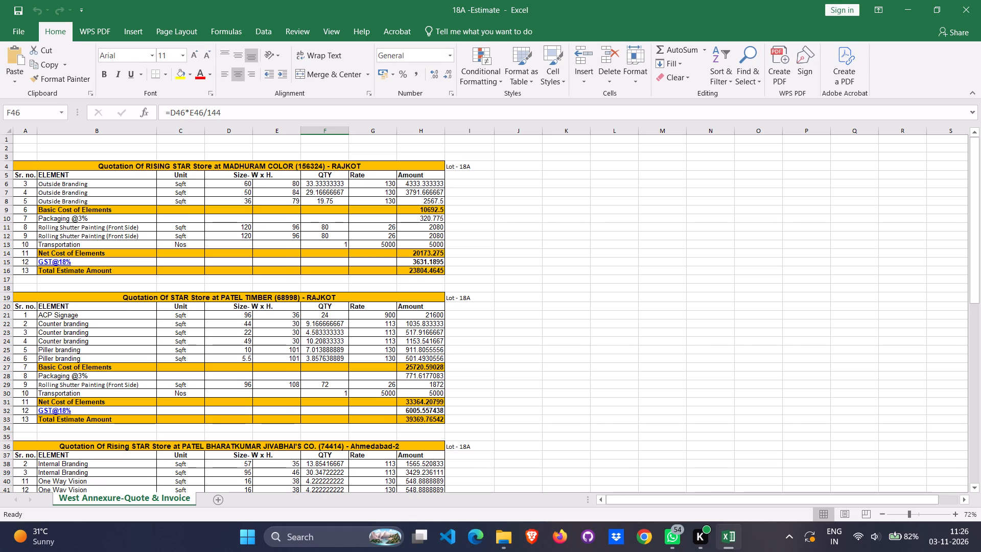
Copy the MADHURAM COLOR (156324) Rajkot quotation with its Lot - 18A label into a new blank workbook at cell A1.
scroll(365, 267, "up", 4)
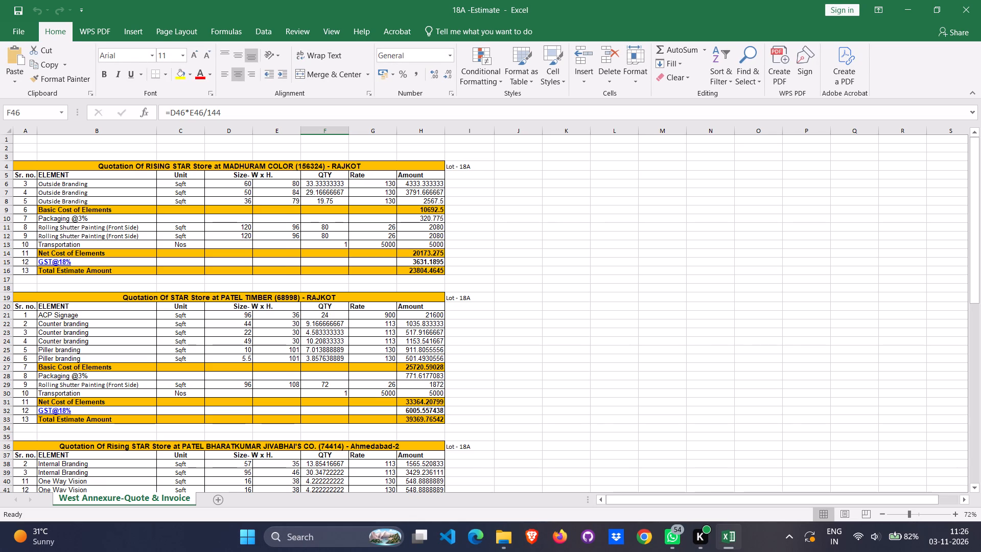
left_click(320, 167)
key("shift+Right")
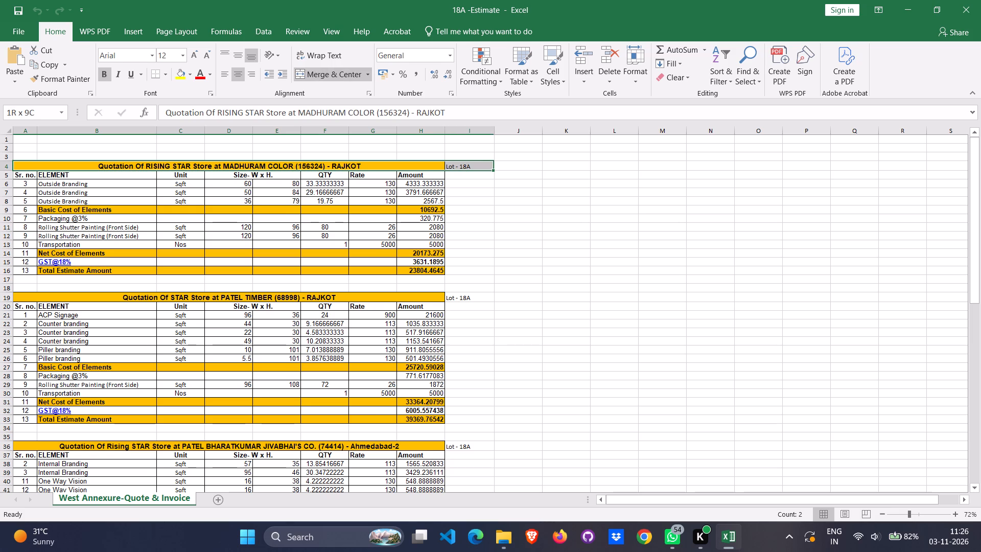
key("shift+Down")
key("shift+Down")
key("shift+Down")
key("shift+Down")
key("shift+Down")
key("shift+Down")
key("shift+Down")
key("shift+Down")
key("shift+Down")
key("shift+Down")
key("shift+Down")
key("shift+Down")
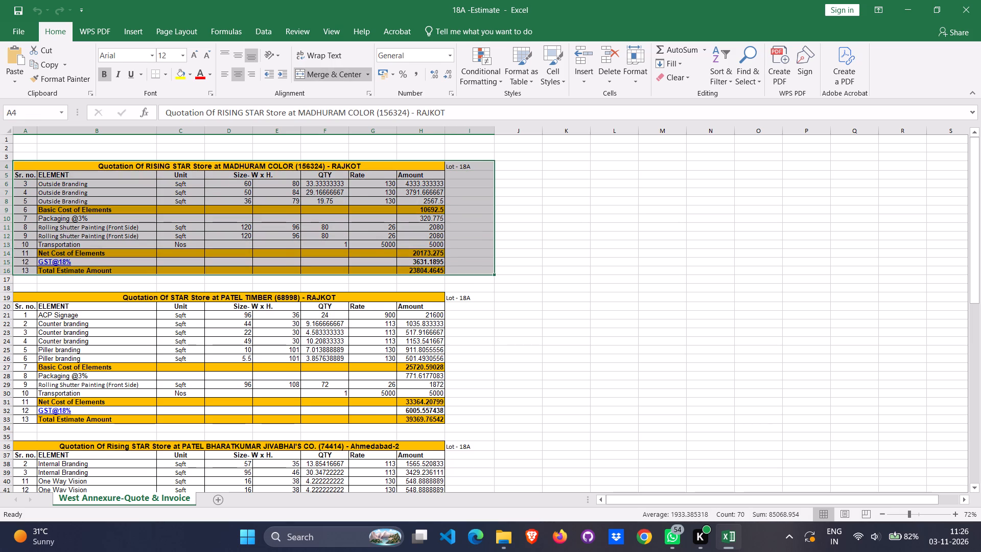
key("ctrl+c")
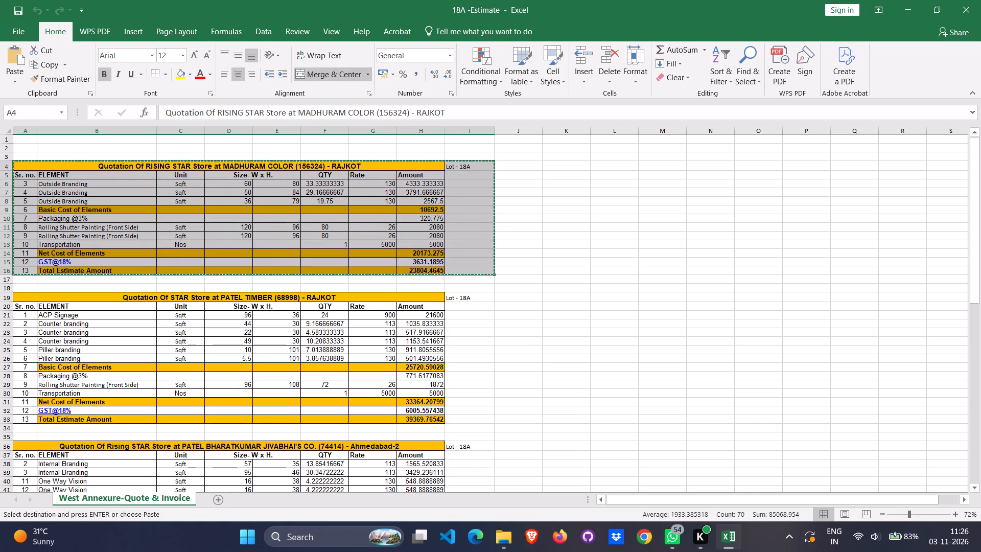
key("ctrl+n")
key("ctrl+v")
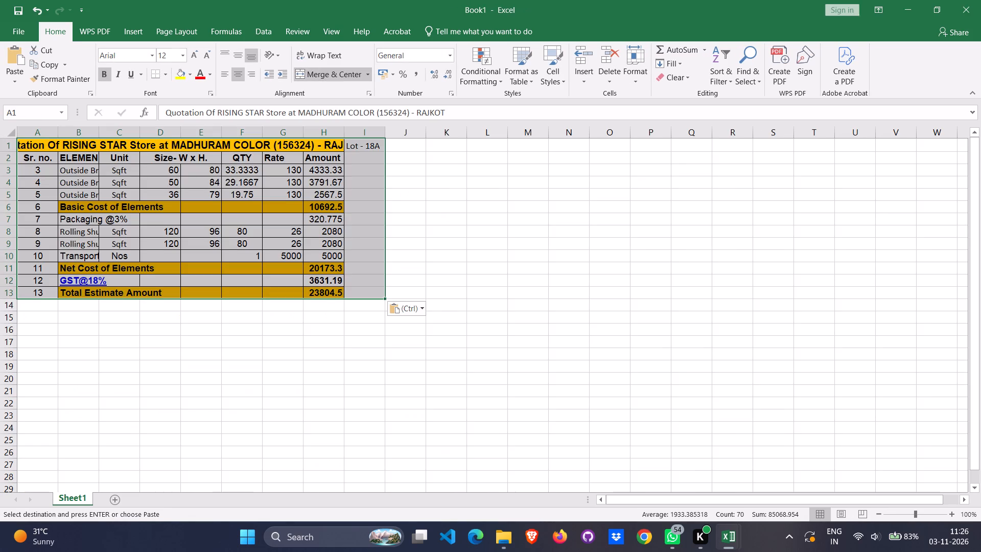
Save the new workbook as MADHURAM COLOR in the nested SEPARATAION ESTIMATE folder, copying the name from the quotation title.
double_click(200, 147)
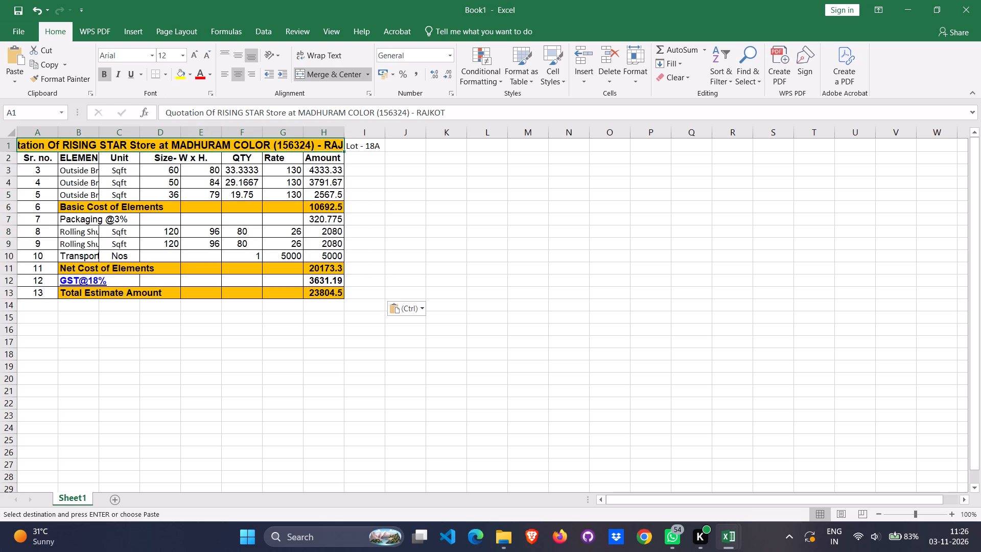
double_click(200, 146)
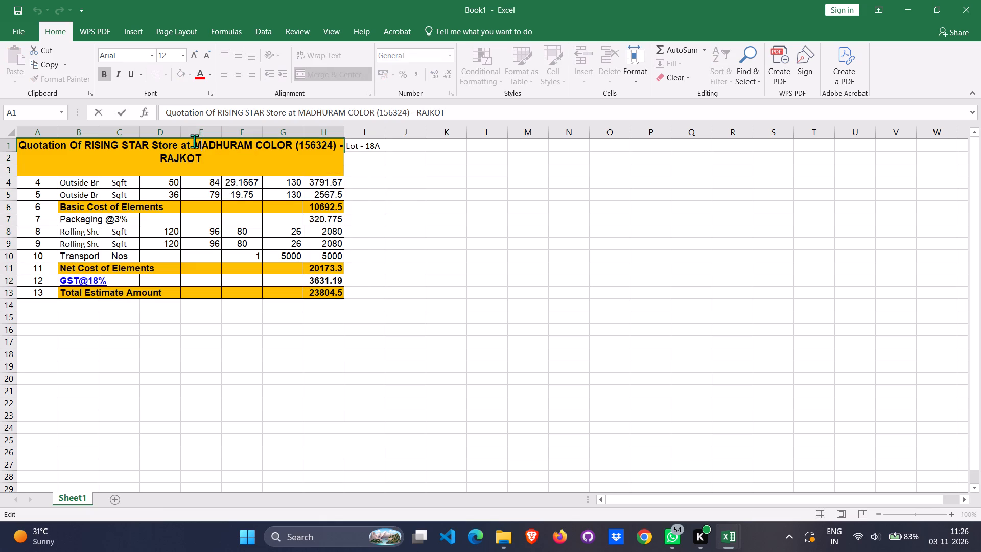
left_click_drag(194, 141, 289, 145)
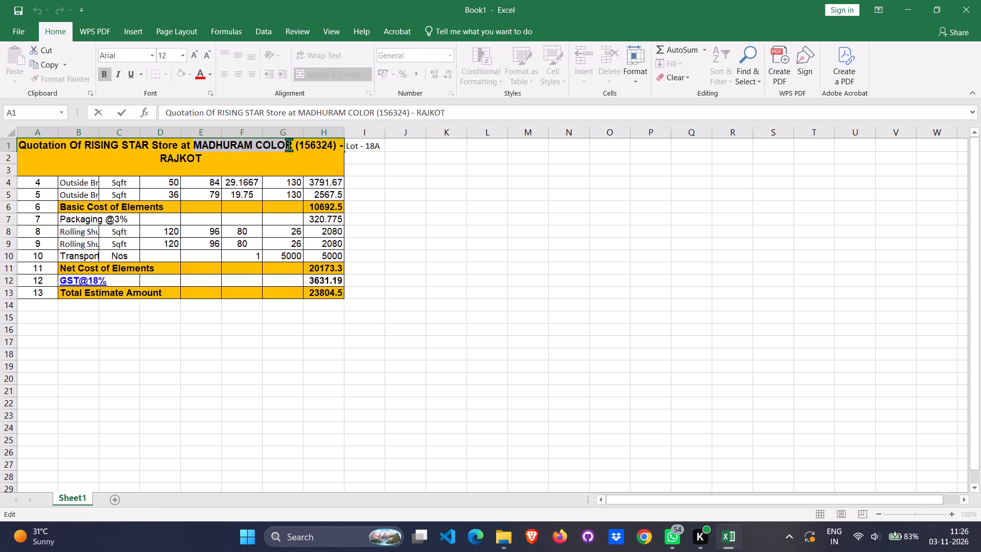
left_click_drag(289, 145, 292, 145)
key("ctrl+c")
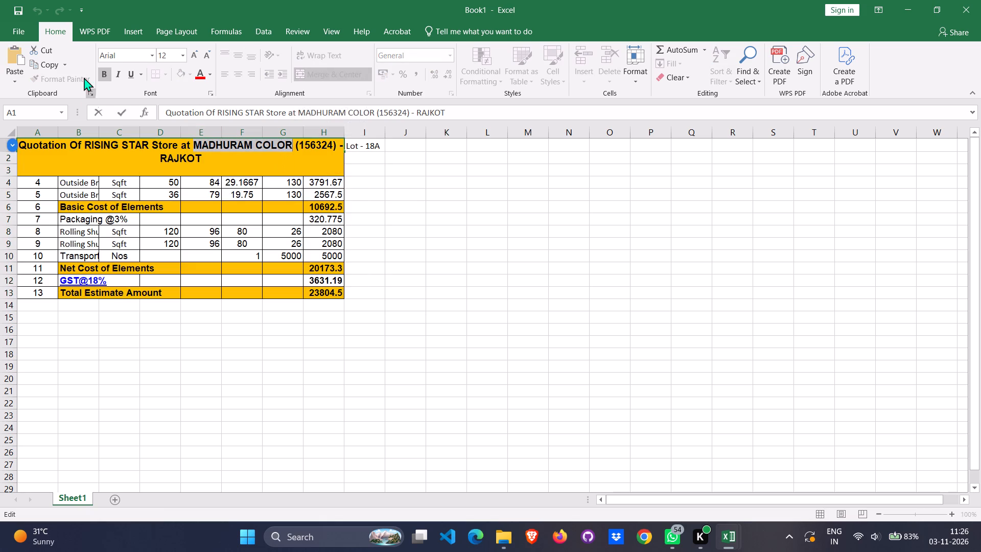
left_click(14, 28)
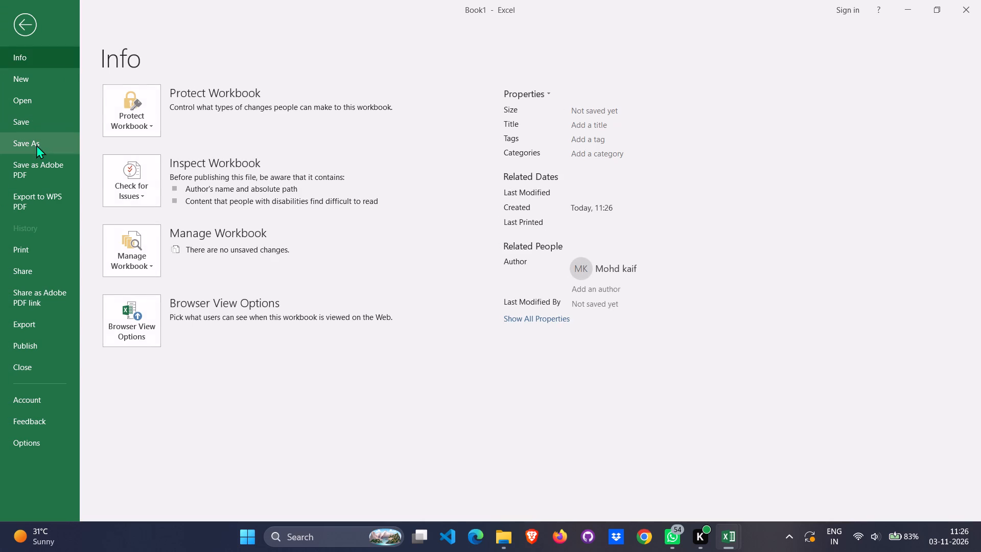
left_click(36, 145)
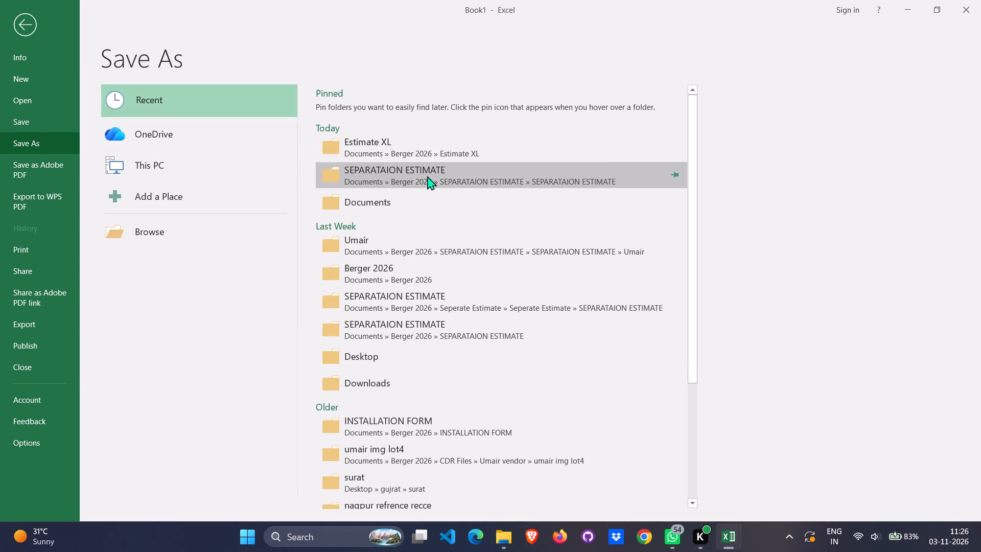
left_click(427, 176)
key("ctrl+v")
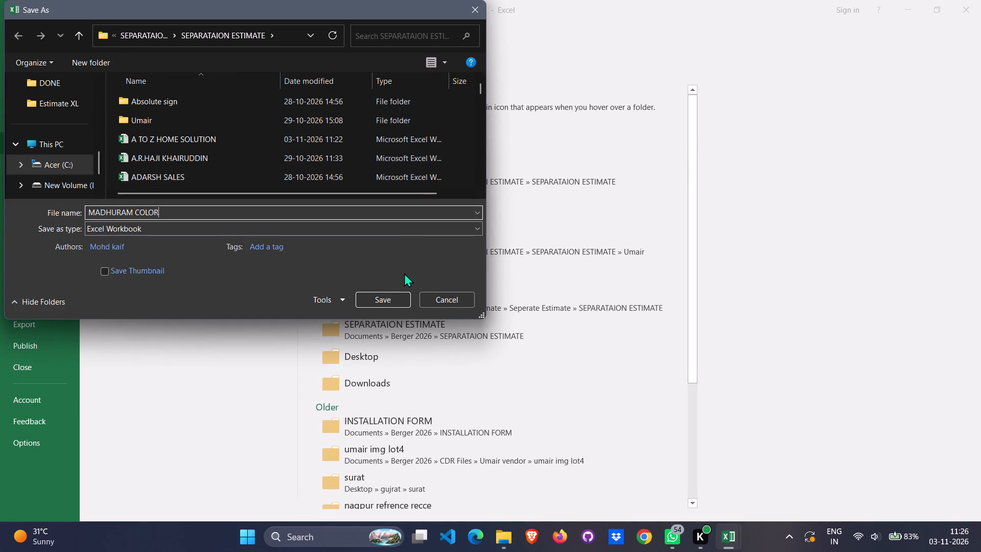
left_click(391, 296)
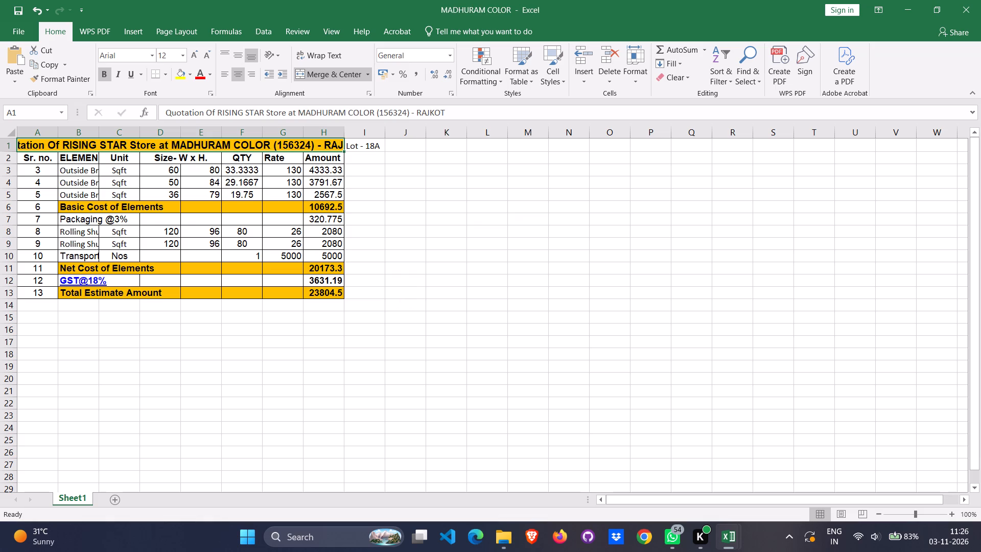
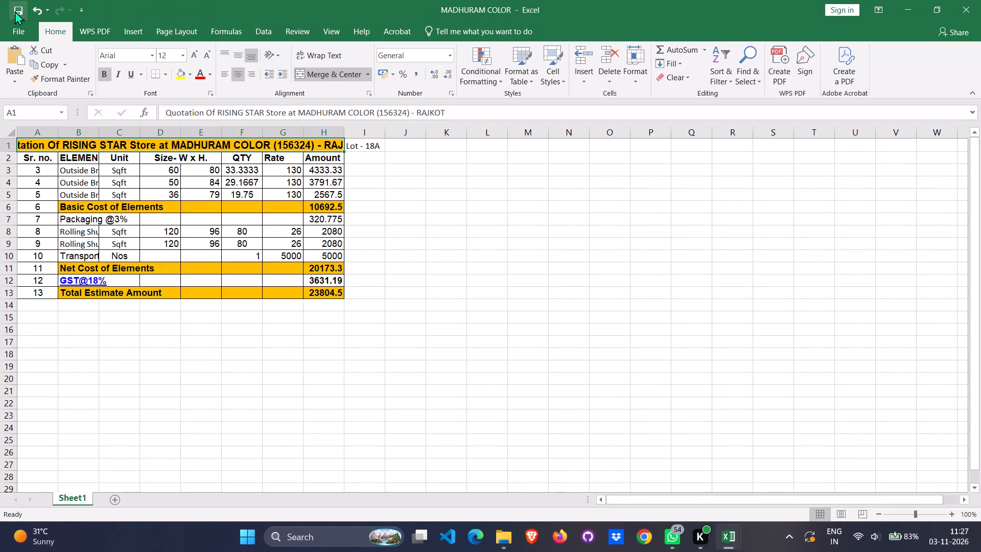
Save the MADHURAM COLOR workbook again and close it.
left_click(16, 12)
left_click(14, 11)
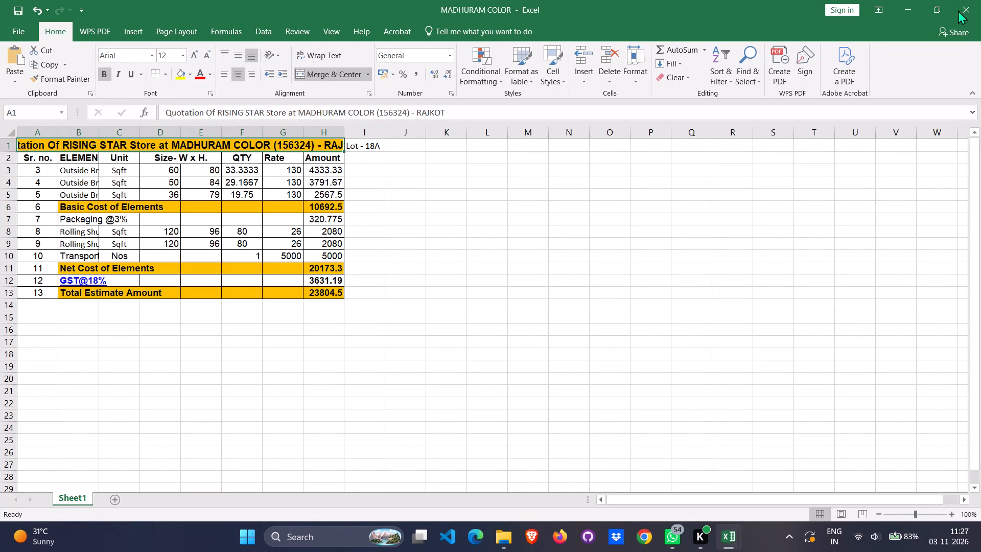
left_click(962, 8)
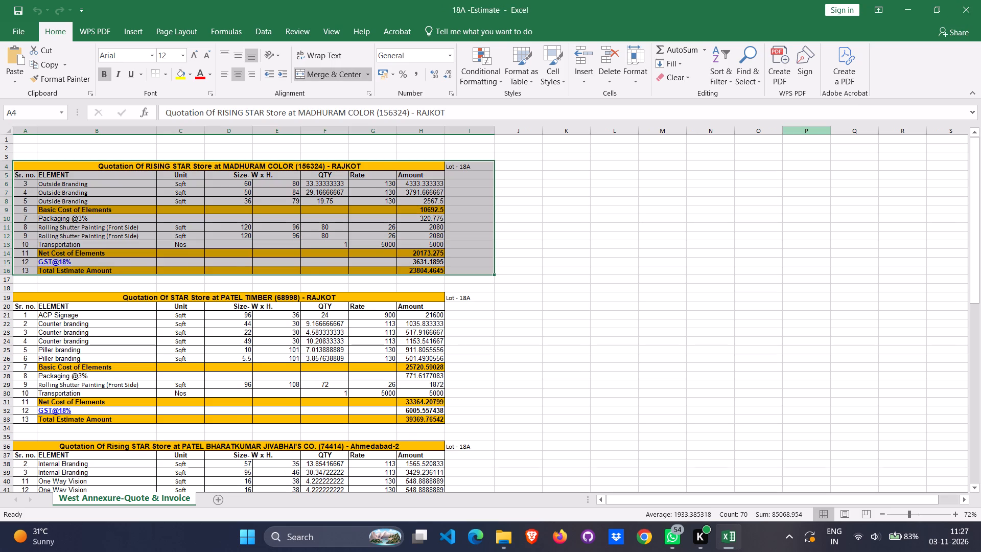
Copy the PATEL TIMBER (68998) Rajkot quotation with its Lot - 18A label into a new blank workbook at cell A1.
scroll(423, 357, "down", 8)
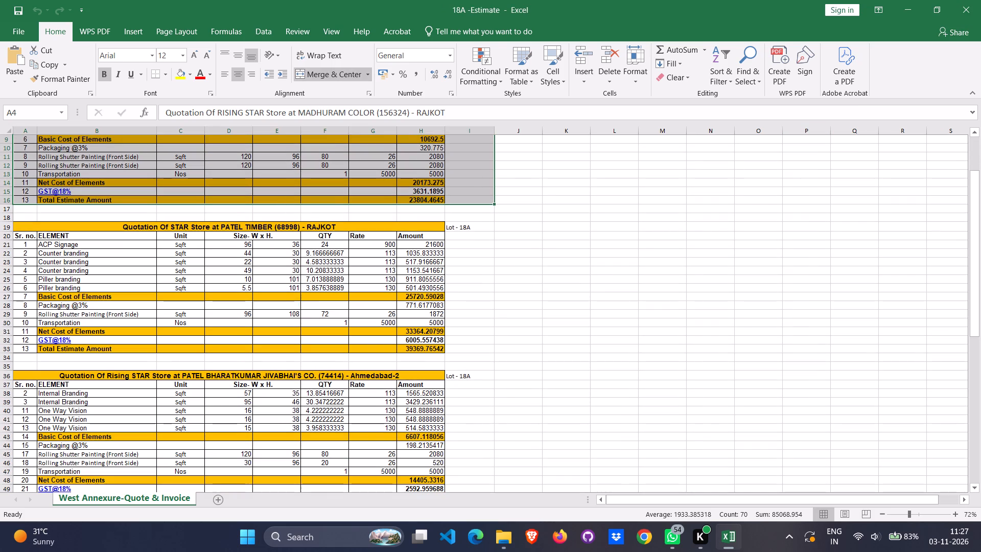
left_click(314, 225)
key("shift+Right")
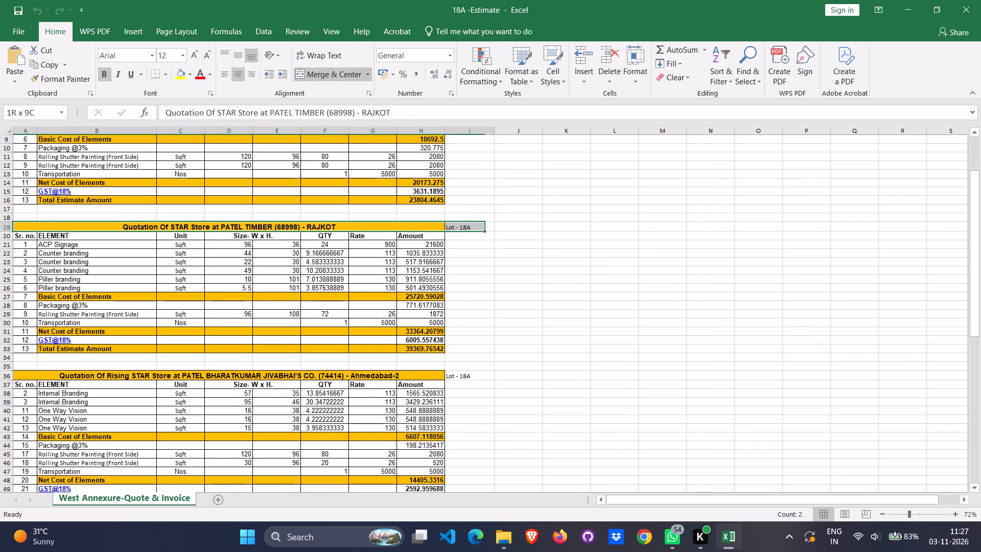
key("shift+Down")
key("shift+Down")
key("shift+Down")
key("shift+Down")
key("shift+Down")
key("shift+Down")
key("shift+Down")
key("shift+Down")
key("shift+Down")
key("shift+Down")
key("shift+Down")
key("shift+Down")
key("shift+Down")
key("shift+Down")
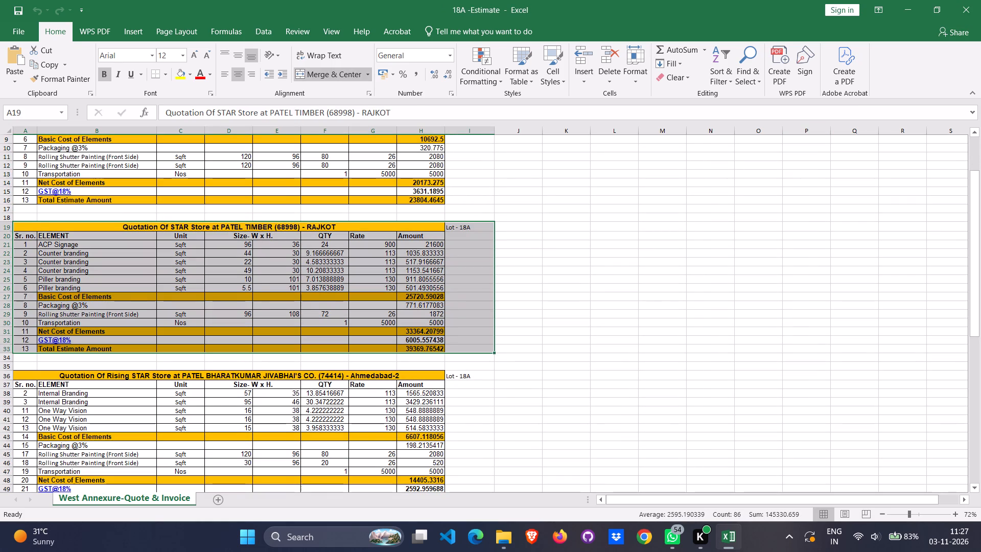
key("ctrl+c")
key("ctrl+n")
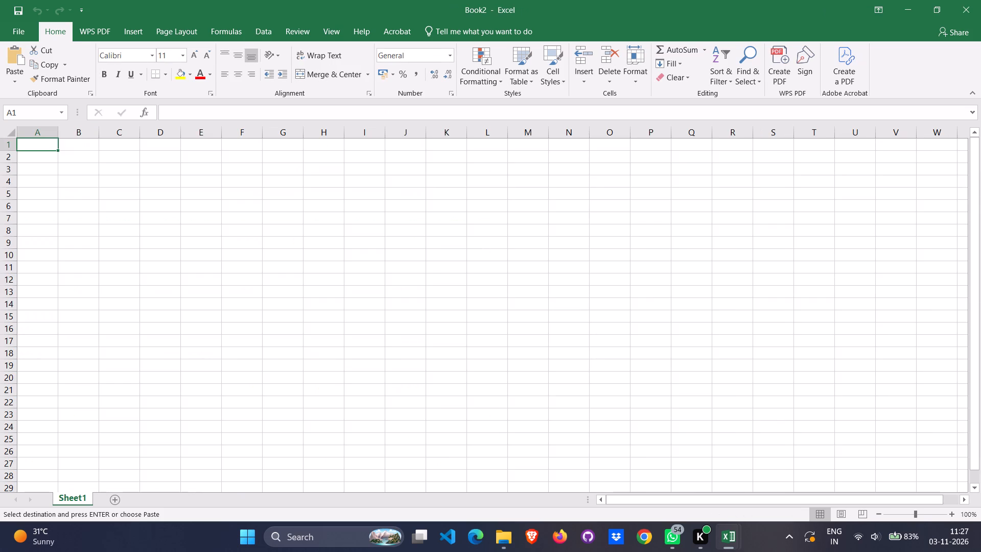
key("ctrl+v")
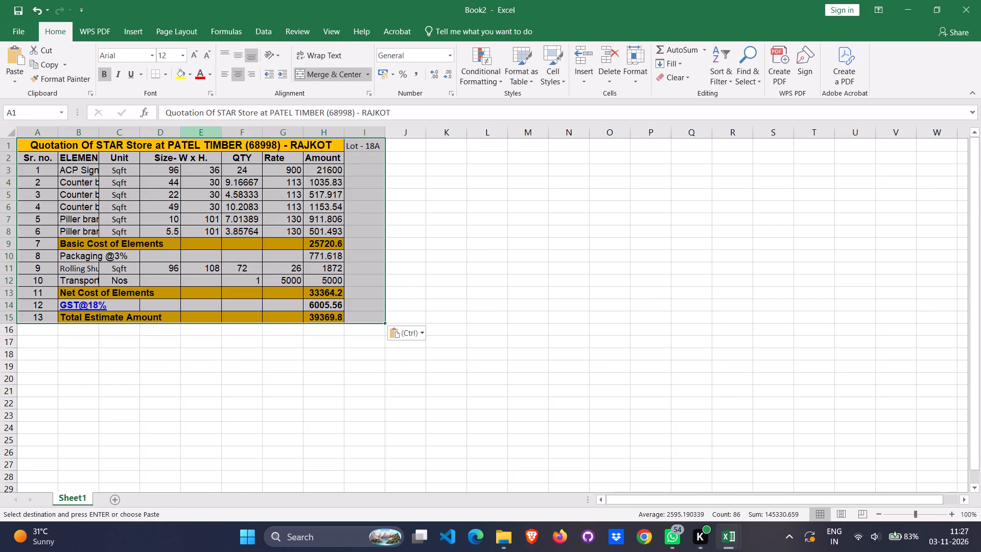
Save the new workbook as PATEL TIMBER in the nested SEPARATAION ESTIMATE folder, copying the name from the quotation title, and close it.
double_click(179, 147)
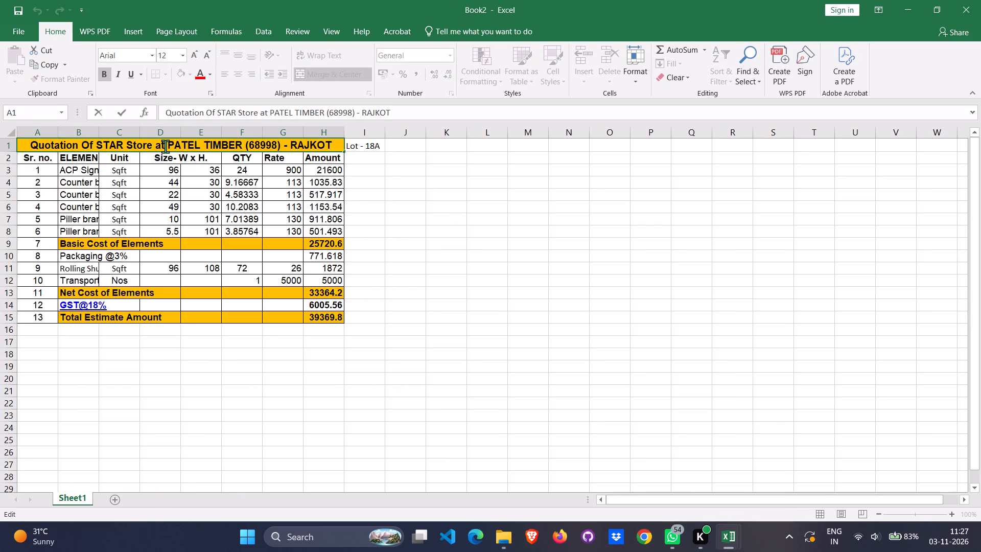
left_click_drag(167, 145, 242, 142)
key("ctrl+c")
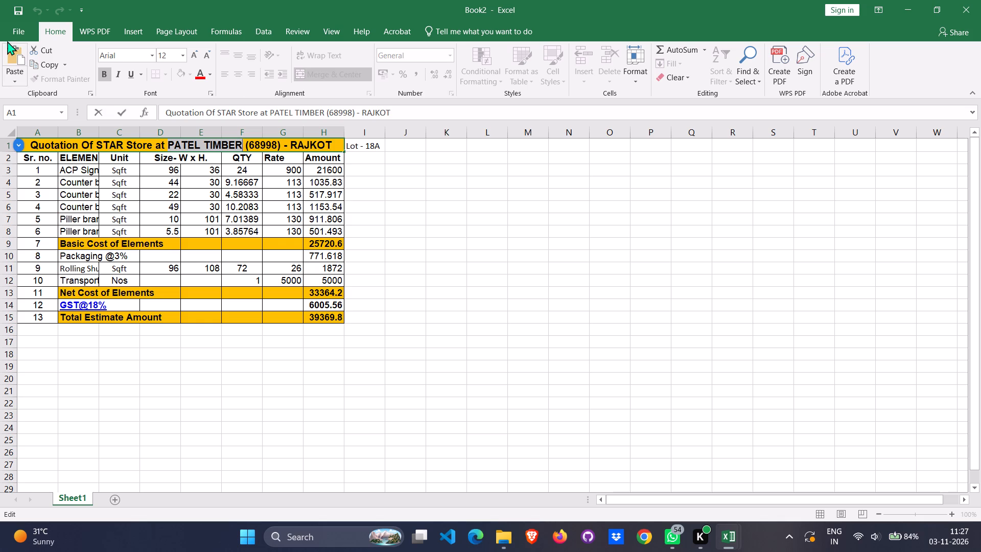
left_click(7, 33)
left_click(36, 144)
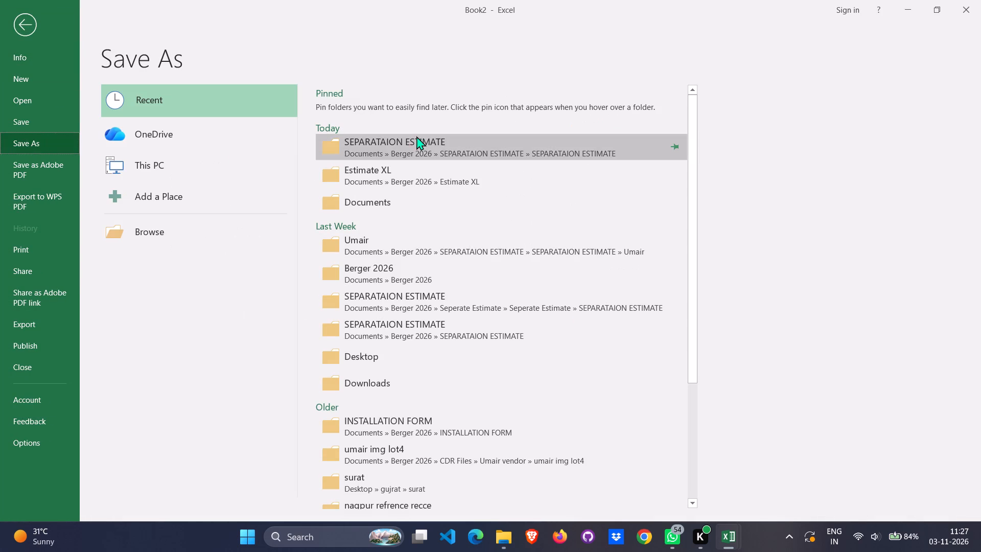
left_click(434, 146)
key("ctrl+v")
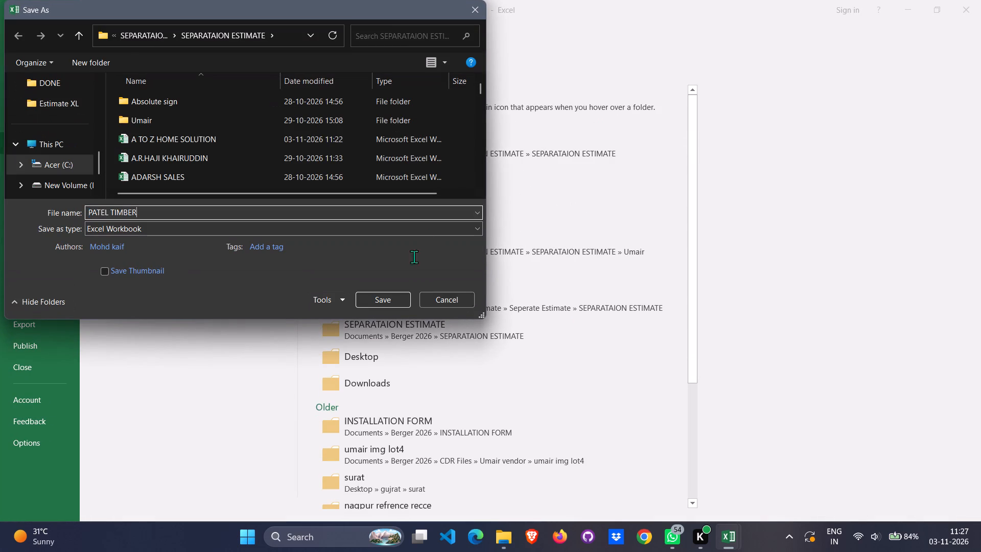
left_click(380, 302)
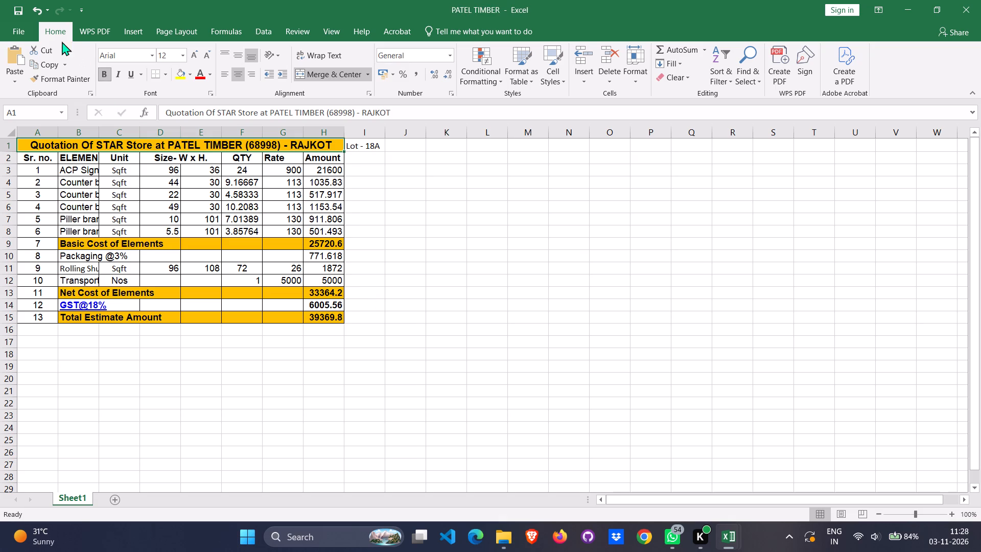
left_click(22, 9)
left_click(20, 9)
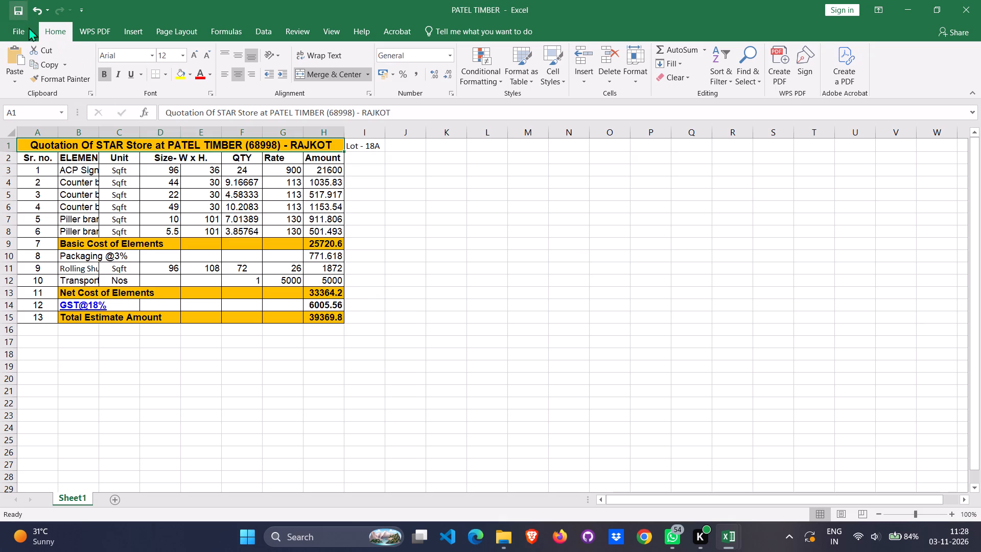
left_click(966, 9)
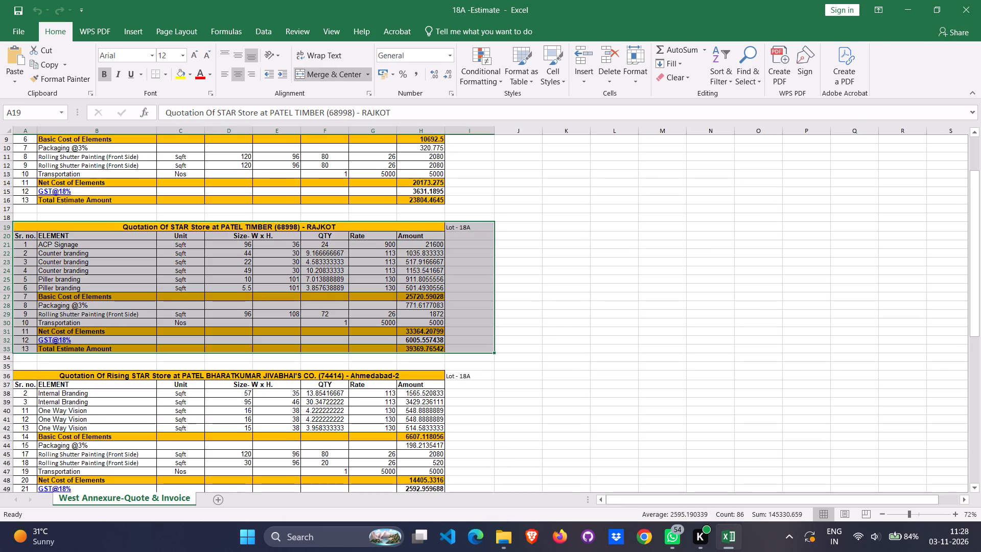
scroll(636, 319, "down", 10)
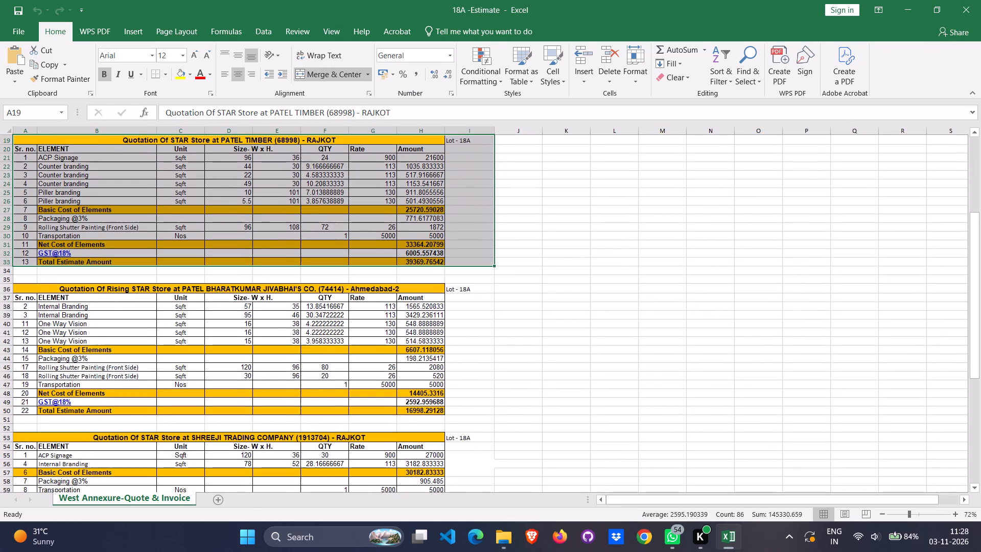
scroll(635, 320, "down", 3)
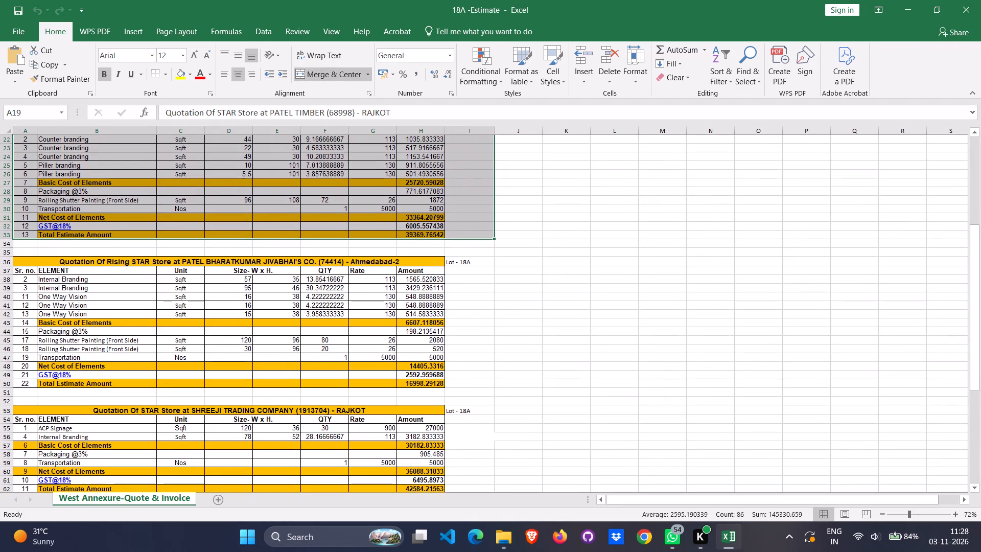
scroll(635, 320, "down", 5)
left_click(371, 218)
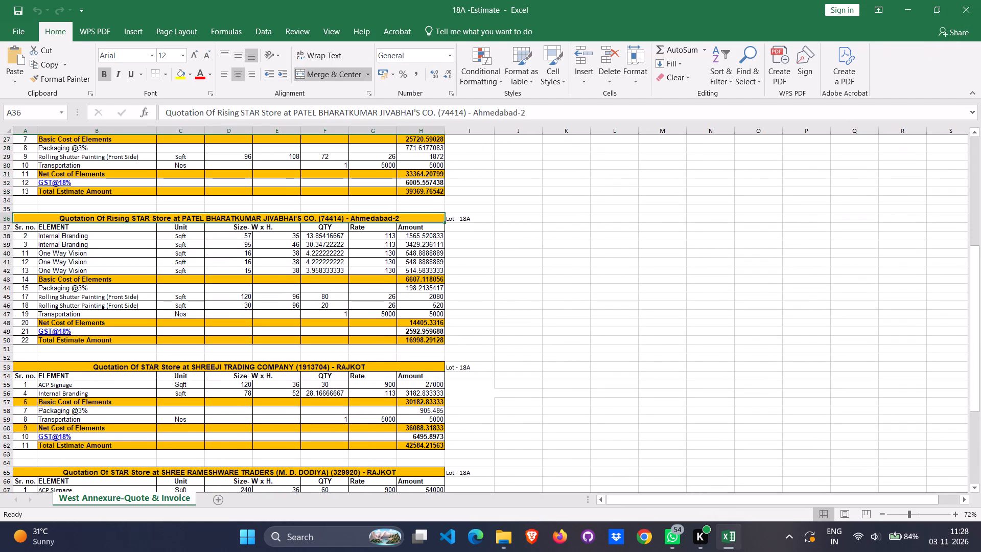
key("shift+Right")
key("shift+Down")
key("shift+Down")
key("shift+Down")
key("shift+Down")
key("shift+Down")
key("shift+Down")
key("shift+Down")
key("shift+Down")
key("shift+Down")
key("shift+Down")
key("shift+Down")
key("shift+Down")
key("shift+Down")
key("shift+Down")
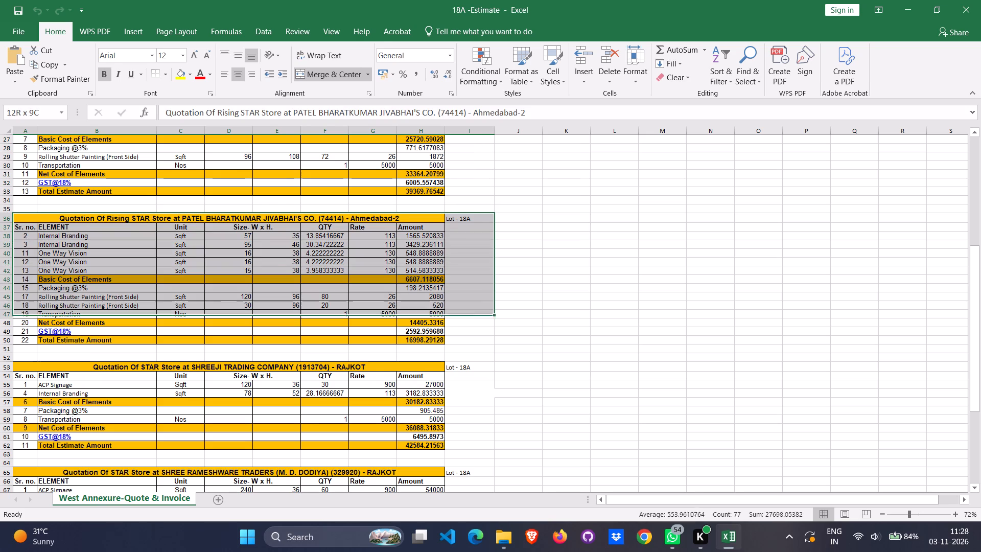
key("ctrl+c")
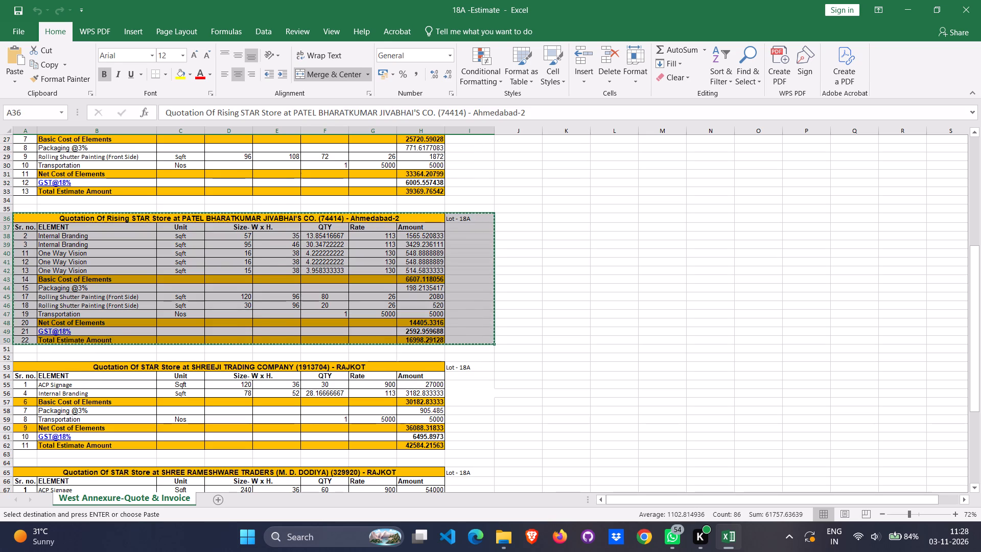
key("ctrl+n")
key("ctrl+v")
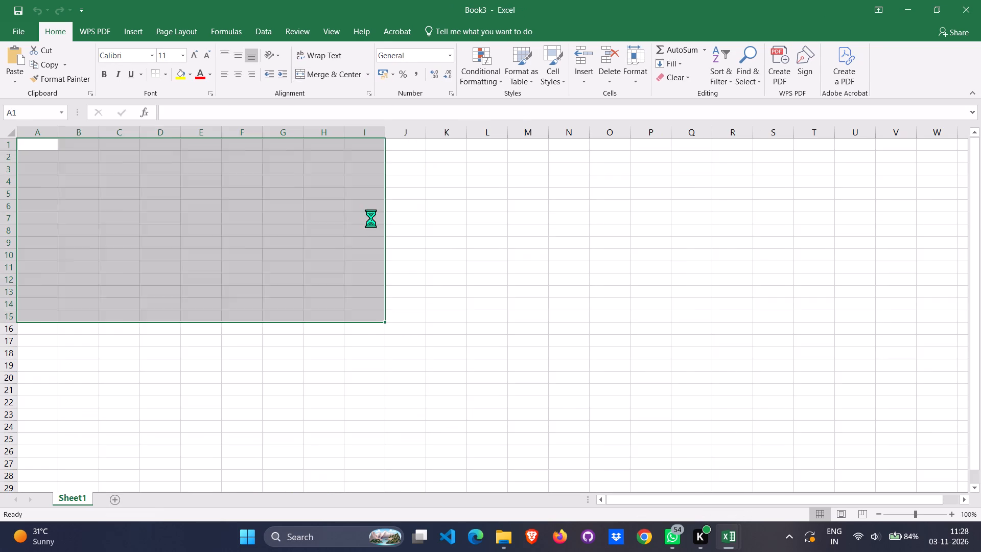
left_click(167, 150)
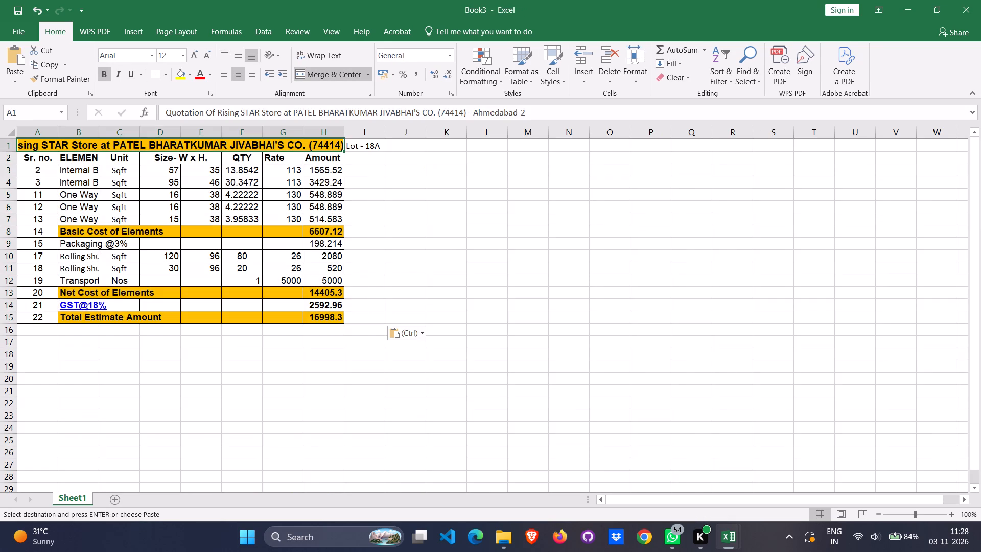
left_click(113, 146)
triple_click(113, 145)
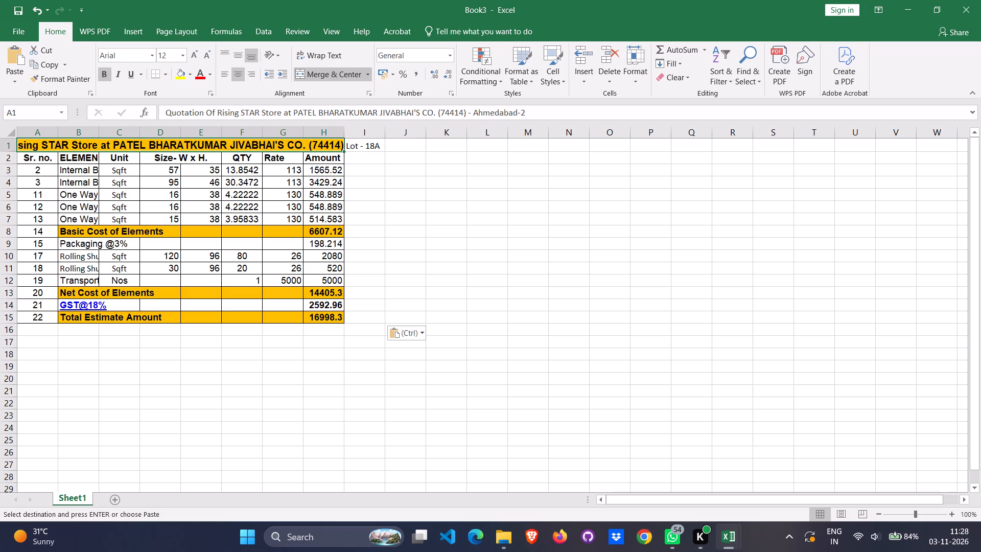
left_click_drag(113, 145, 133, 145)
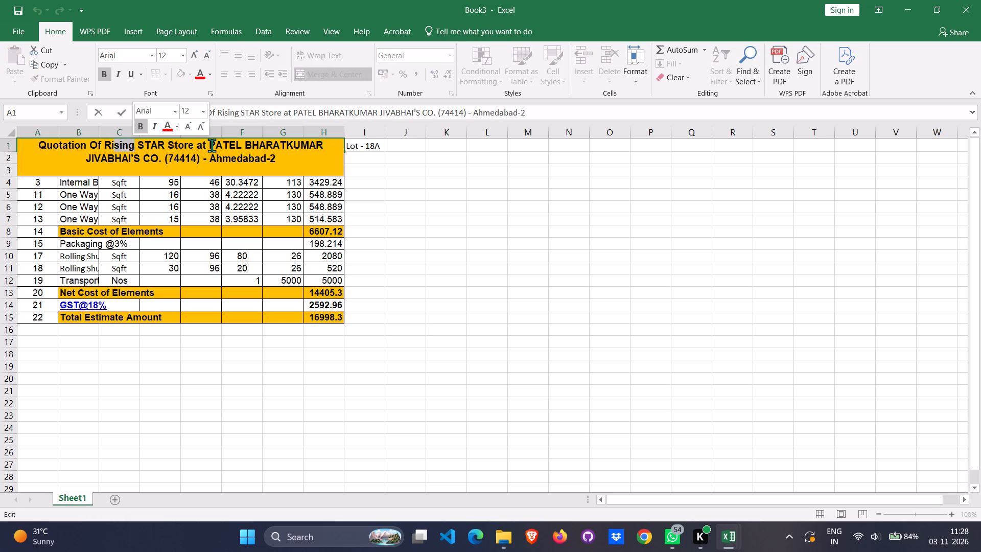
left_click_drag(206, 143, 326, 143)
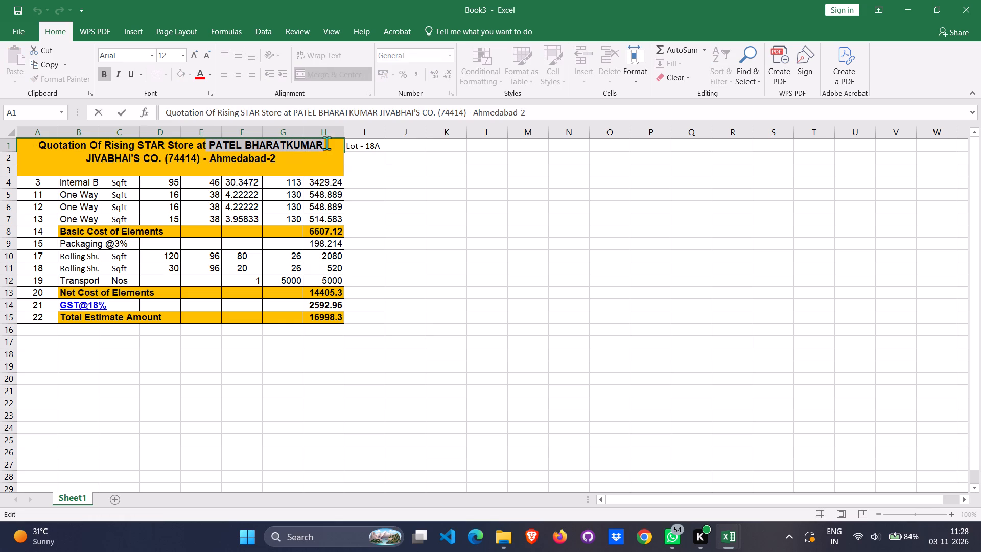
left_click_drag(326, 143, 160, 158)
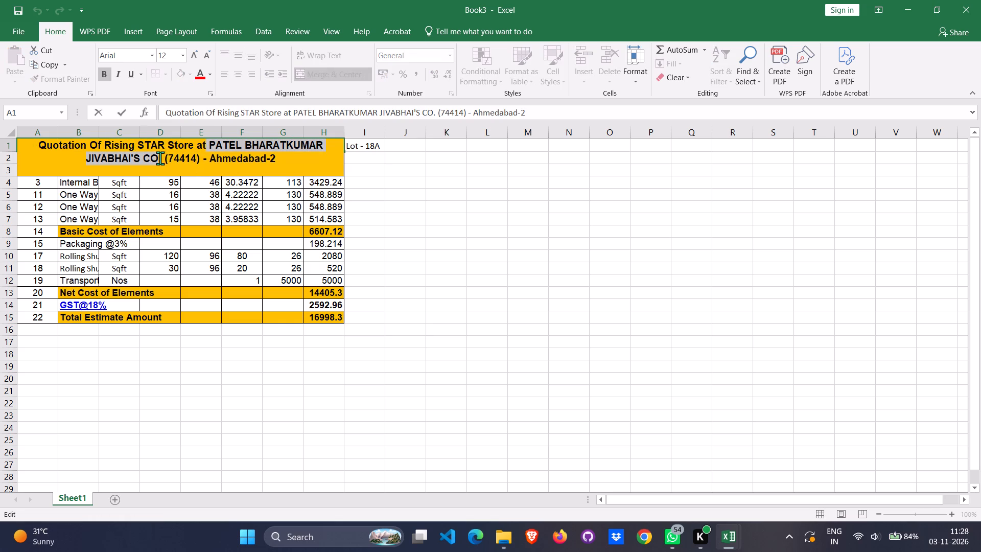
left_click_drag(160, 158, 161, 158)
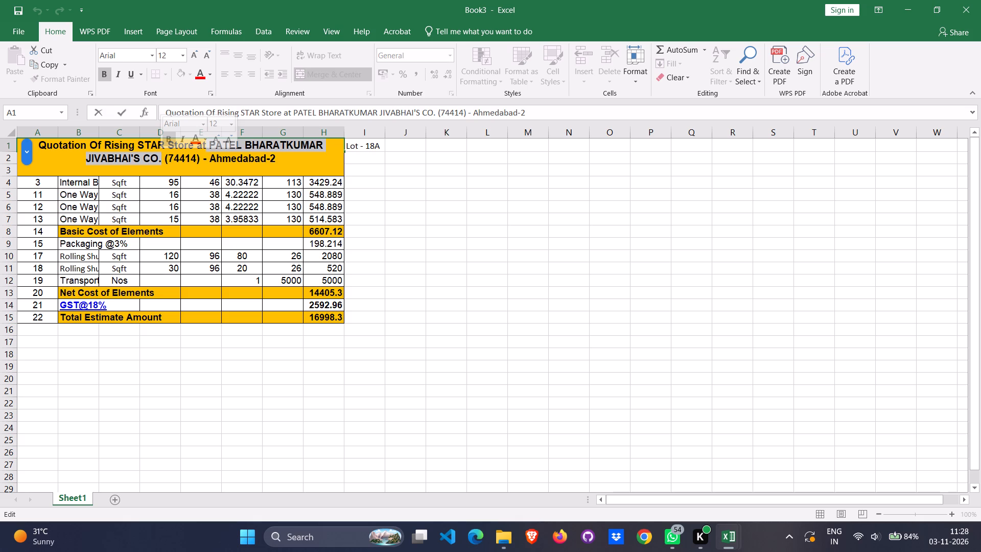
key("ctrl+c")
left_click(18, 30)
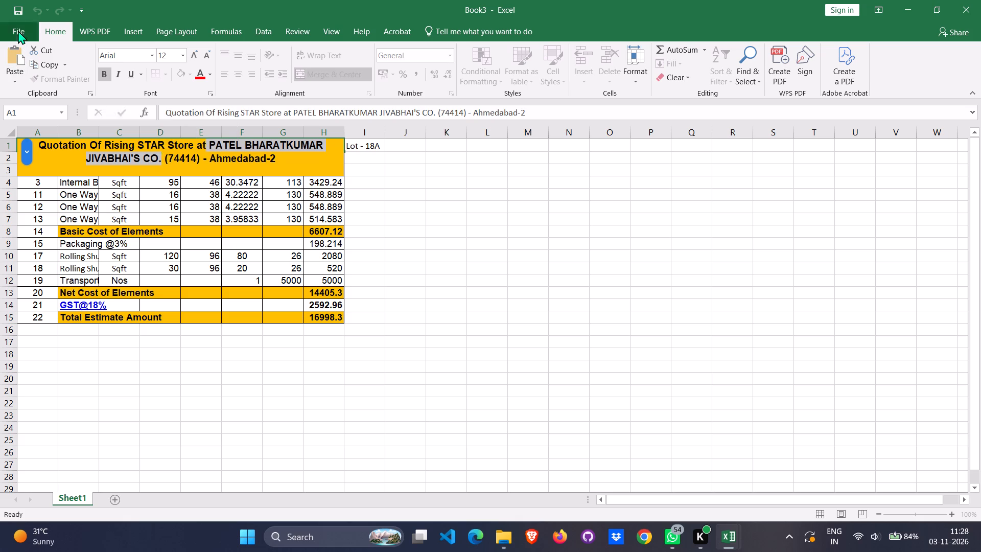
left_click(36, 150)
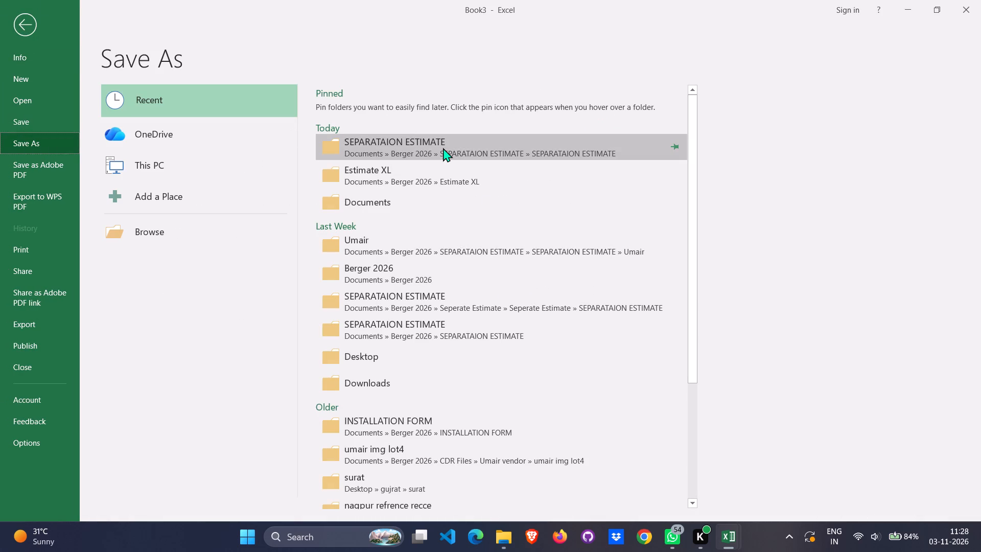
left_click(443, 148)
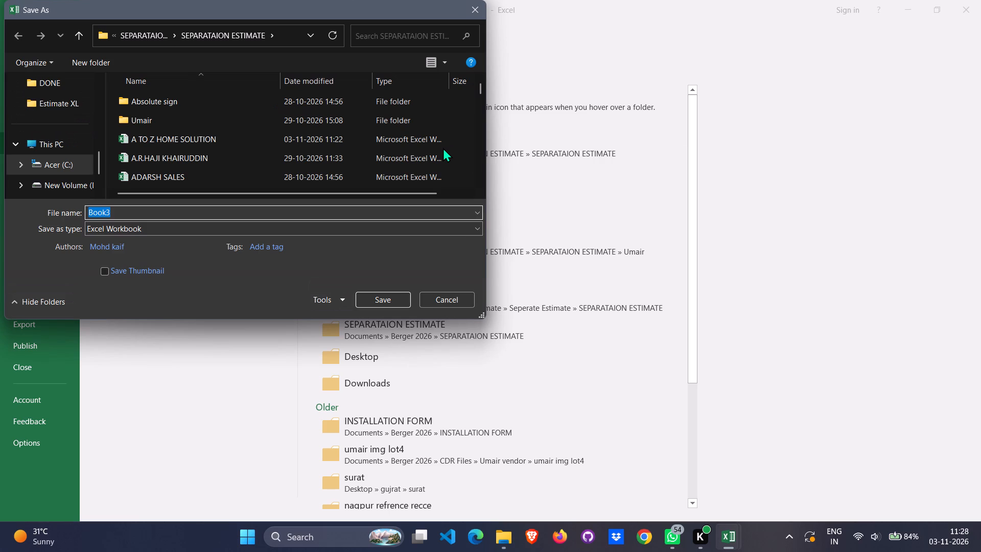
key("ctrl+v")
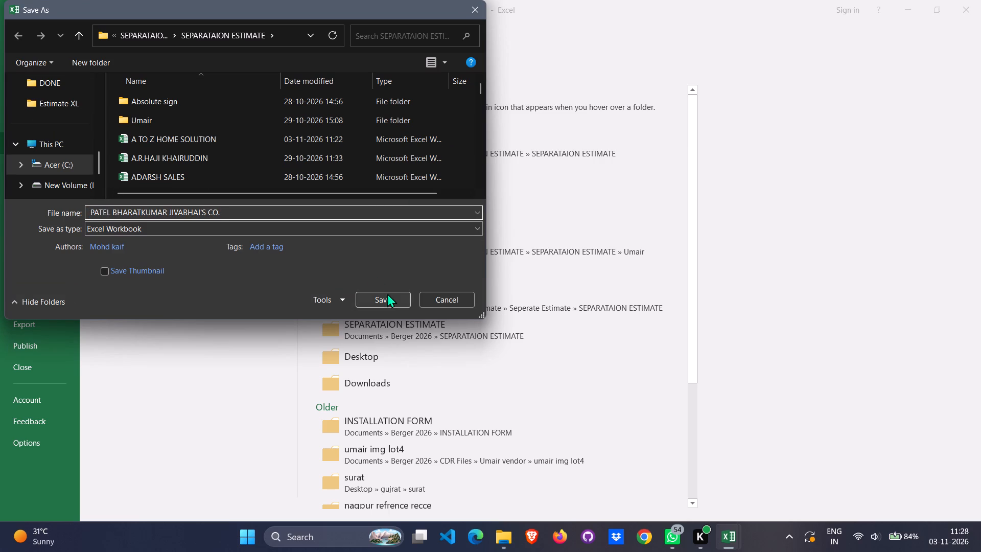
left_click(387, 293)
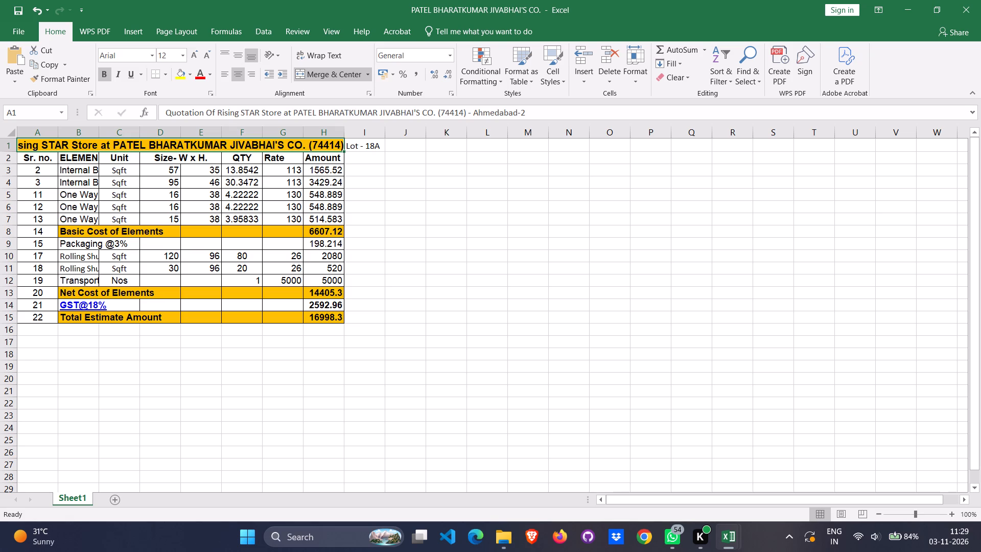
double_click(15, 12)
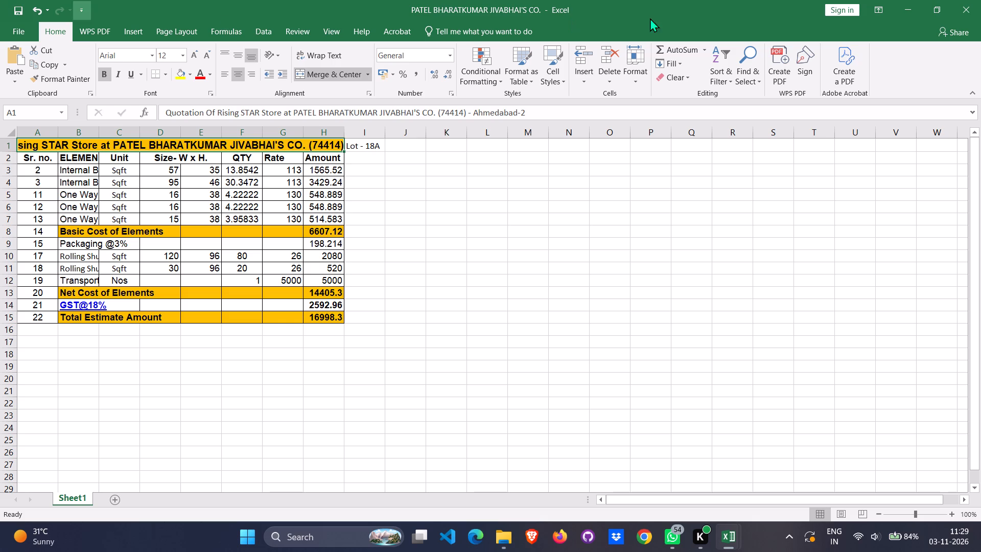
left_click(972, 9)
Copy the SHREEJI TRADING COMPANY (1913704) Rajkot quotation with its Lot - 18A label into a new blank workbook at cell A1.
scroll(461, 340, "down", 9)
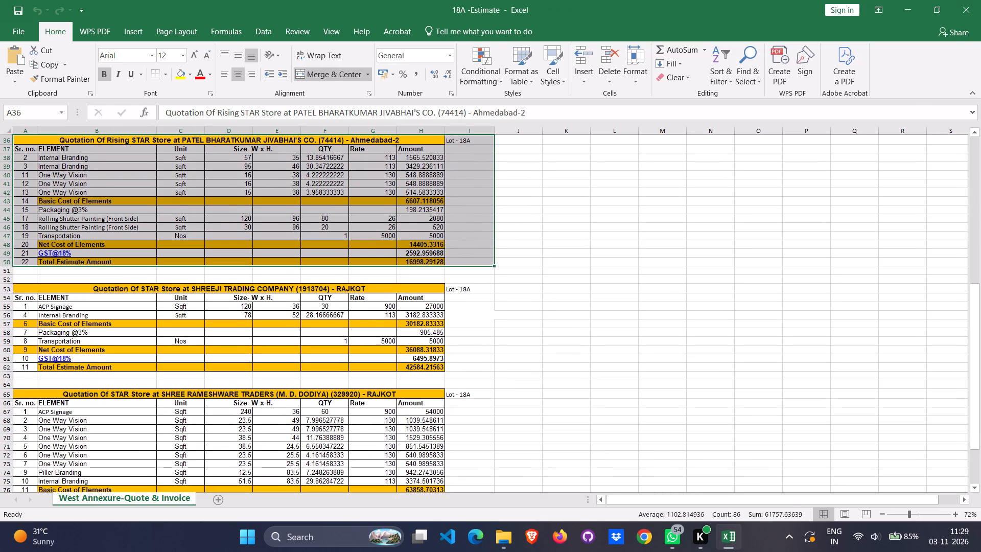
scroll(461, 340, "down", 3)
left_click(293, 262)
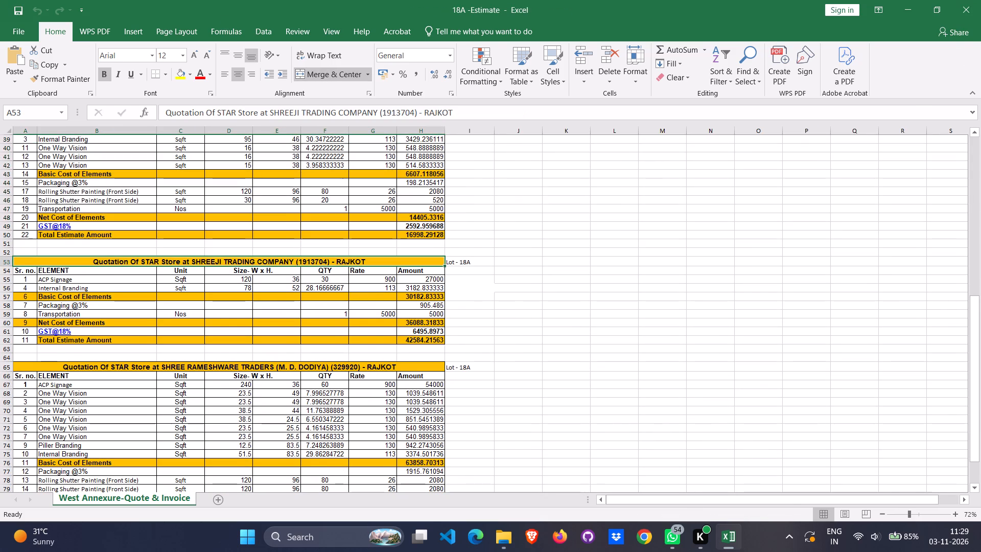
key("shift+Right")
key("shift+Down")
key("shift+Down")
key("shift+Down")
key("shift+Down")
key("shift+Down")
key("shift+Down")
key("shift+Down")
key("shift+Down")
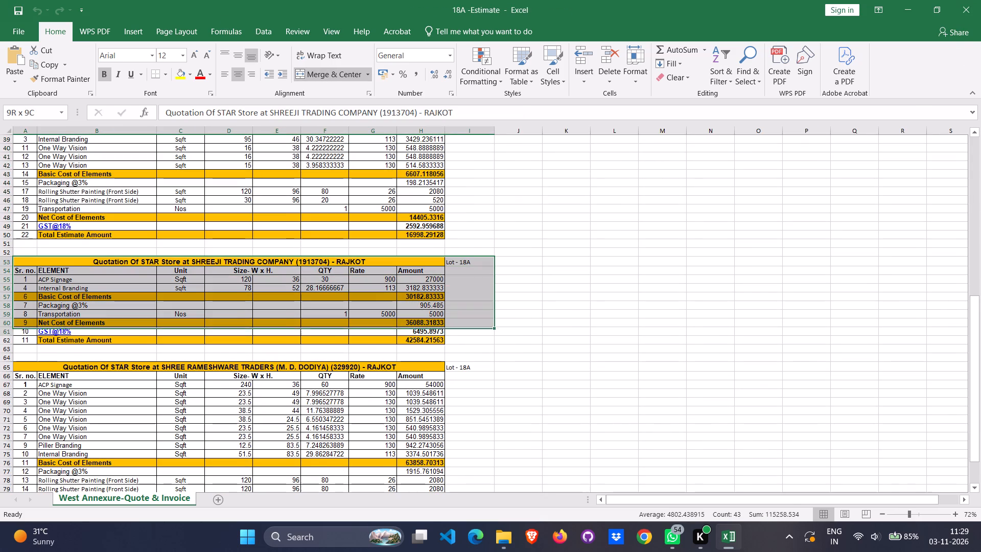
key("shift+Down")
key("ctrl+c")
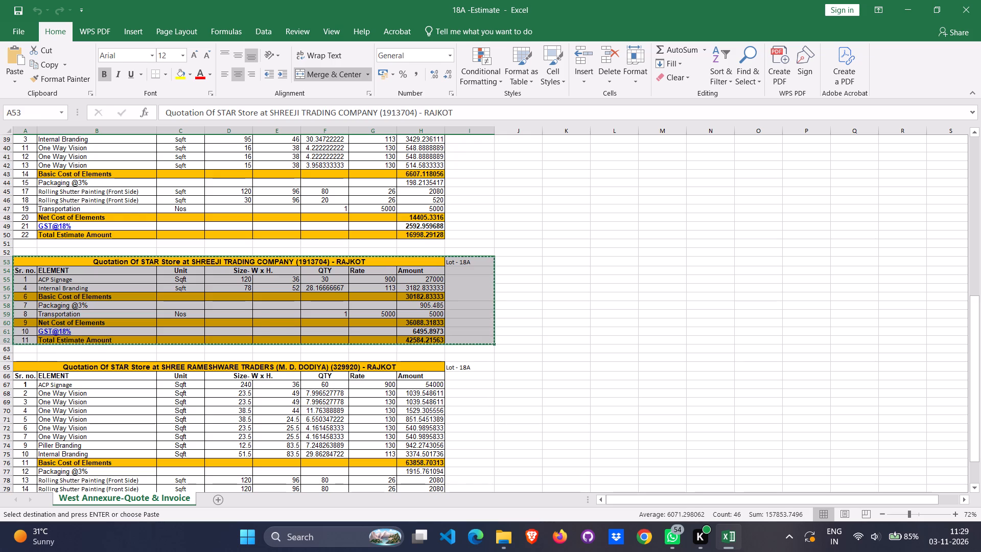
key("ctrl+n")
key("ctrl+v")
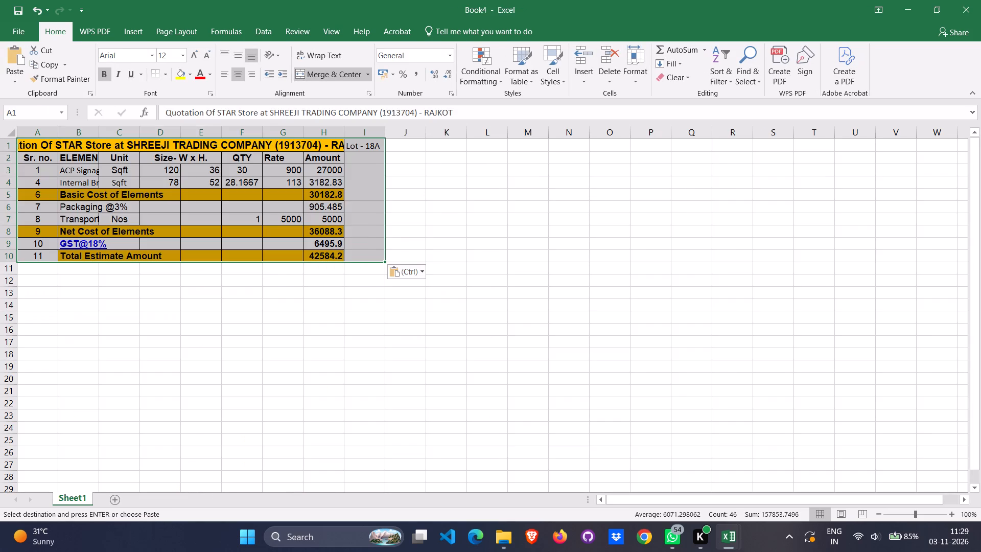
Save the new workbook as SHREEJI TRADING COMPANY in the nested SEPARATAION ESTIMATE folder, copying the name from the quotation title, and close it.
double_click(131, 144)
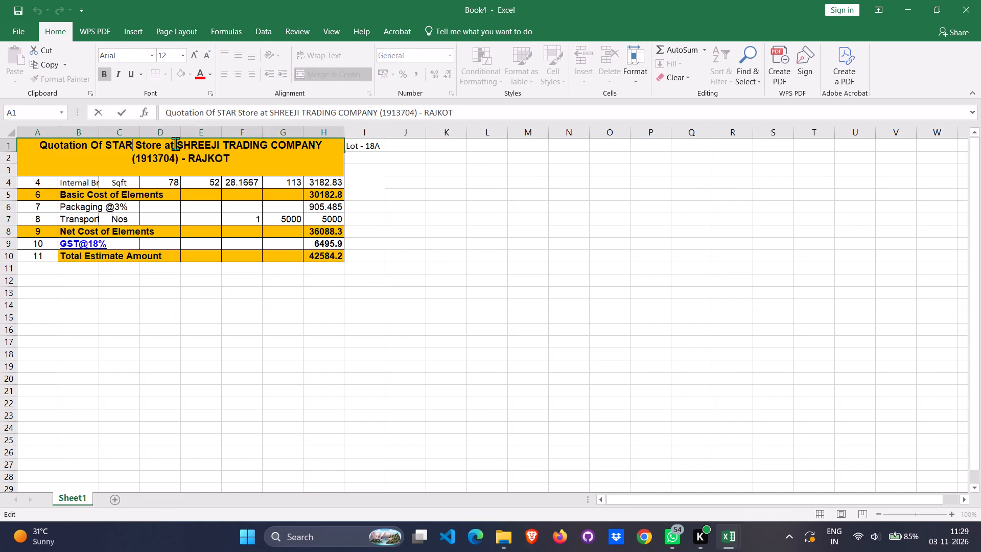
left_click_drag(175, 144, 324, 138)
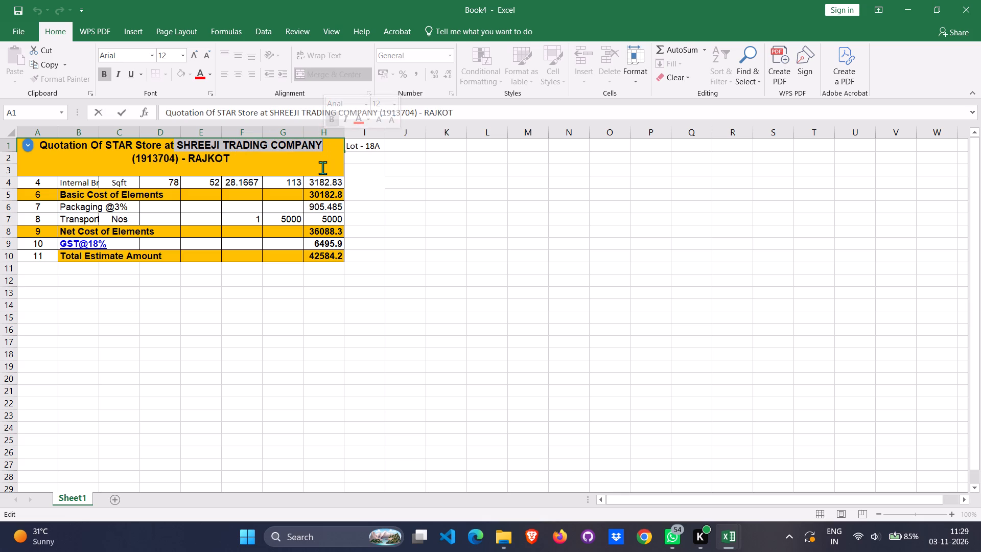
key("ctrl+c")
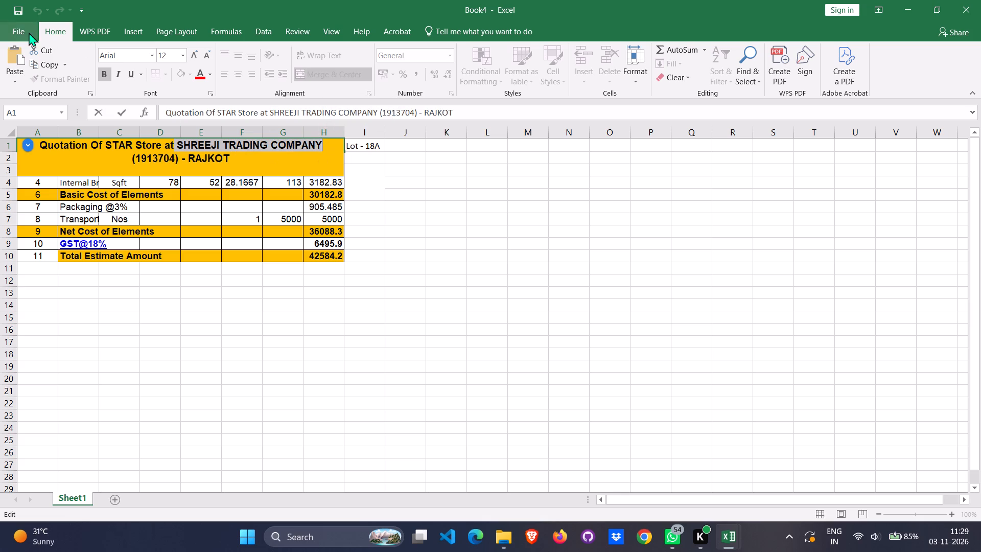
left_click(16, 30)
left_click(56, 148)
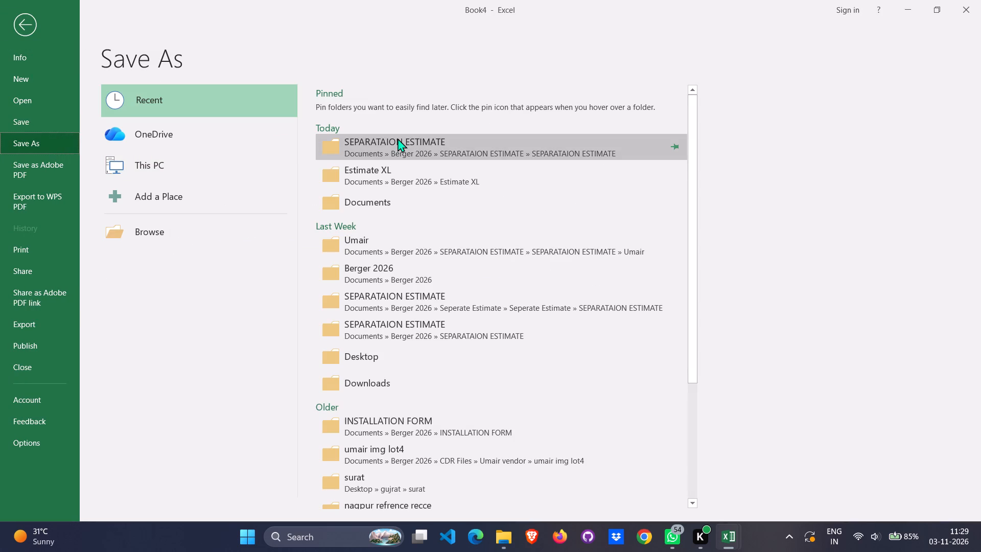
left_click(404, 141)
key("ctrl+v")
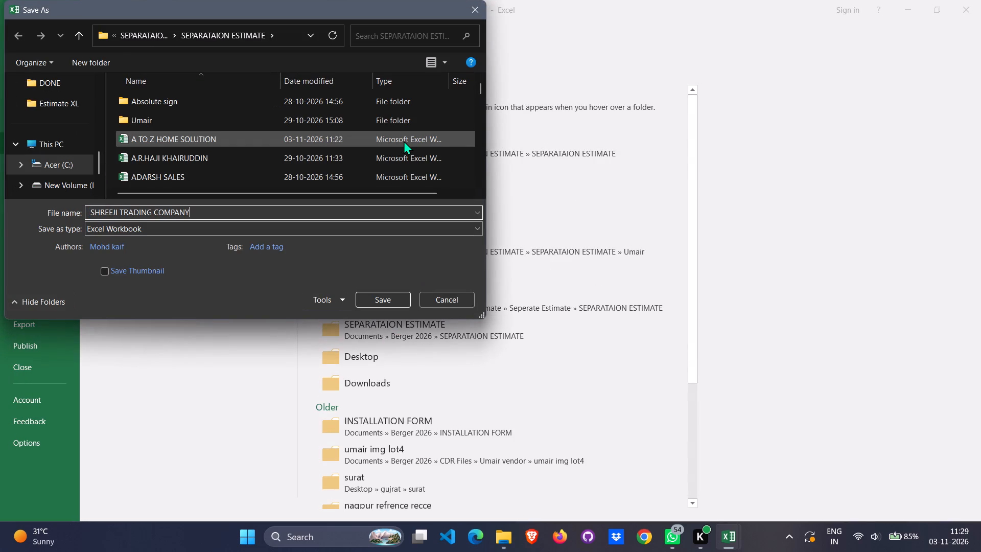
left_click(376, 302)
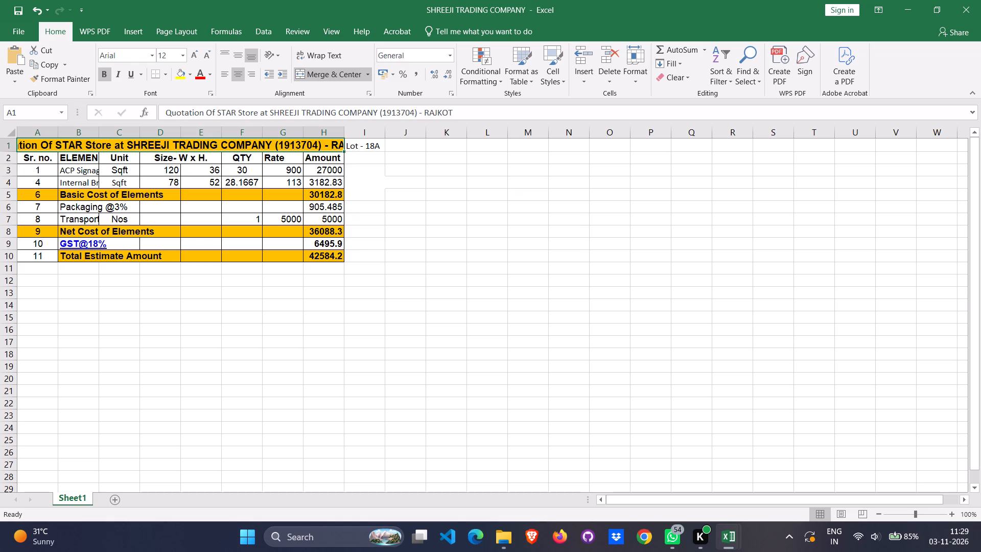
left_click(20, 13)
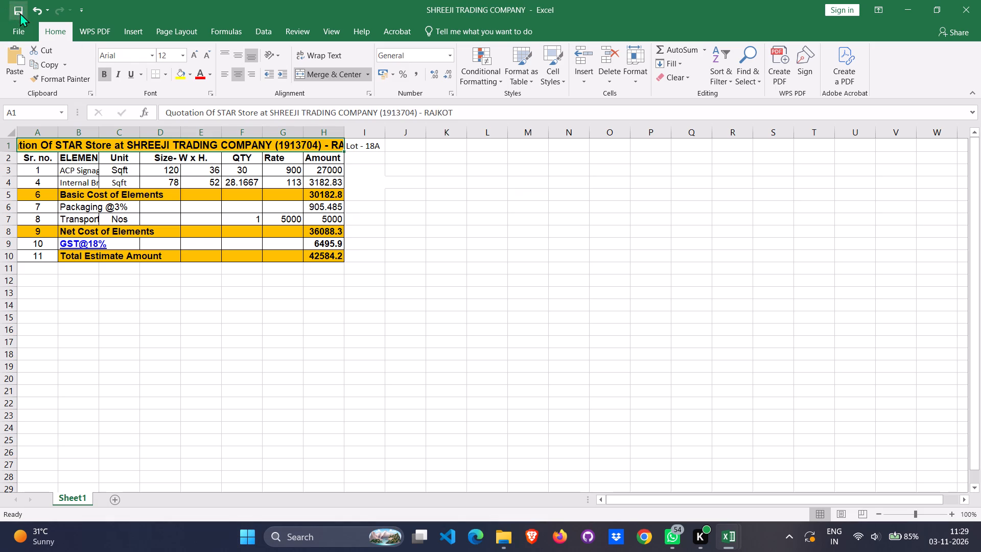
left_click(20, 13)
left_click(967, 7)
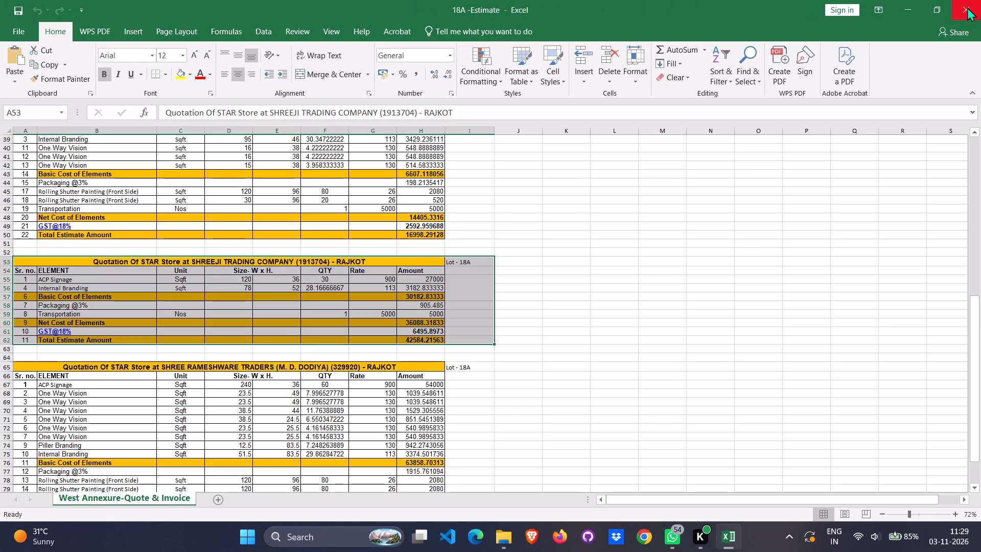
Copy the SHREE RAMESHWARE TRADERS (329920) Rajkot quotation with its Lot - 18A label into a new blank workbook at cell A1.
scroll(492, 353, "down", 13)
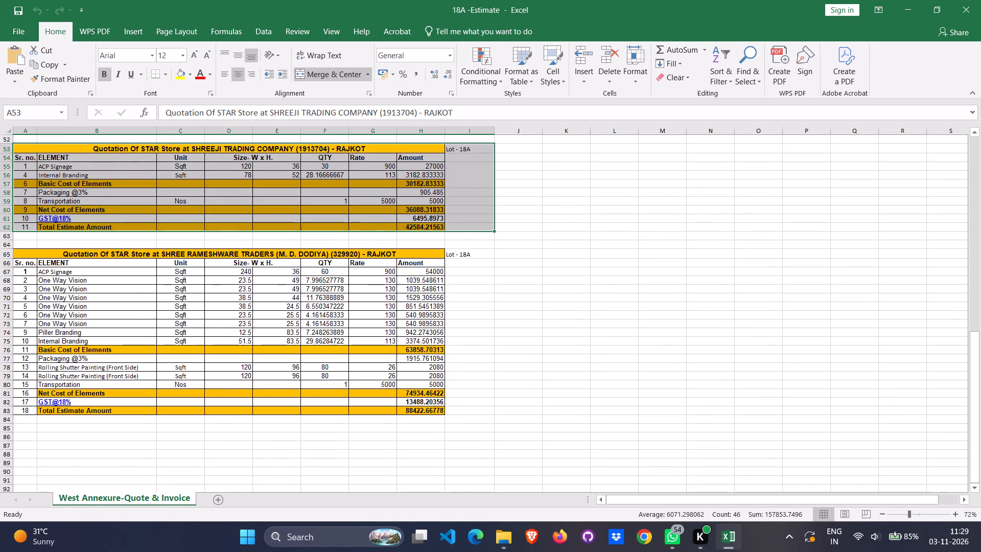
left_click(200, 255)
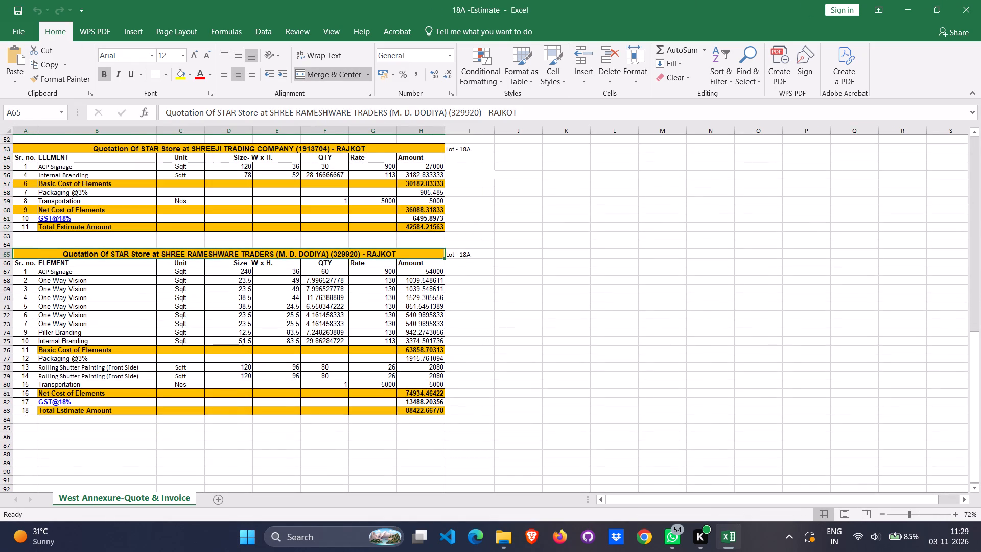
key("shift+Right")
key("shift+Down")
key("shift+Down")
key("shift+Down")
key("shift+Down")
key("shift+Down")
key("shift+Down")
key("shift+Down")
key("shift+Down")
key("shift+Down")
key("shift+Down")
key("shift+Down")
key("shift+Down")
key("shift+Down")
key("shift+Down")
key("shift+Down")
key("shift+Down")
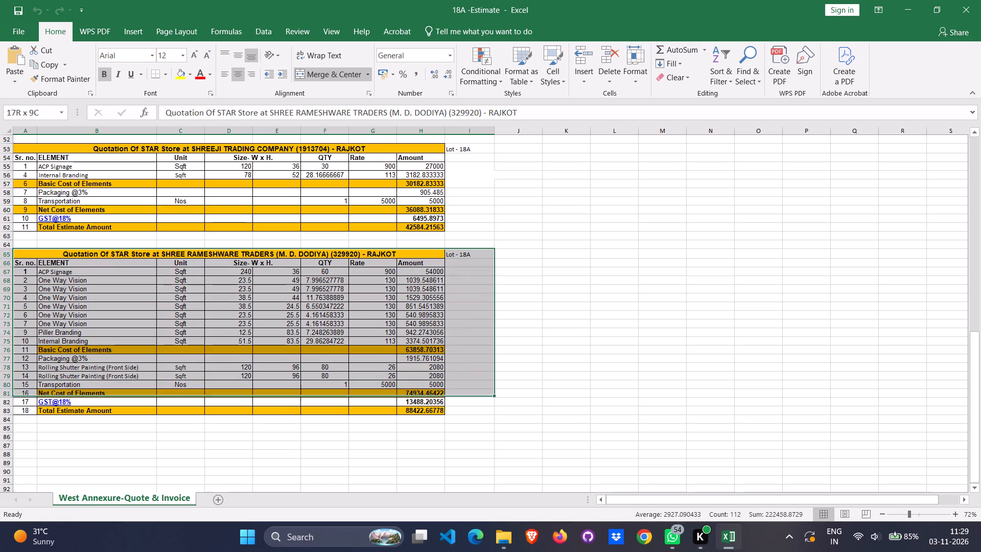
key("shift+Down")
key("shift+Down")
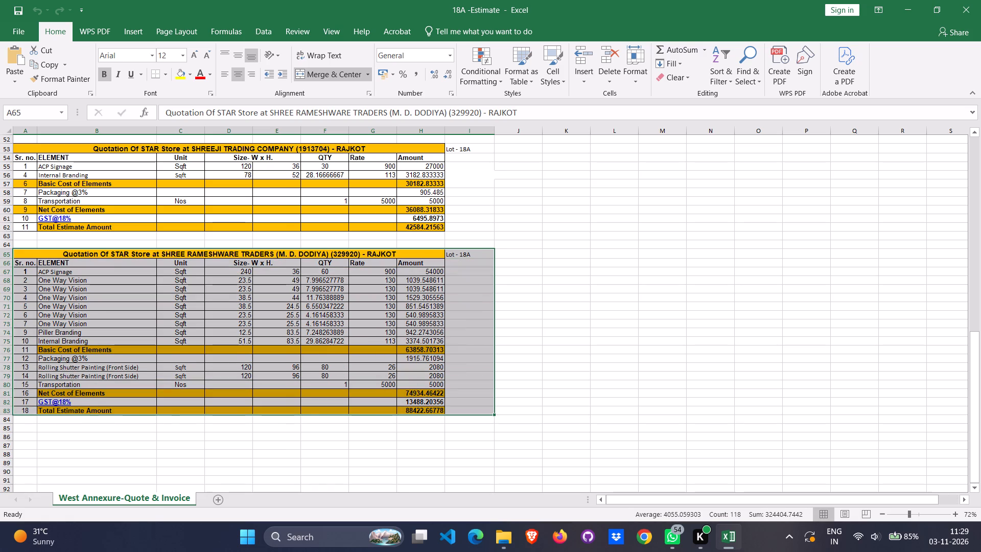
key("ctrl+c")
key("ctrl+n")
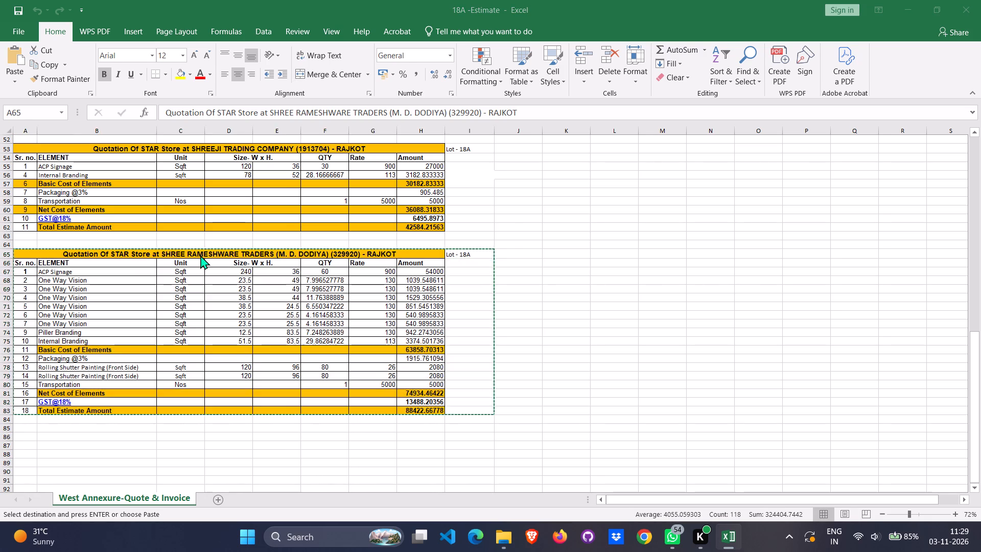
key("ctrl+v")
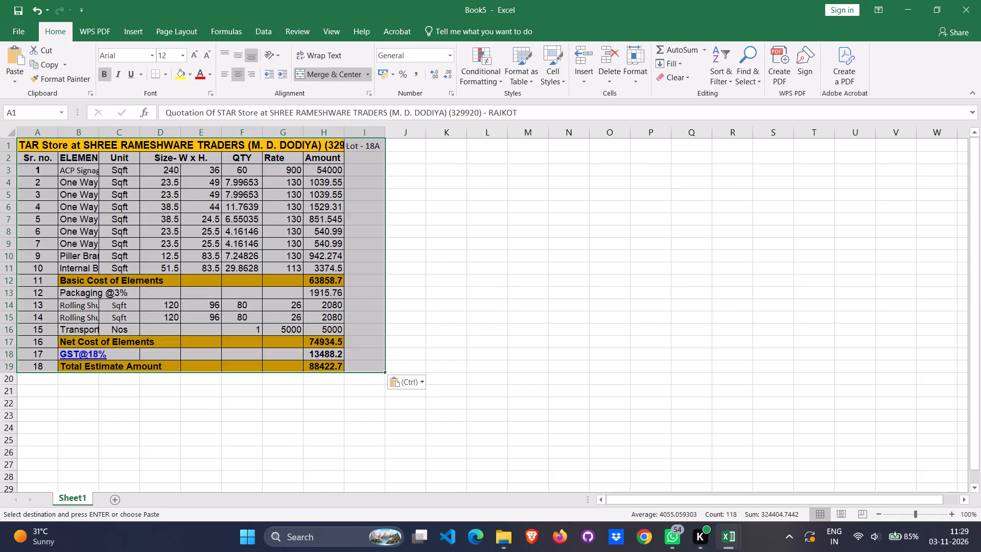
Widen the ELEMENT, QTY and Amount columns of the pasted quotation, making the Amount column about 15.33 wide.
left_click(171, 179)
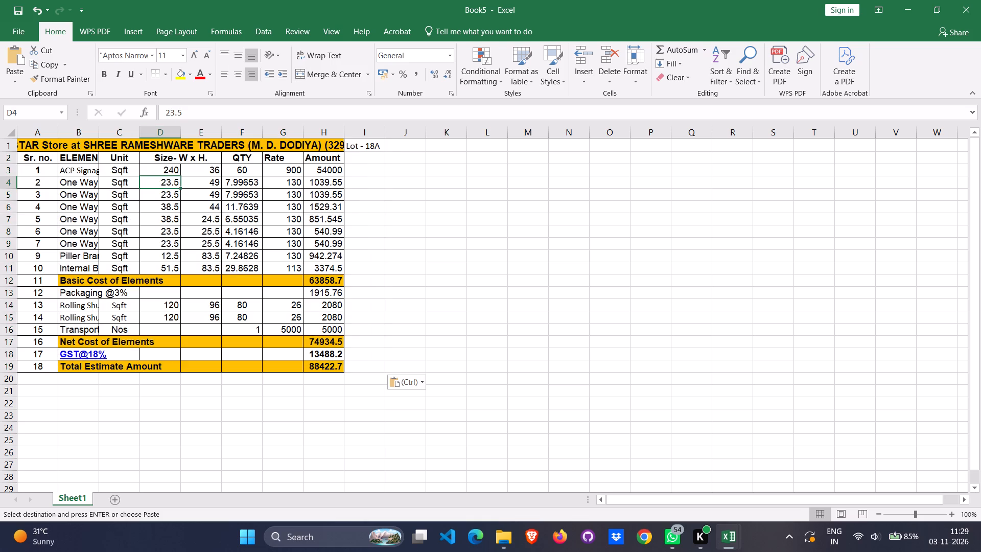
left_click_drag(97, 131, 132, 130)
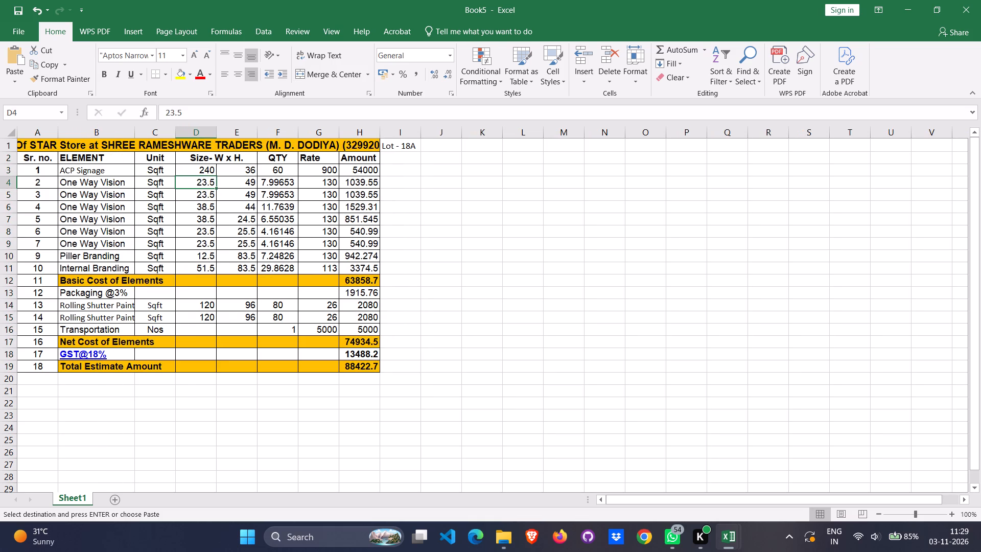
left_click_drag(297, 131, 311, 132)
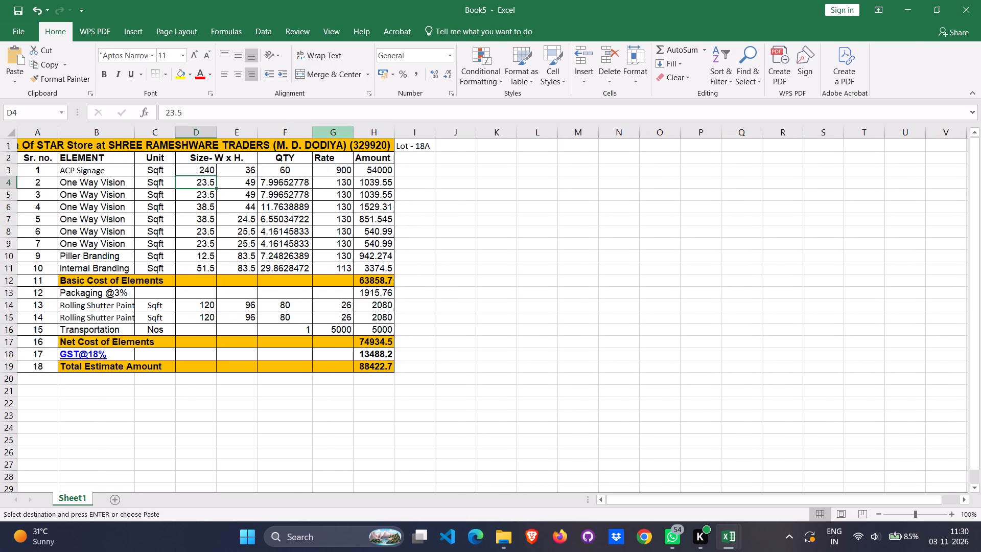
left_click_drag(394, 131, 427, 130)
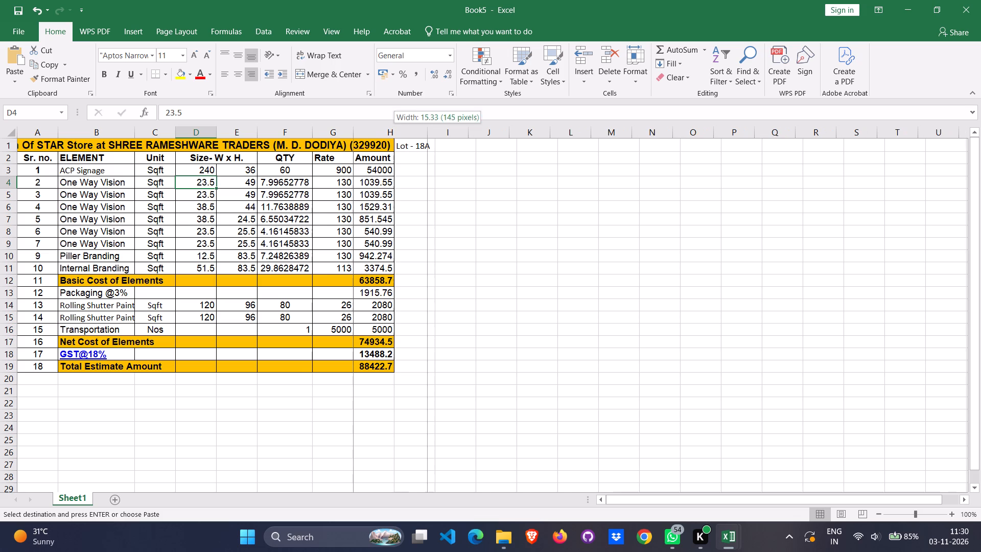
left_click_drag(427, 130, 428, 129)
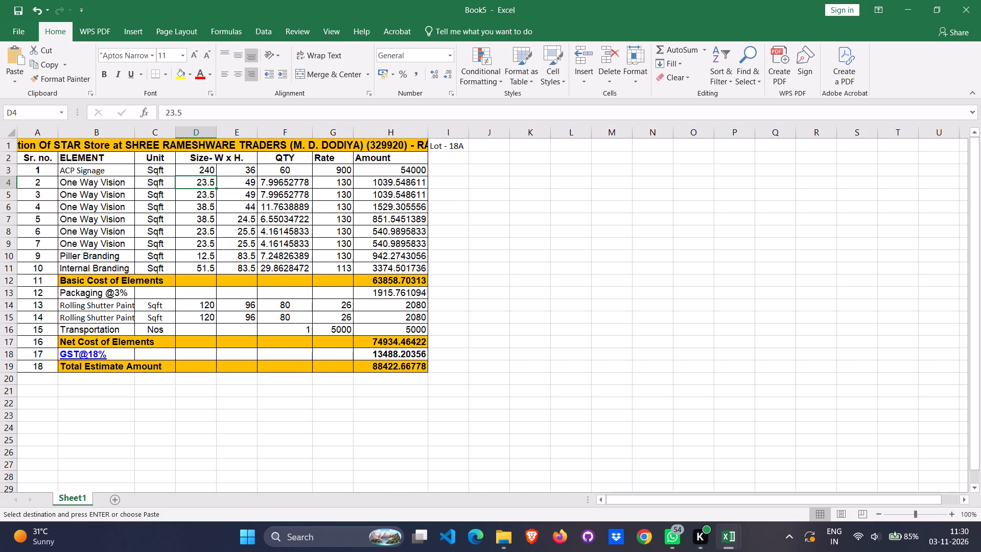
Save the new workbook as SHREE RAMESHWARE TRADERS in the nested SEPARATAION ESTIMATE folder, copying the name from the quotation title, and close it.
double_click(134, 145)
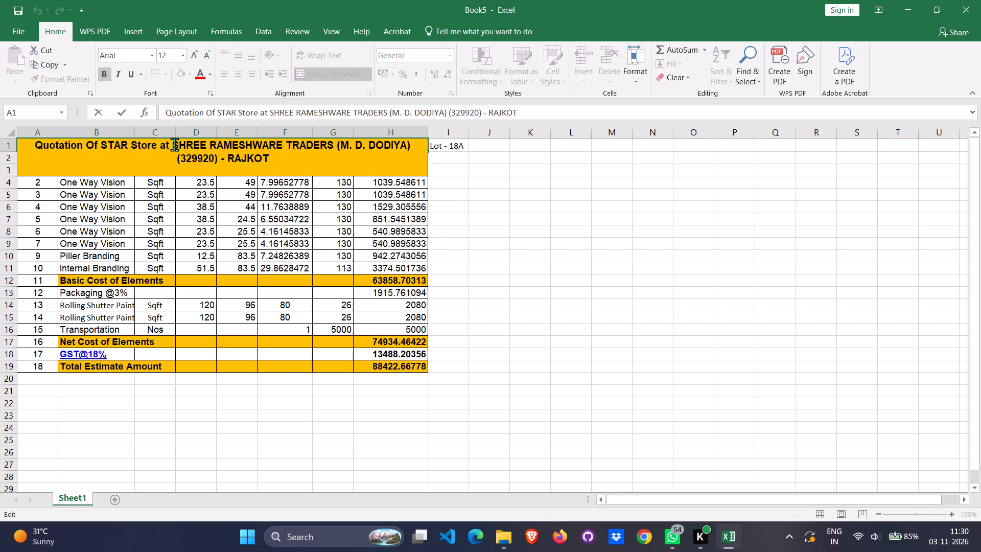
left_click_drag(173, 145, 334, 149)
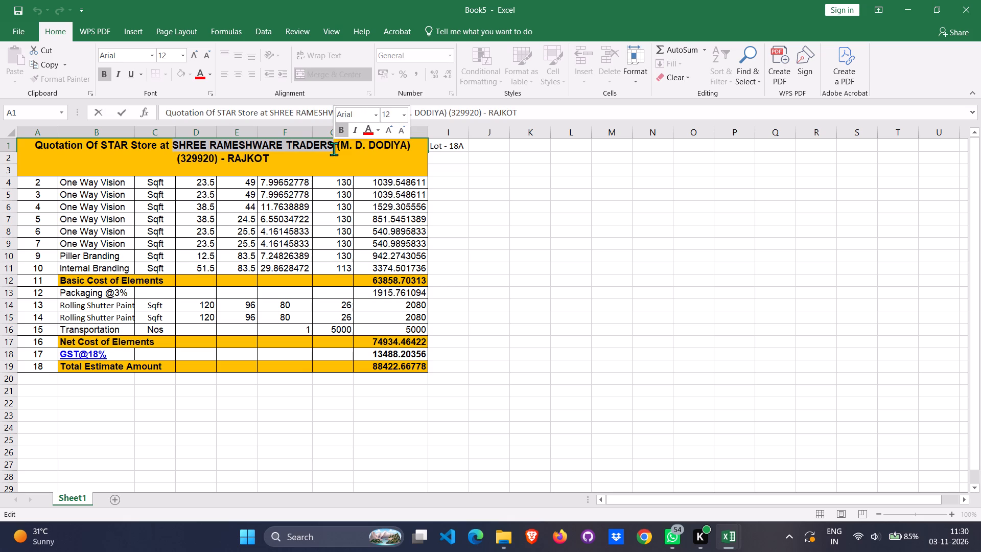
key("ctrl+c")
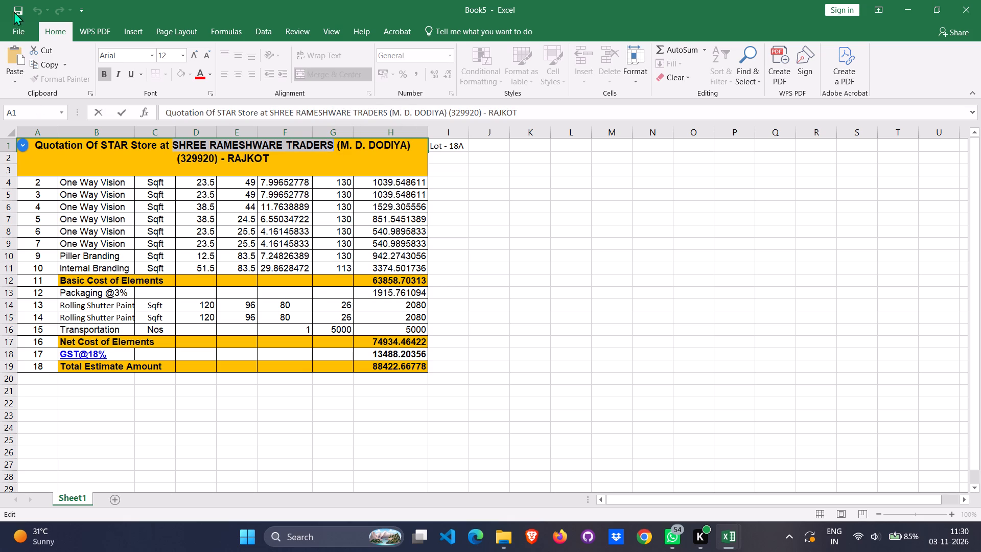
left_click(18, 29)
left_click(36, 145)
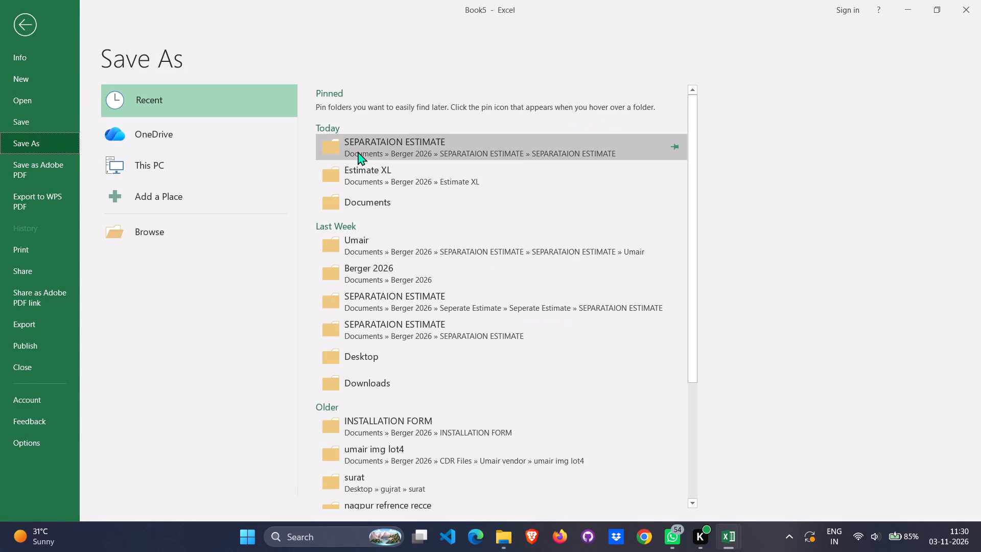
left_click(392, 141)
key("ctrl+v")
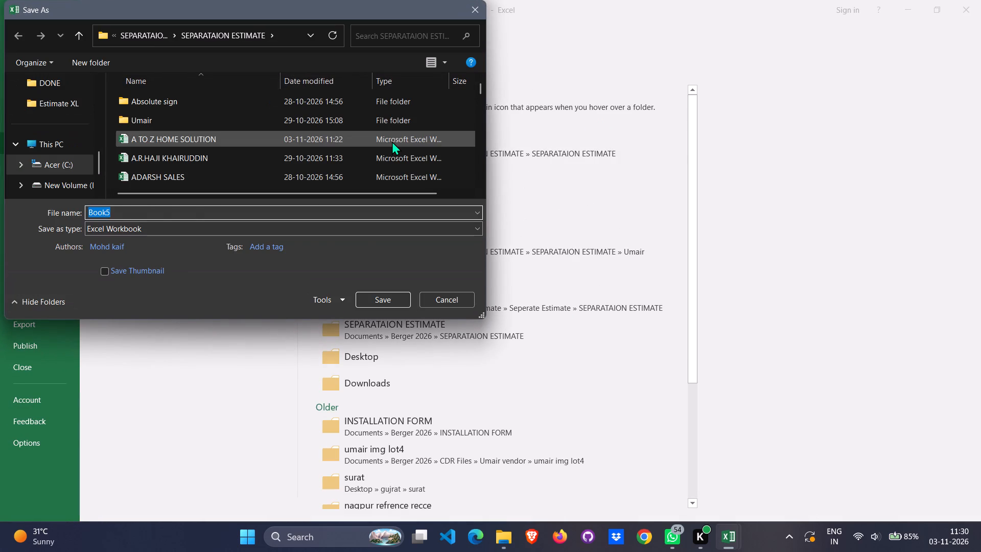
left_click(394, 299)
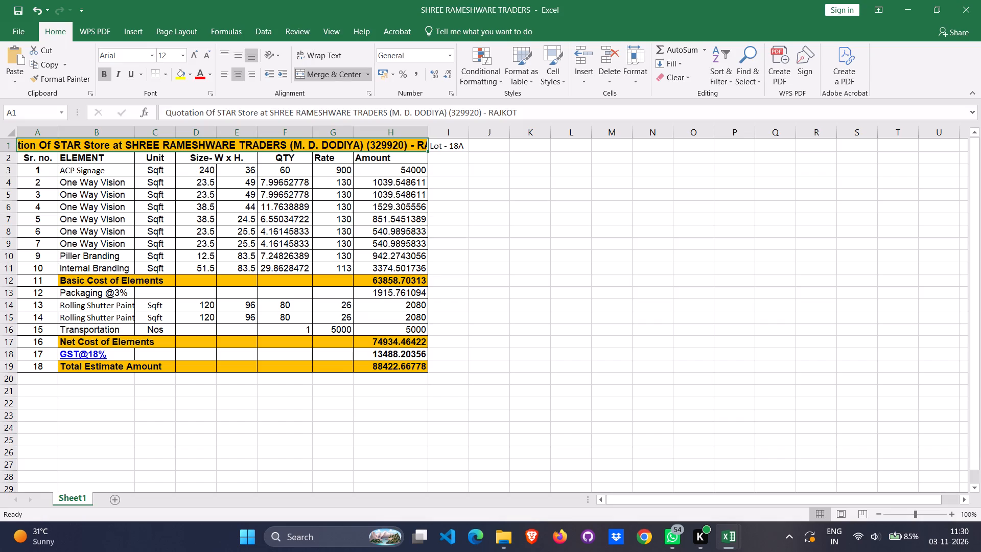
left_click(20, 6)
left_click(978, 6)
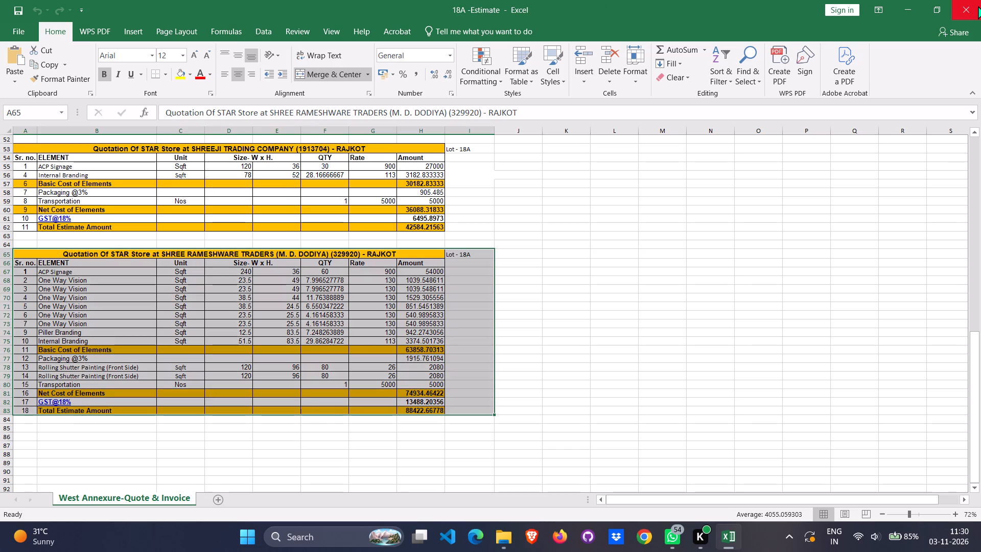
Close the 18A -Estimate workbook.
left_click(977, 6)
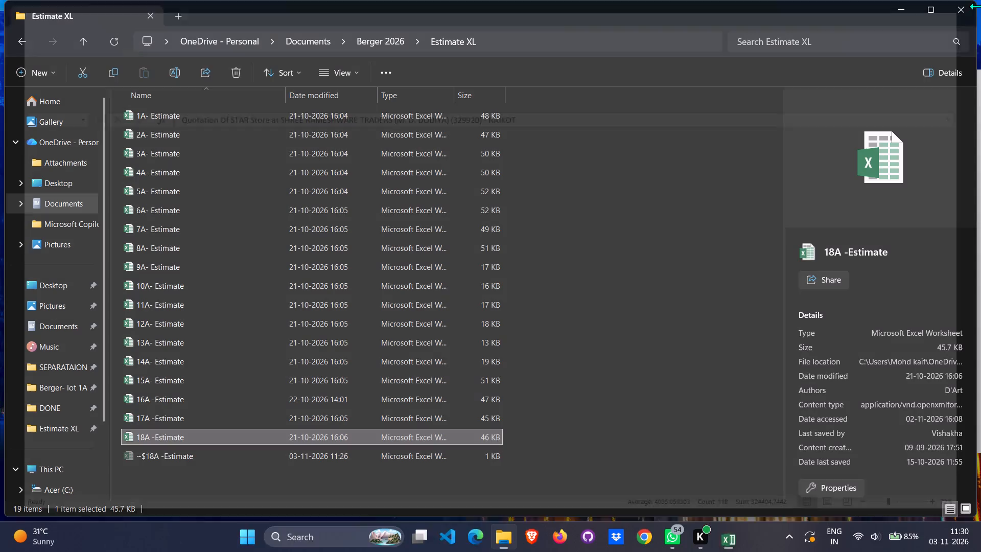
left_click(17, 39)
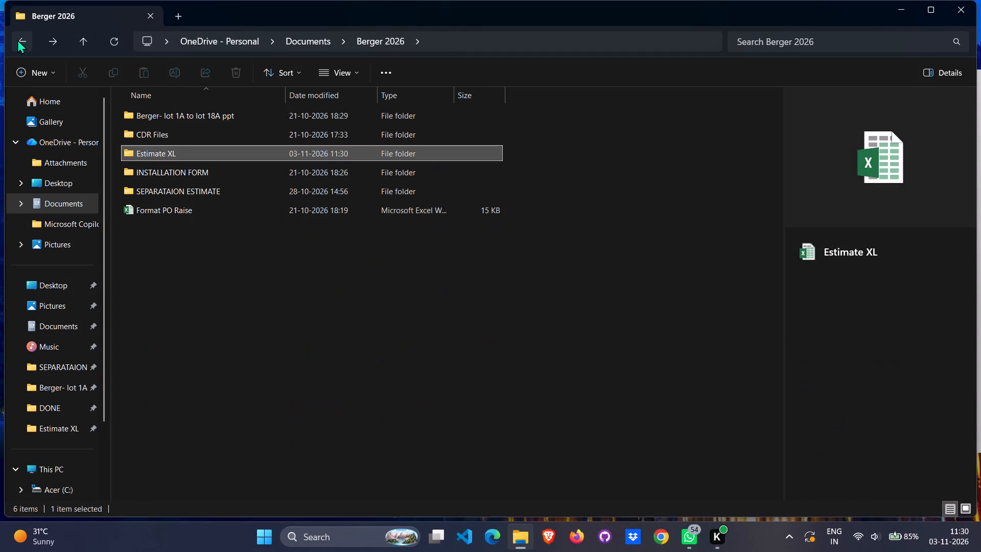
double_click(194, 188)
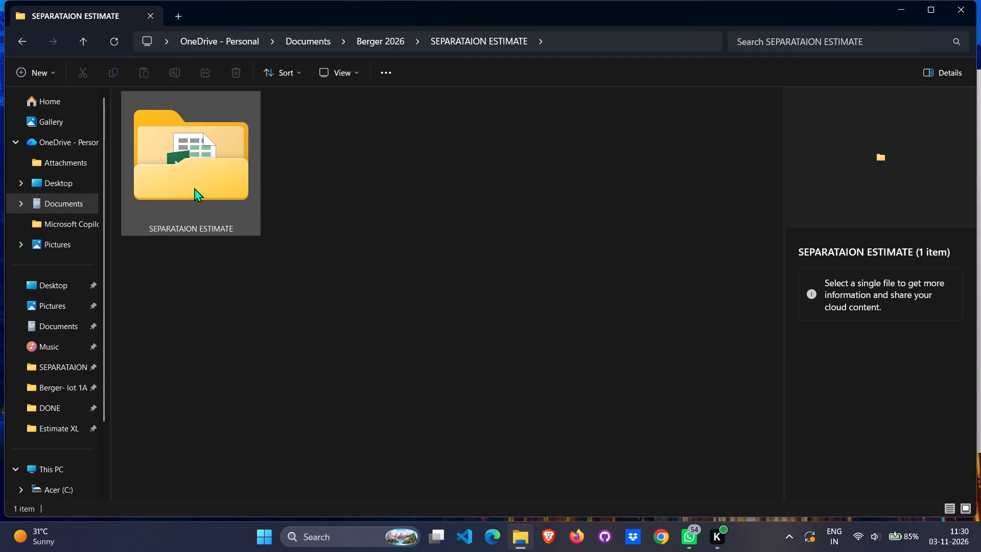
left_click(268, 159)
double_click(177, 159)
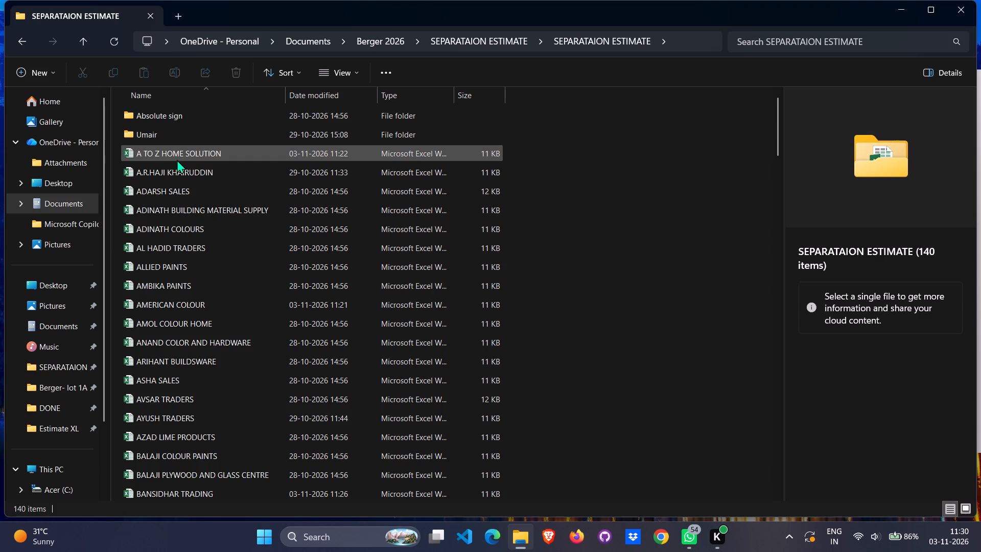
left_click(796, 45)
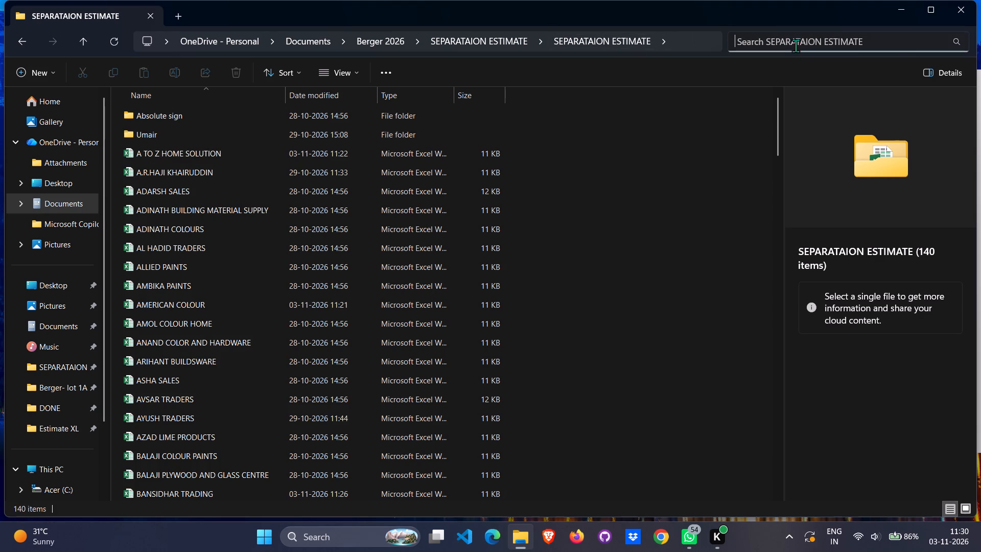
type("PATEL")
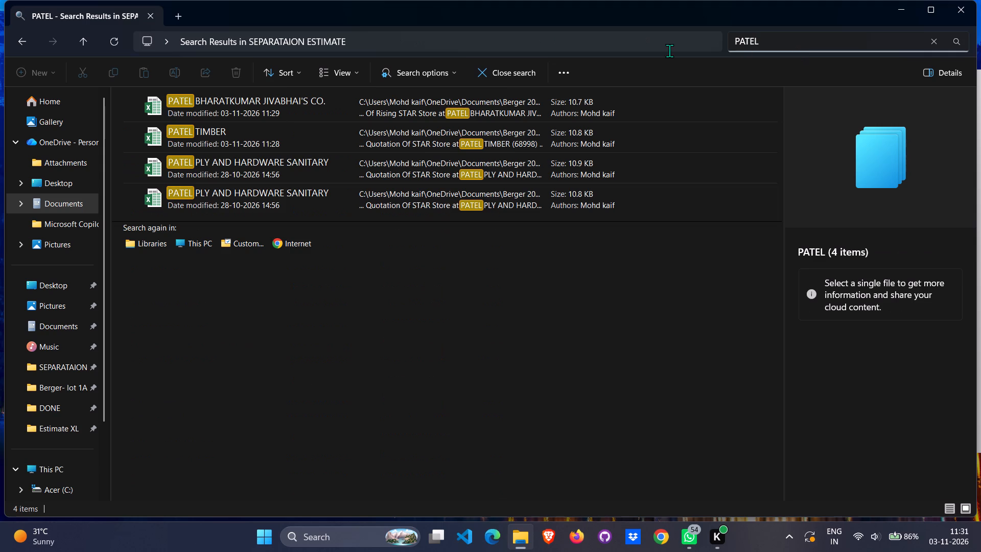
double_click(331, 109)
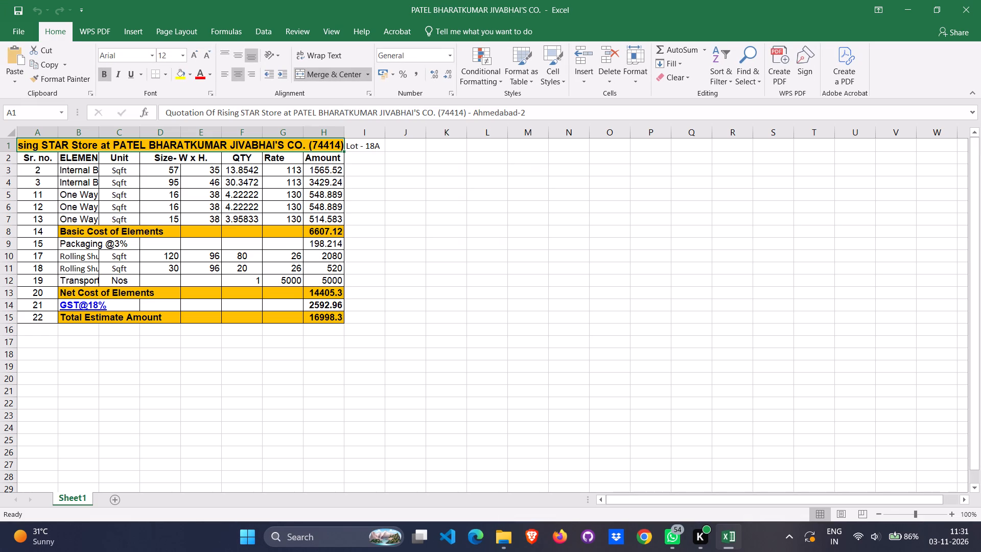
Widen the ELEMENT column of the quotation to about 18 so the element names fit.
left_click_drag(98, 130, 144, 129)
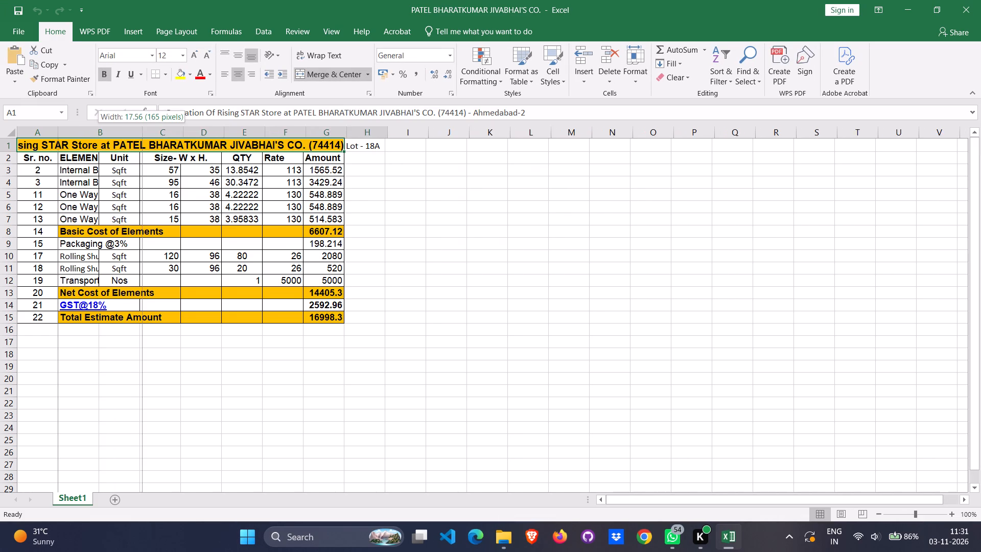
left_click_drag(144, 129, 145, 129)
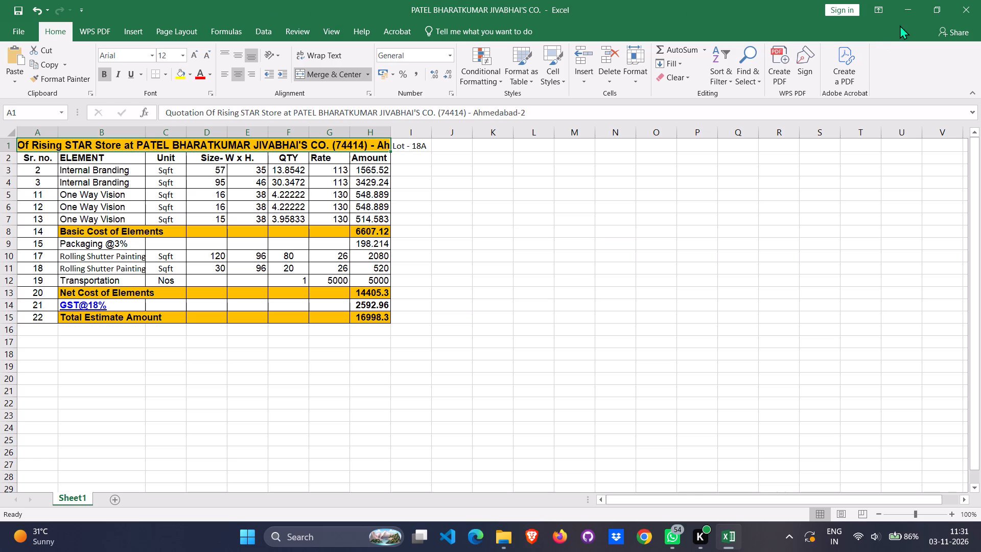
Switch to File Explorer and open the OneDrive Documents folder in a new tab.
left_click(904, 9)
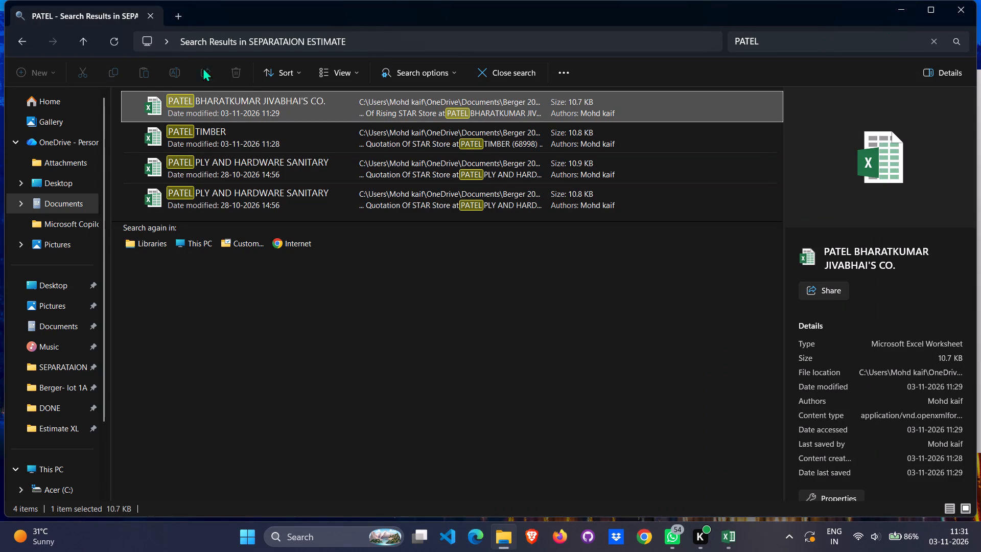
left_click(178, 15)
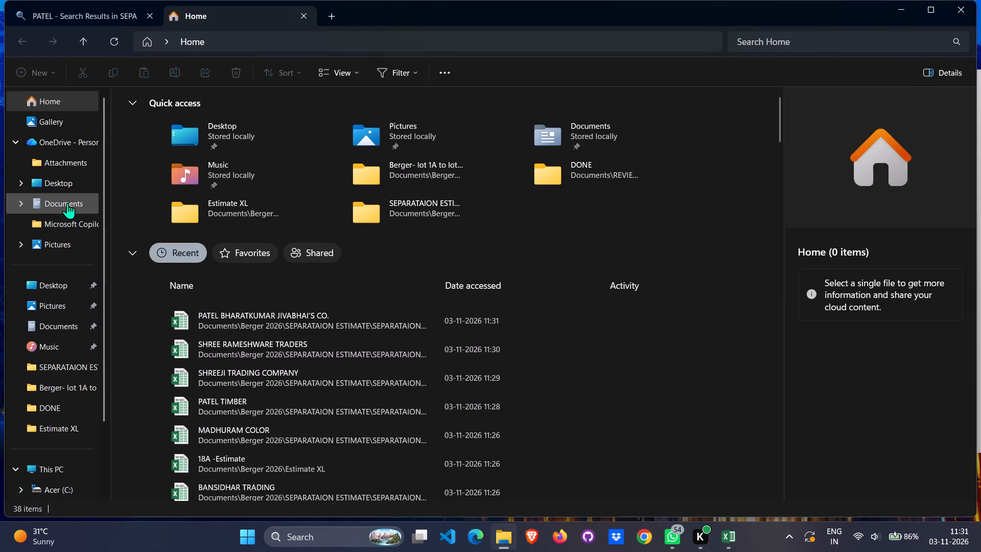
left_click(67, 203)
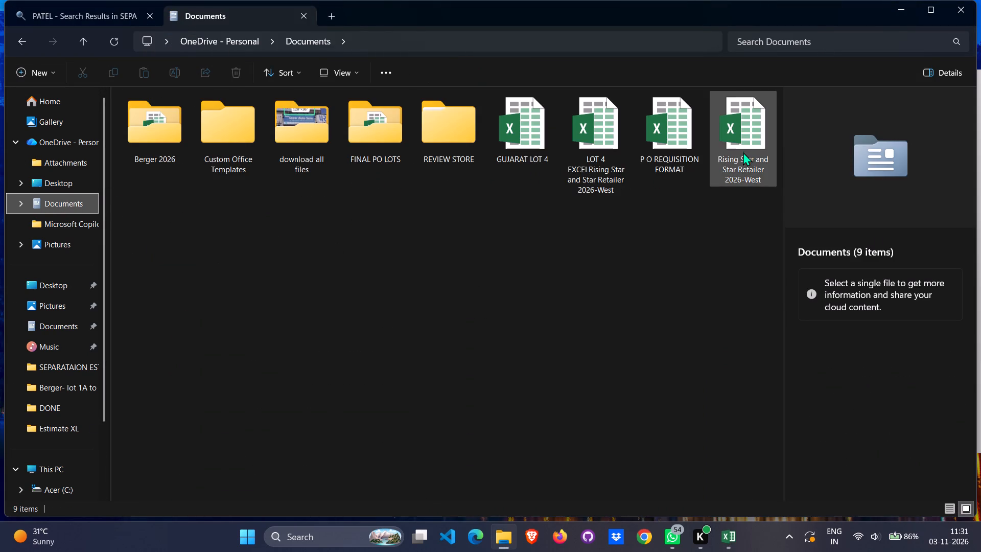
Open the LOT 4 EXCELRising Star and Star Retailer 2026-West workbook, look over its West Summary dealer list, and close it.
double_click(618, 158)
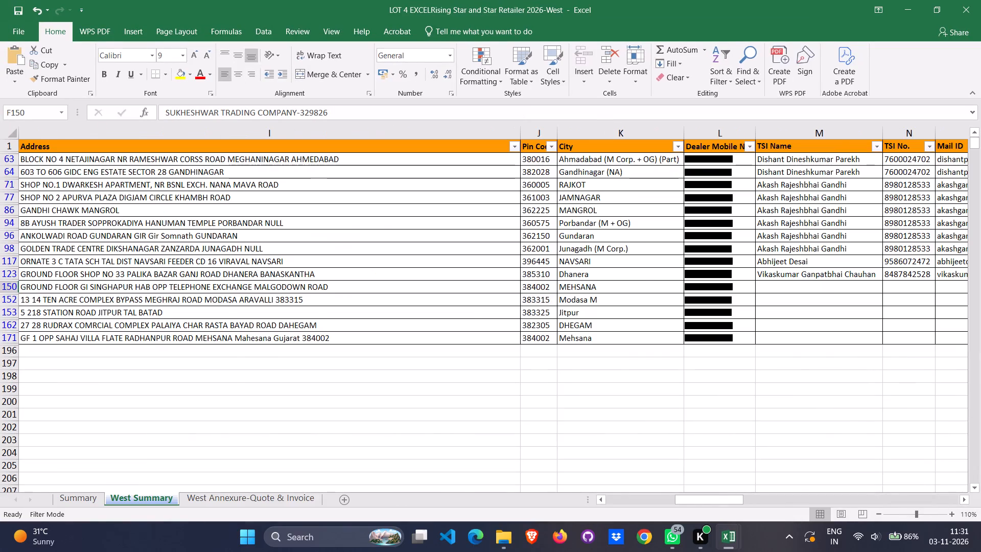
scroll(443, 255, "right", 9)
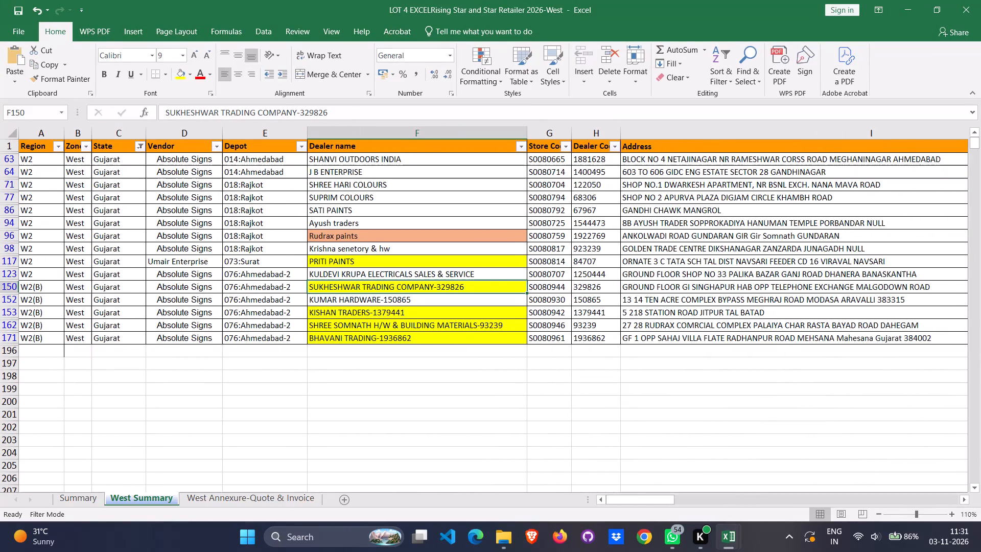
left_click(963, 8)
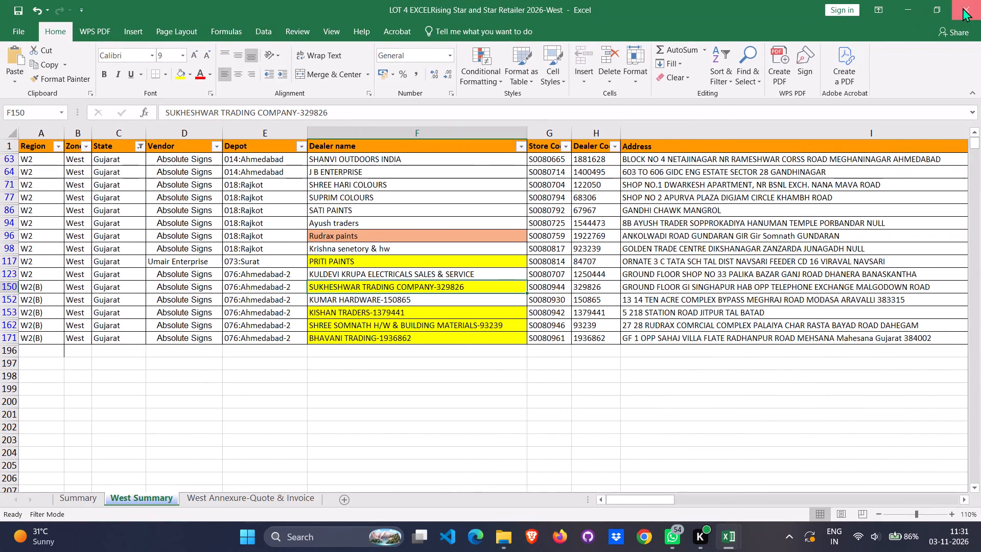
left_click(906, 13)
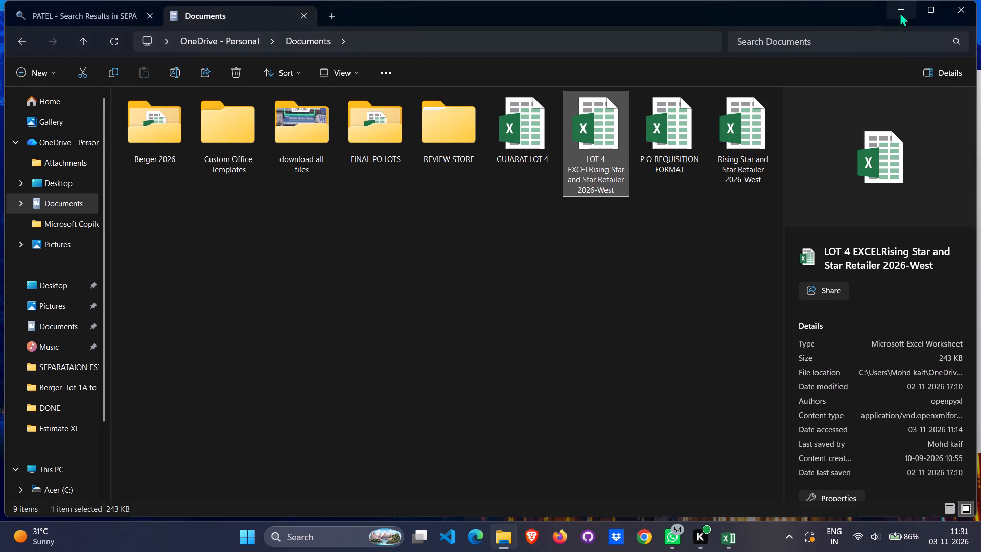
double_click(740, 131)
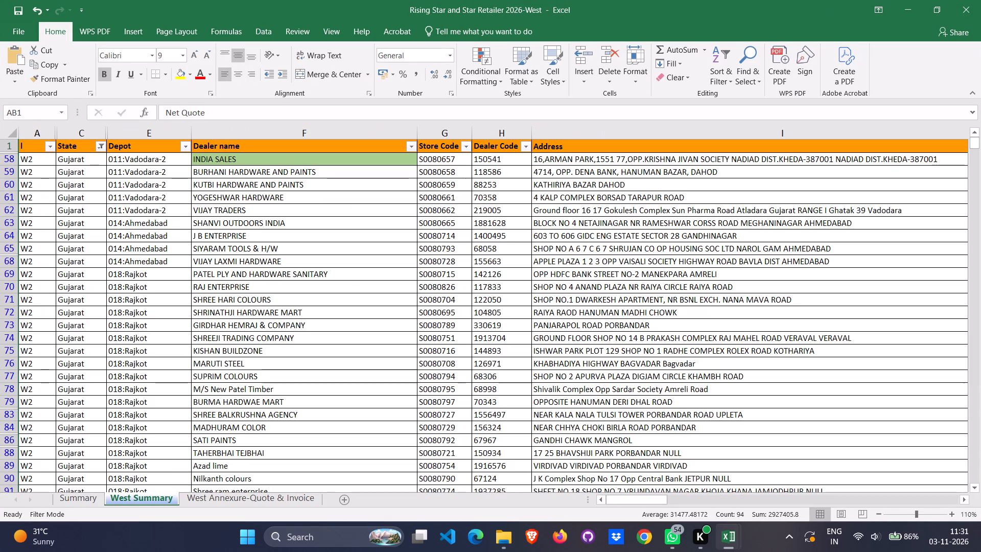
left_click(368, 136)
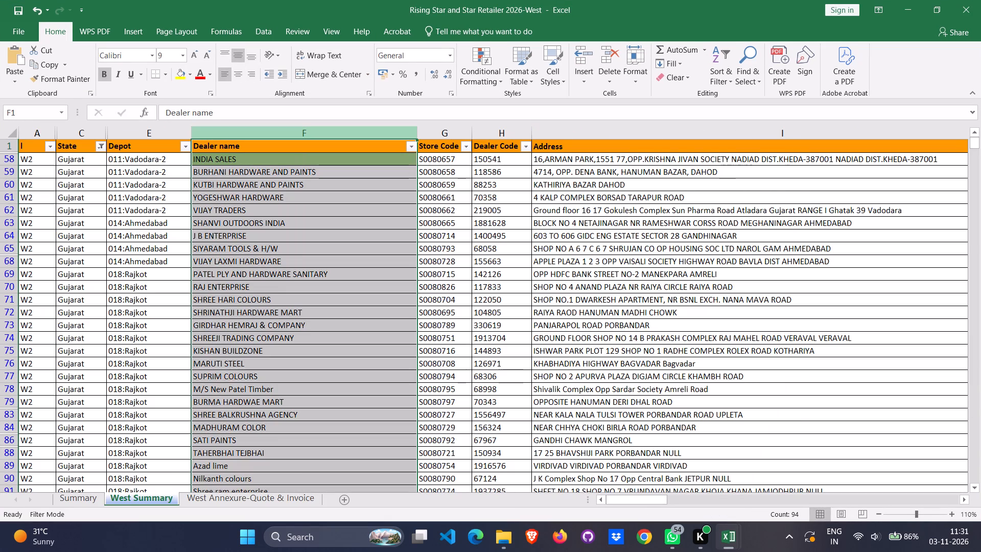
key("ctrl+f")
type("PATEL")
key("Return")
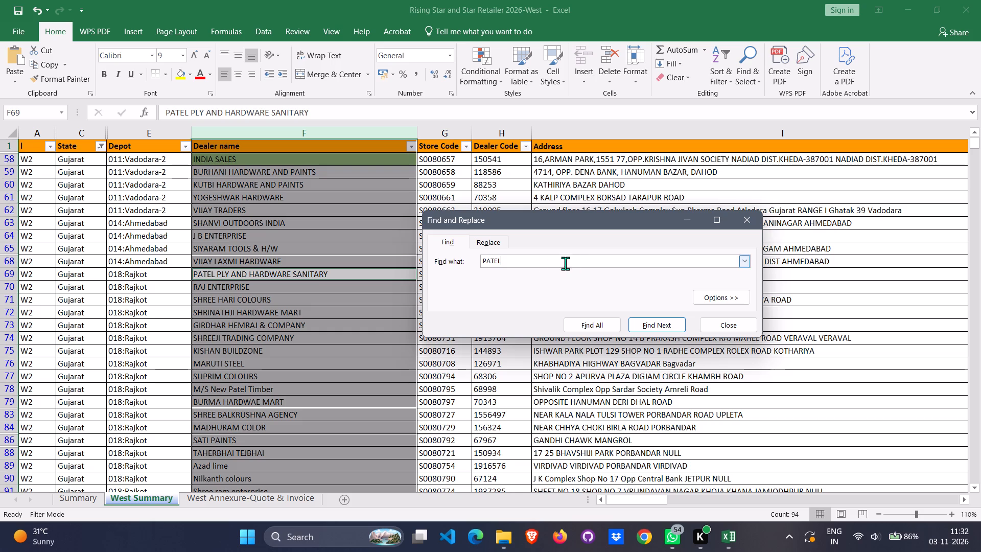
left_click(598, 327)
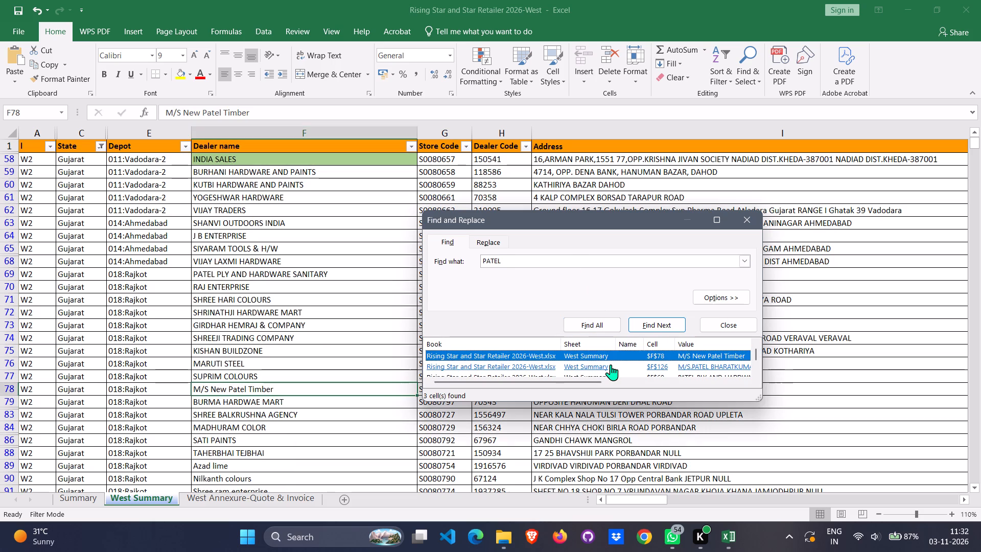
left_click(611, 364)
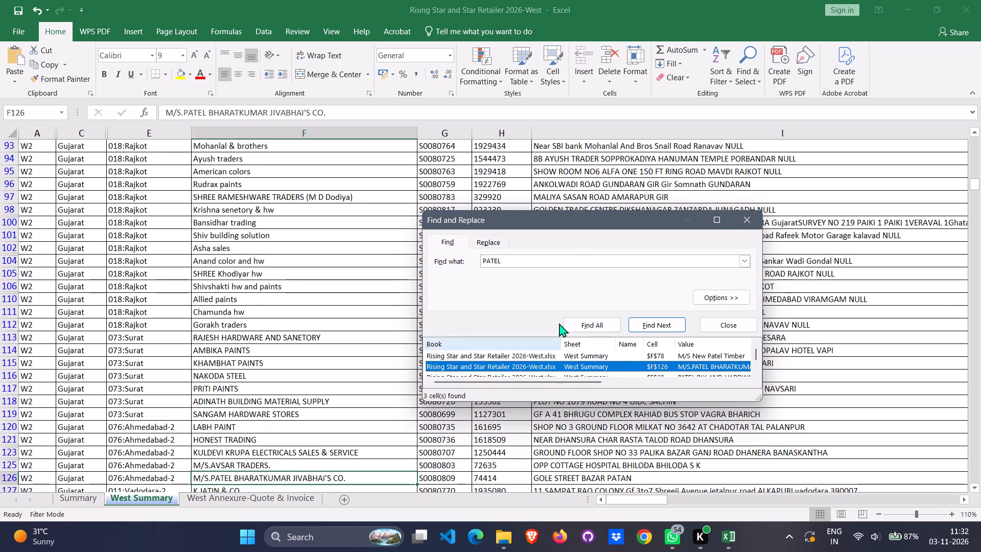
left_click(312, 479)
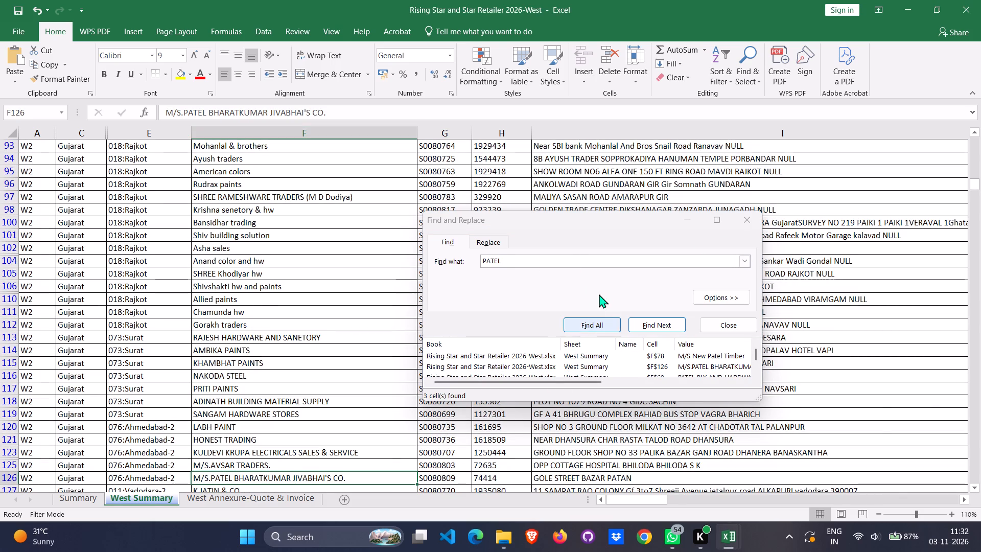
scroll(195, 369, "down", 1)
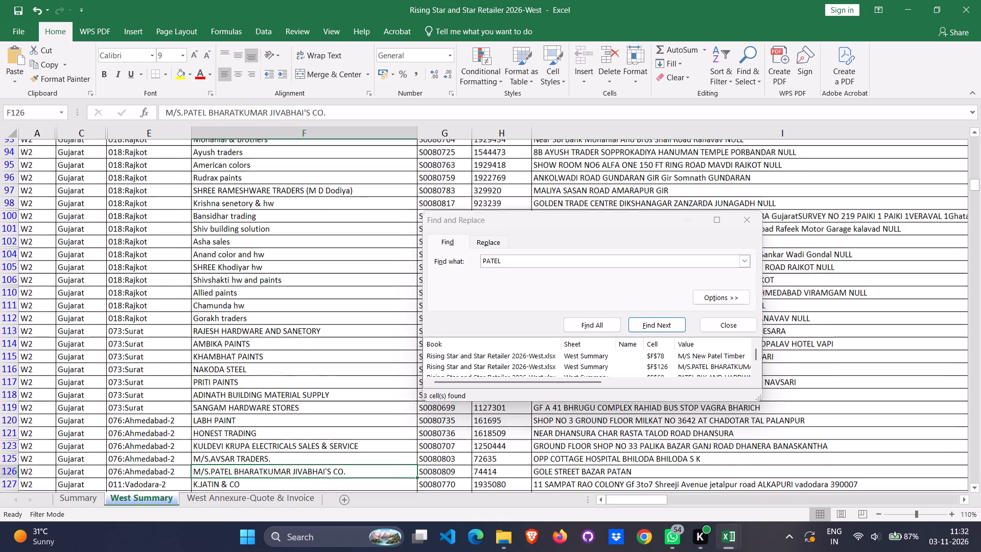
scroll(195, 369, "down", 17)
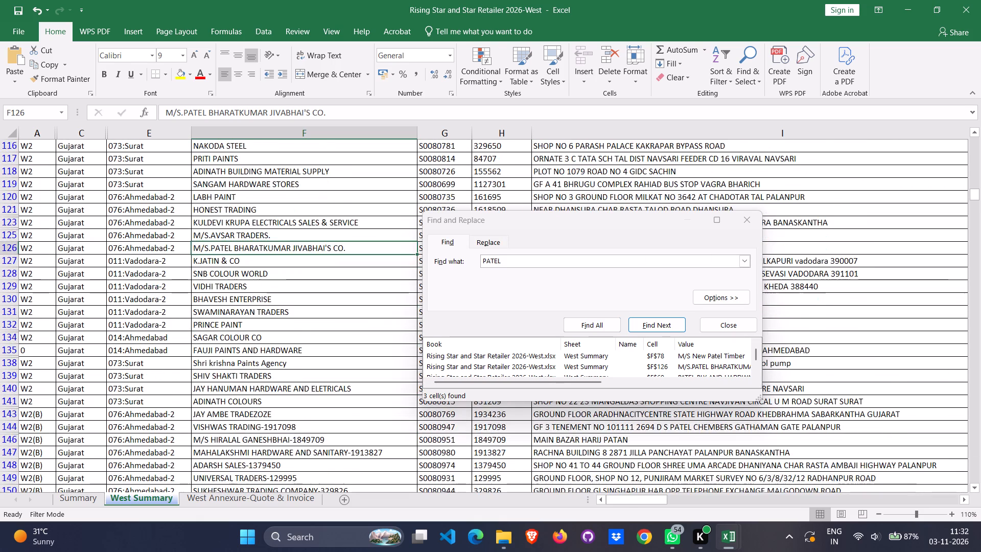
scroll(195, 369, "down", 4)
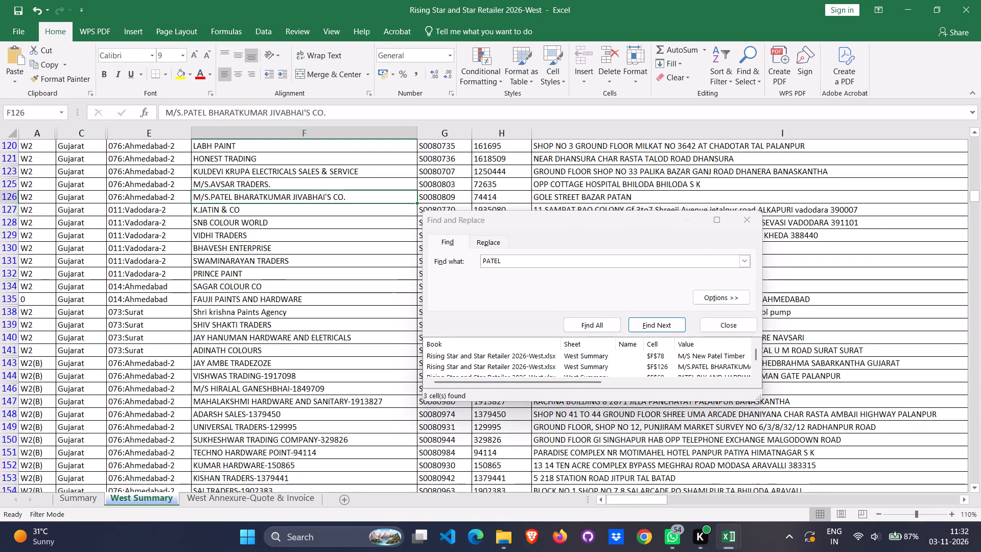
left_click(7, 199)
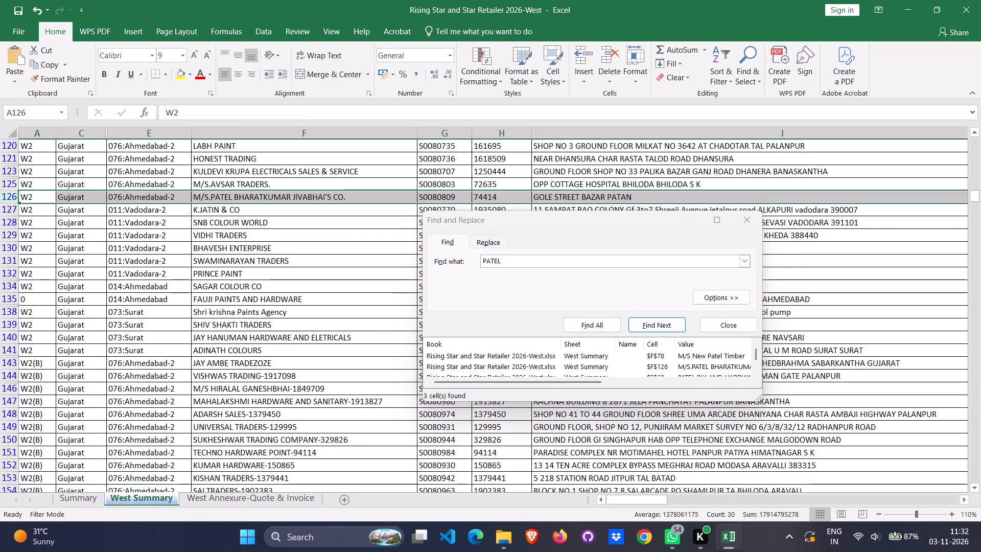
left_click(684, 217)
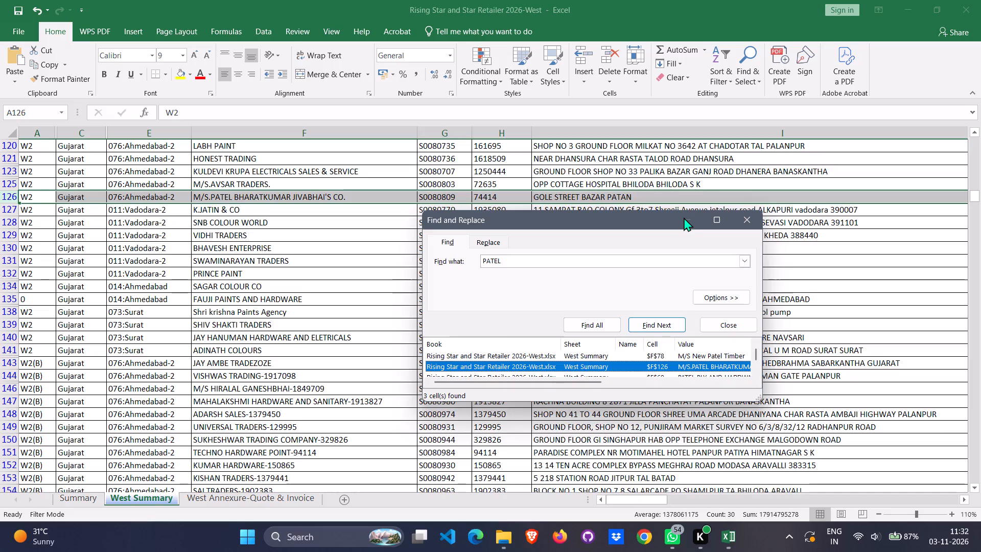
left_click(693, 219)
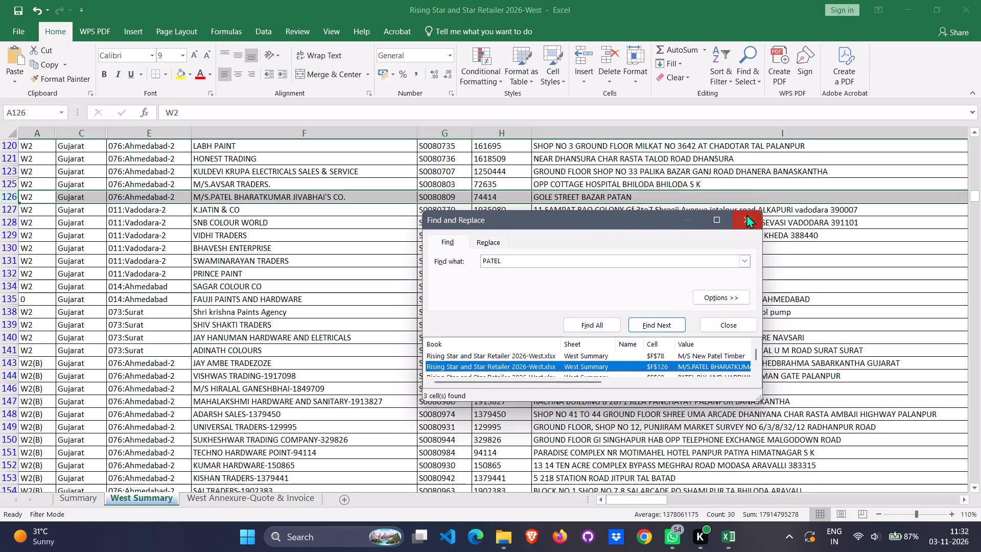
left_click(746, 214)
scroll(638, 262, "up", 4)
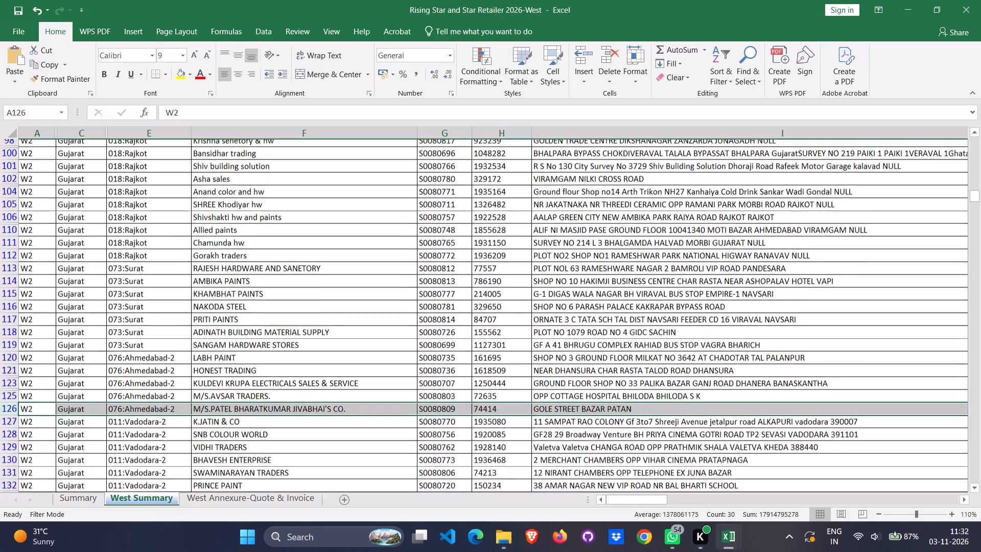
scroll(638, 262, "left", 12)
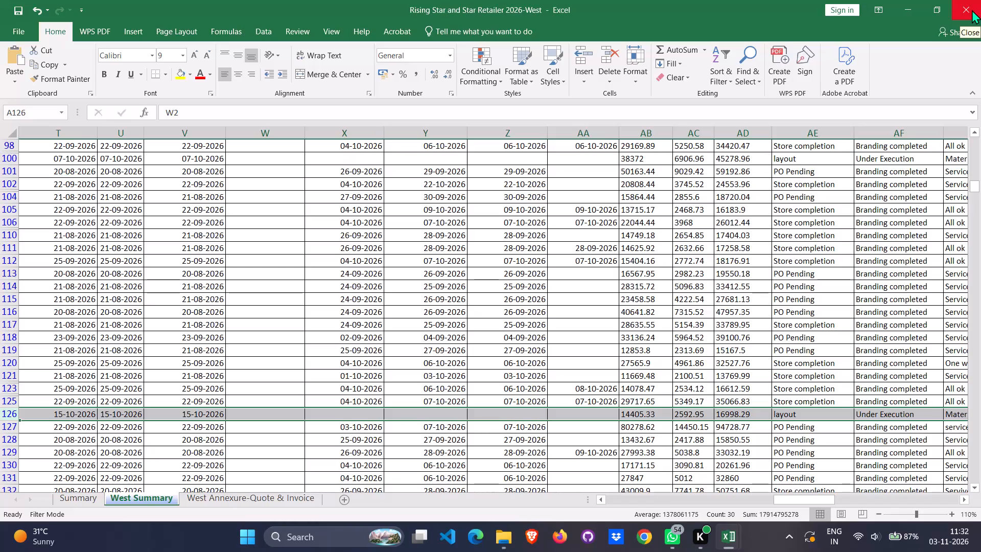
left_click(971, 9)
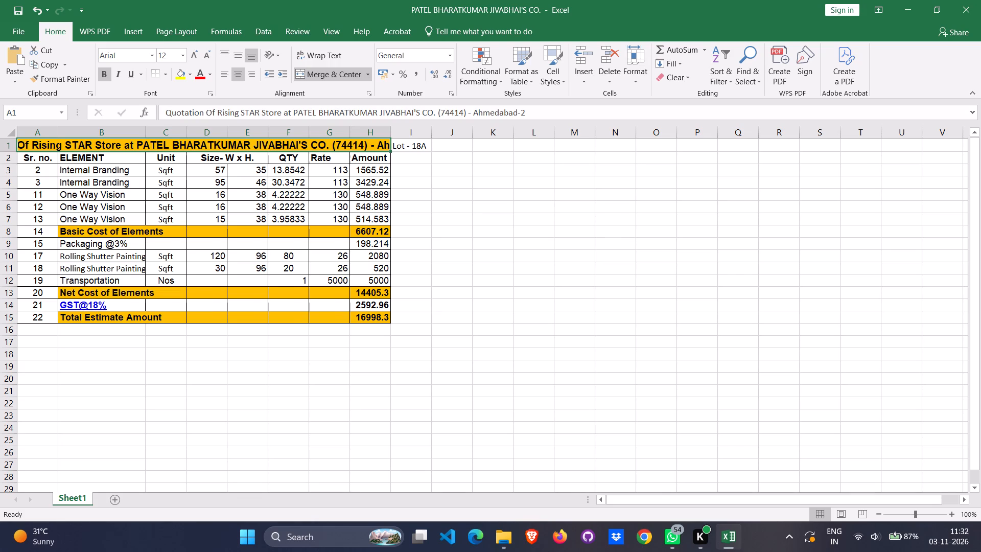
left_click(285, 170)
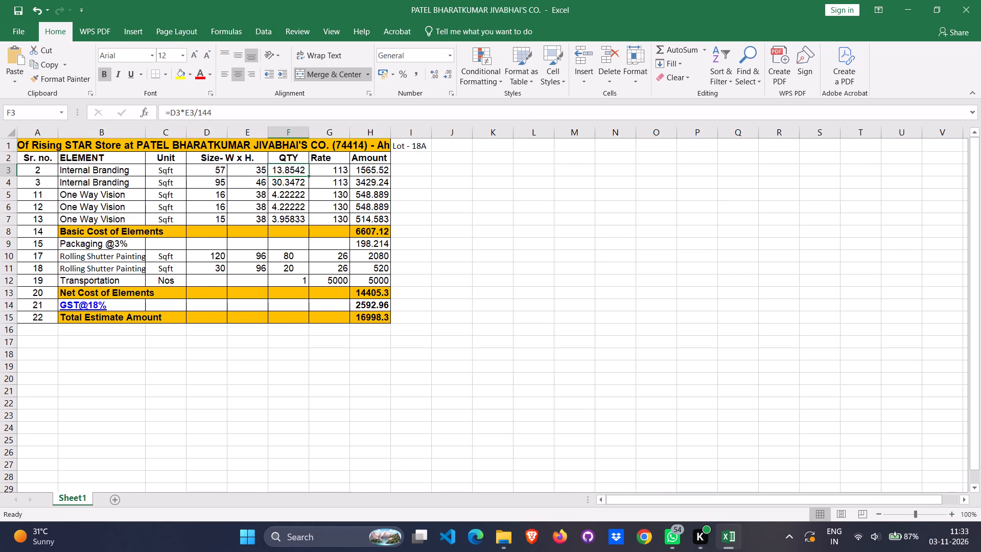
key("shift+Down")
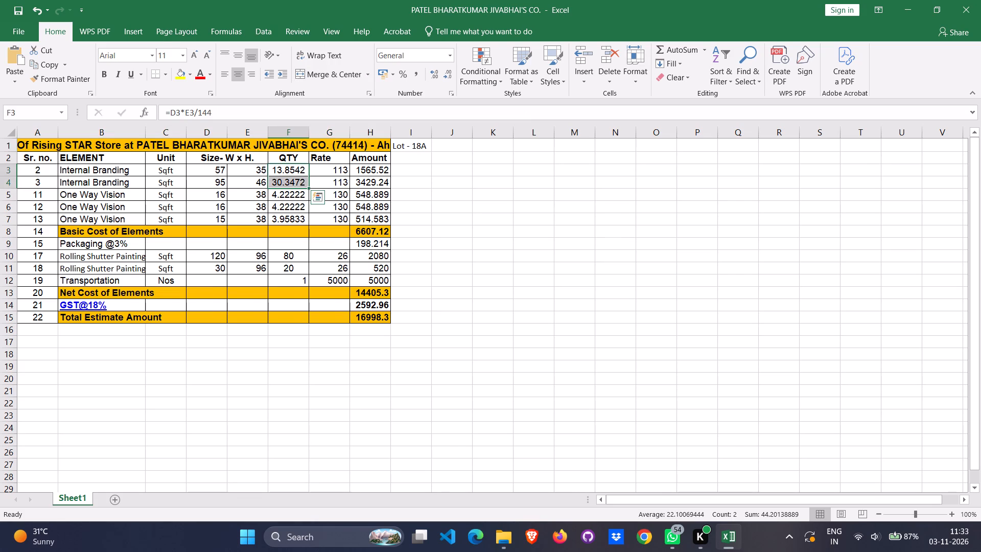
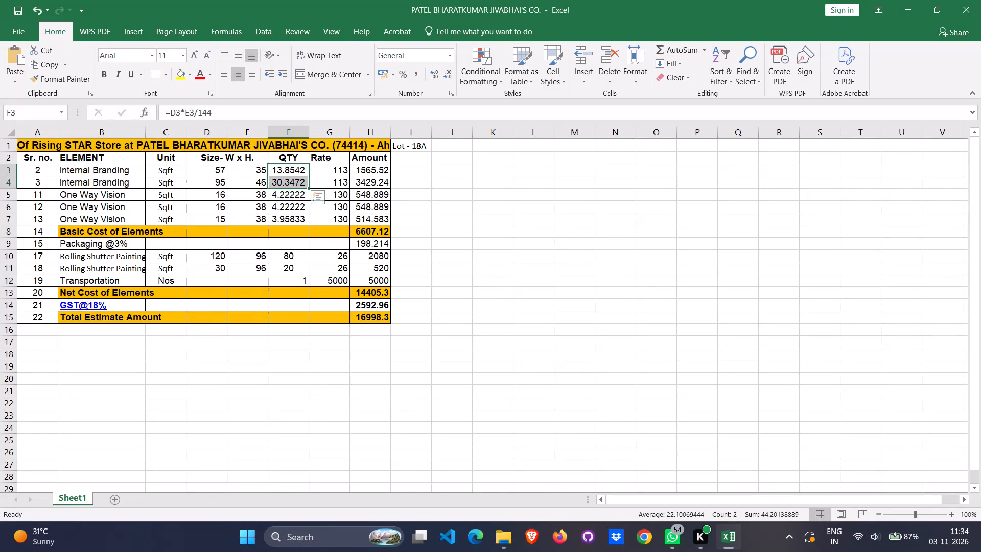
Select the QTY values of the three One Way Vision rows to check their total quantity.
left_click(293, 196)
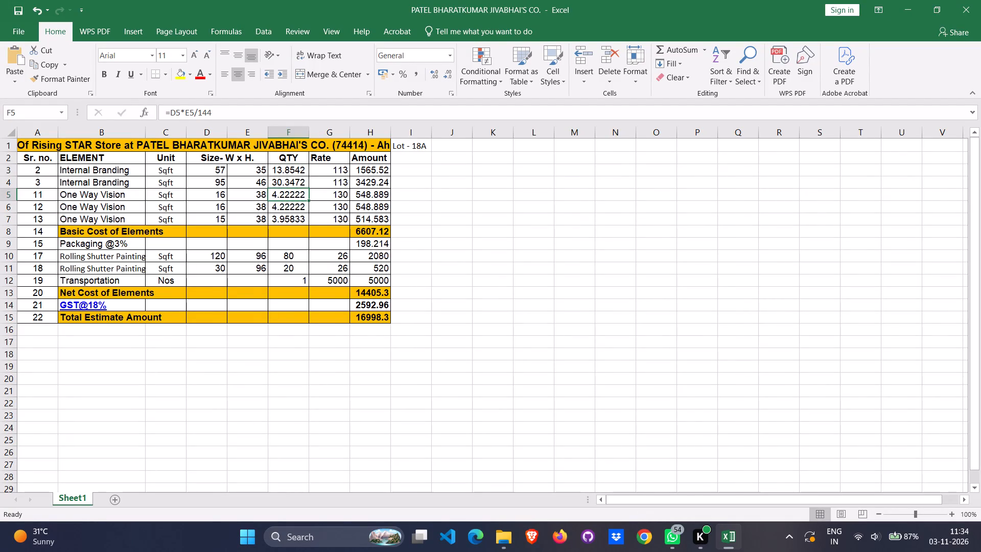
key("shift+Down")
key("shift+Down")
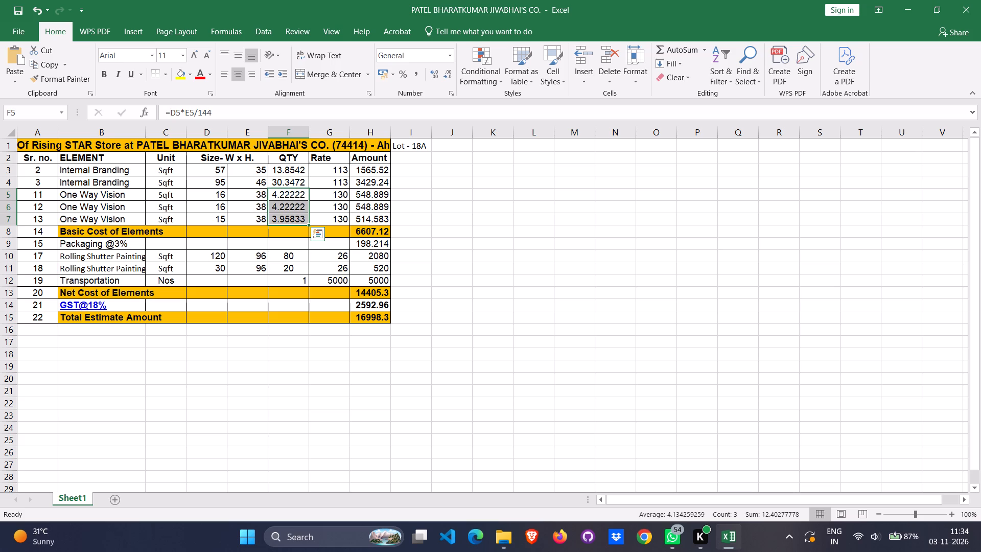
Select the QTY values of the two Rolling Shutter Painting rows to check their total quantity.
left_click(298, 257)
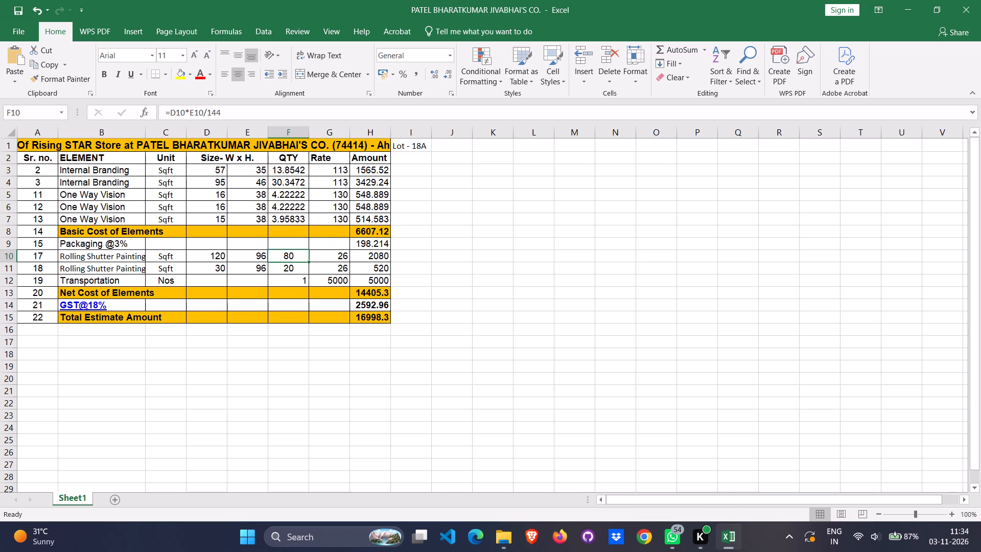
key("shift+Down")
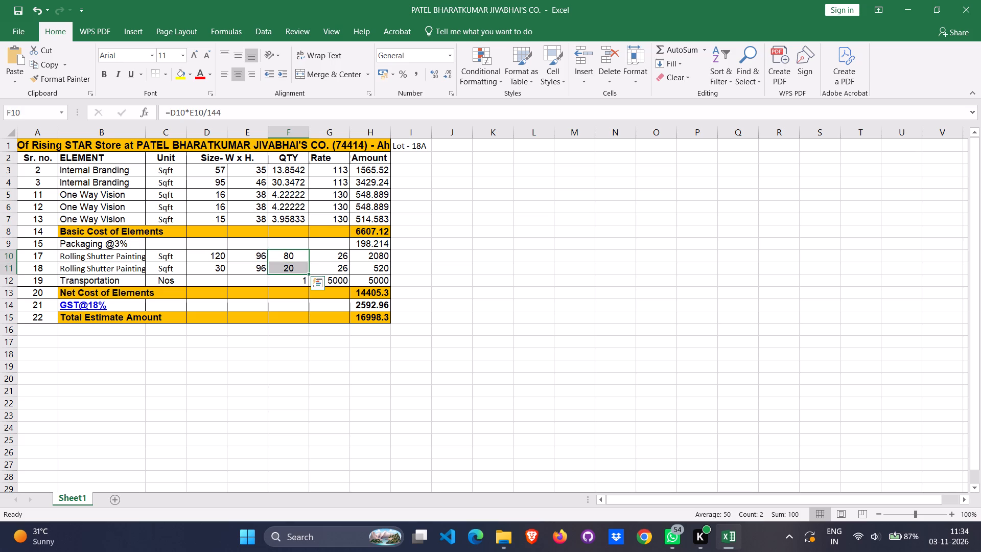
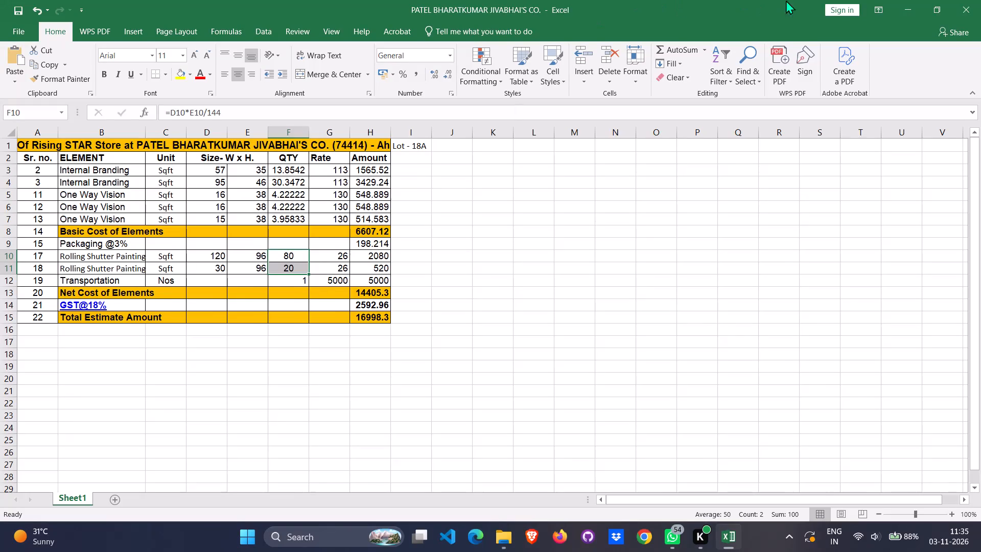
left_click(977, 5)
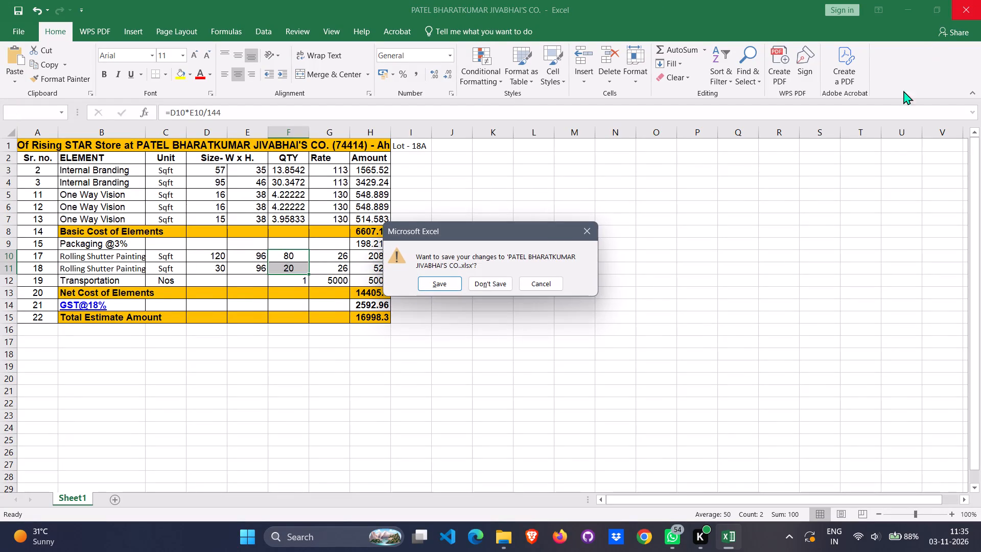
left_click(442, 284)
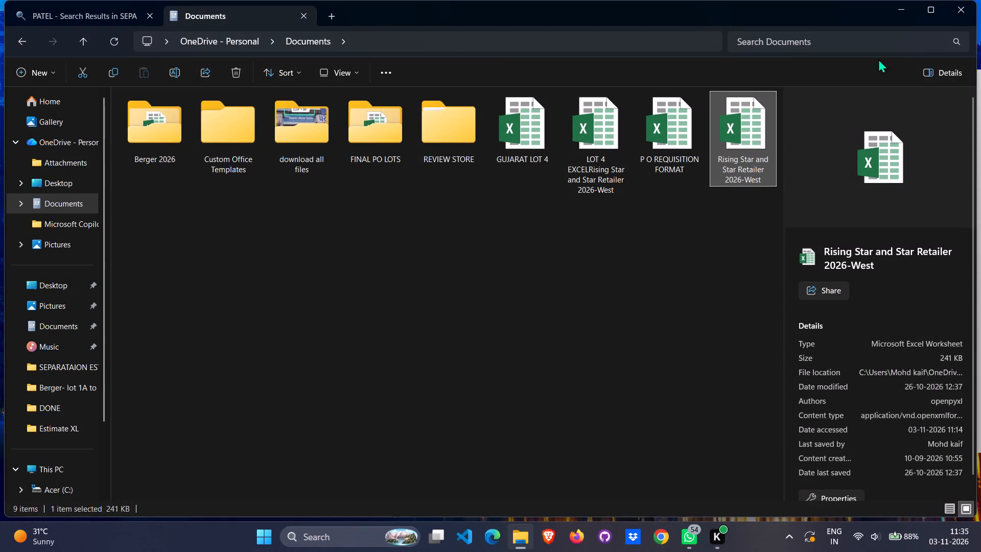
In File Explorer, close the Documents folder tab, keeping only the PATEL search results open.
left_click(111, 16)
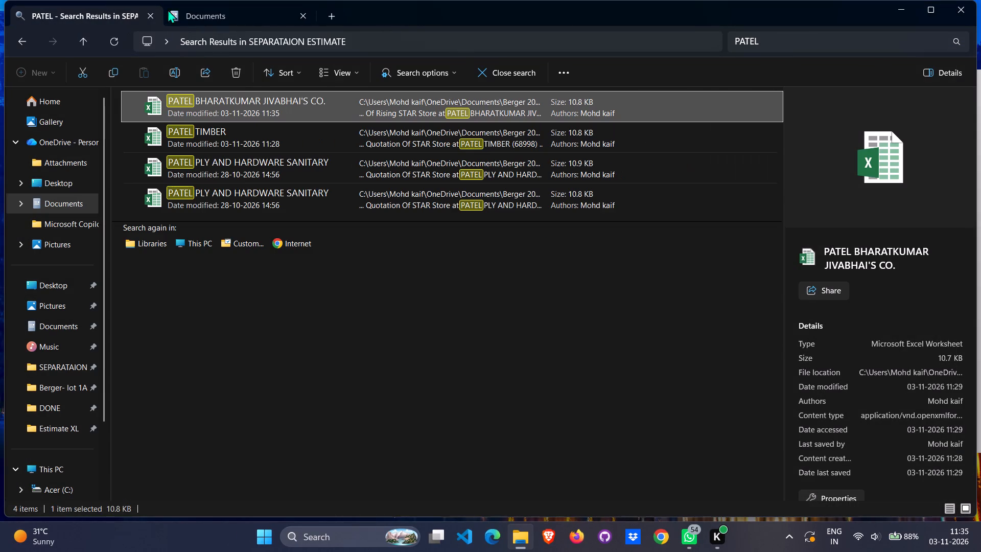
left_click(310, 13)
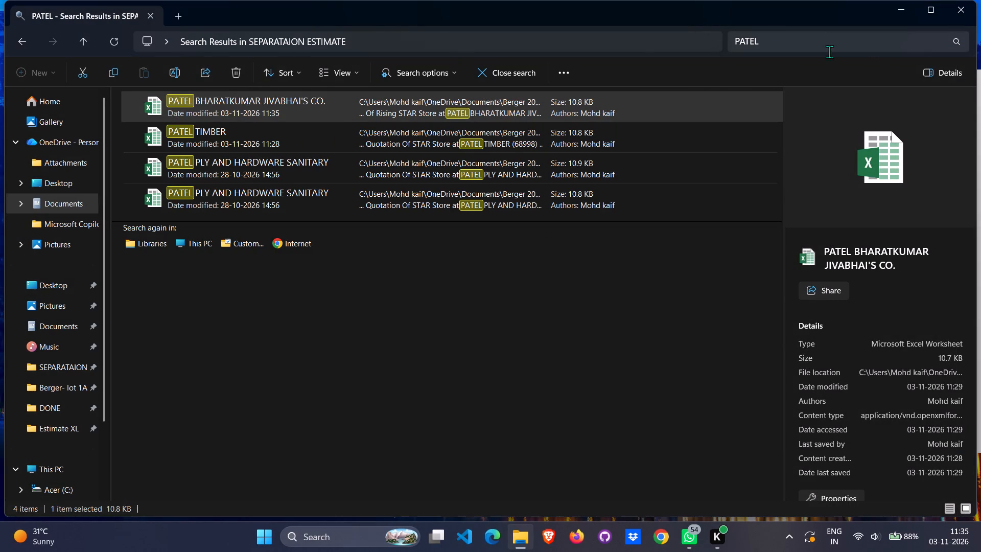
Search the SEPARATAION ESTIMATE folder for R K and open the R K COLOUR DEPO quotation workbook.
left_click(928, 41)
key("BackSpace")
key("BackSpace")
key("BackSpace")
key("BackSpace")
key("BackSpace")
key("BackSpace")
key("BackSpace")
key("BackSpace")
key("BackSpace")
key("BackSpace")
key("BackSpace")
key("BackSpace")
key("BackSpace")
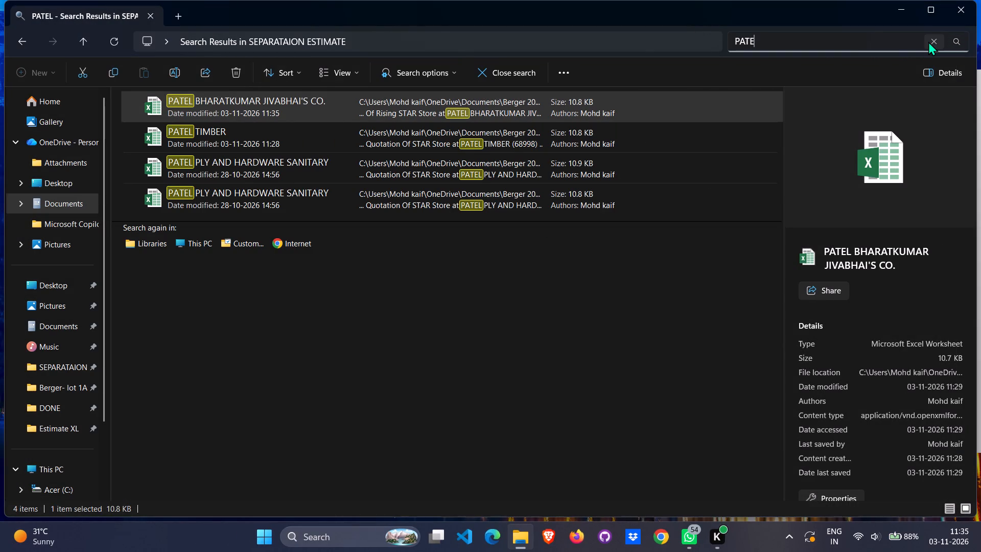
key("r")
key("space")
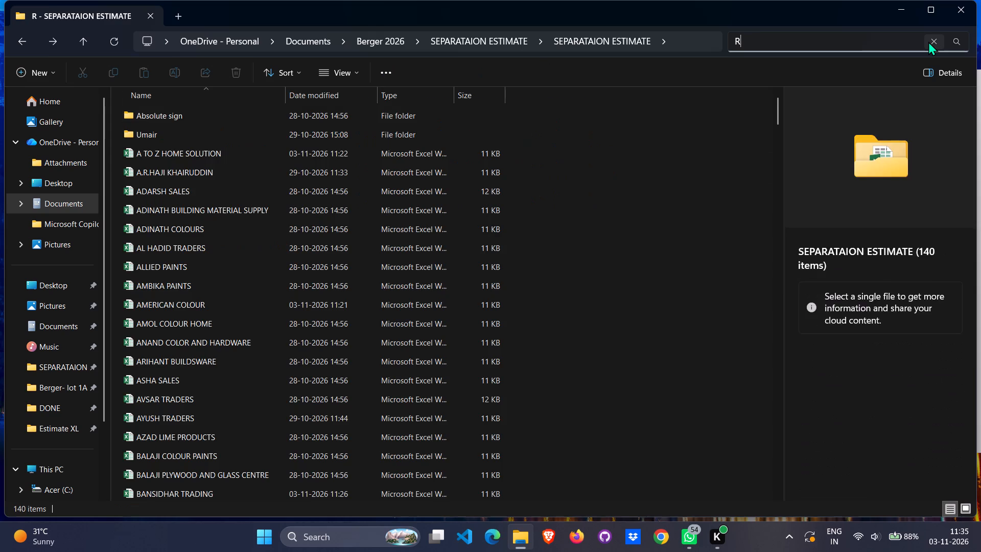
type("K")
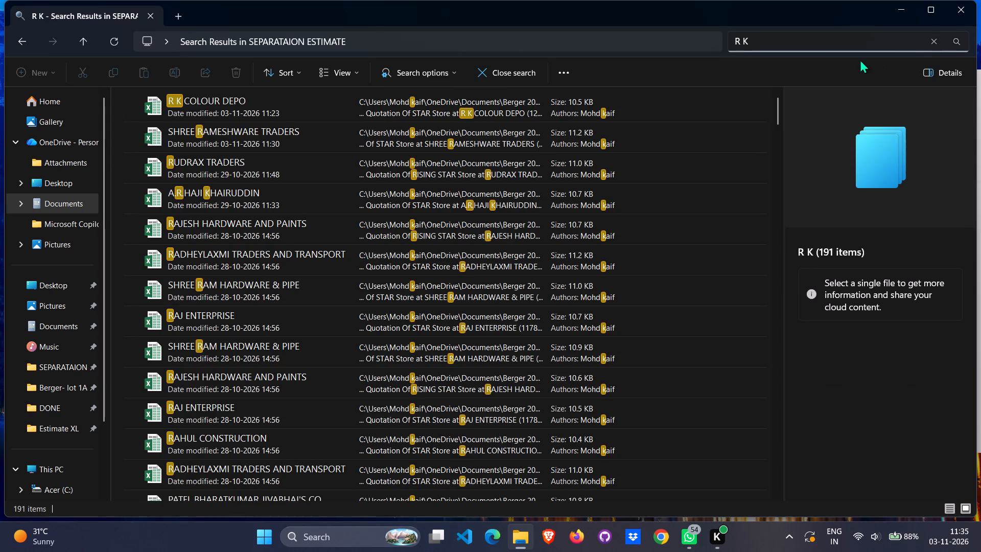
double_click(341, 106)
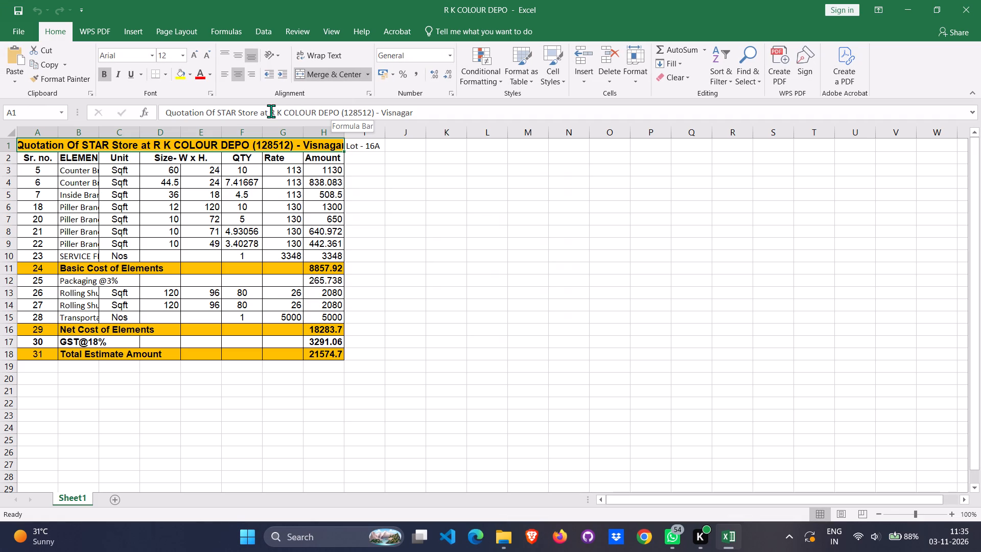
Widen the ELEMENT column of the R K COLOUR DEPO quotation to make the element names readable.
left_click_drag(98, 133, 141, 133)
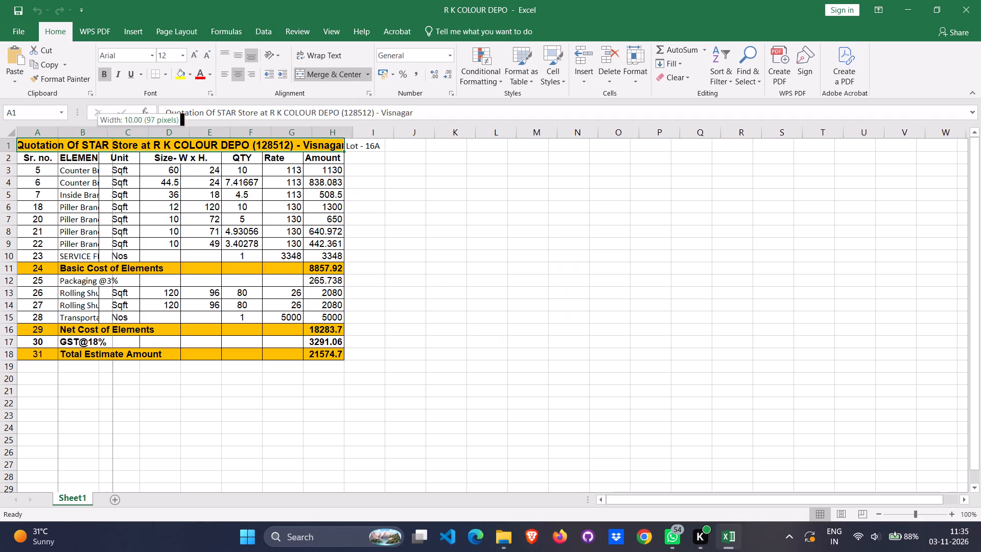
left_click_drag(141, 133, 167, 130)
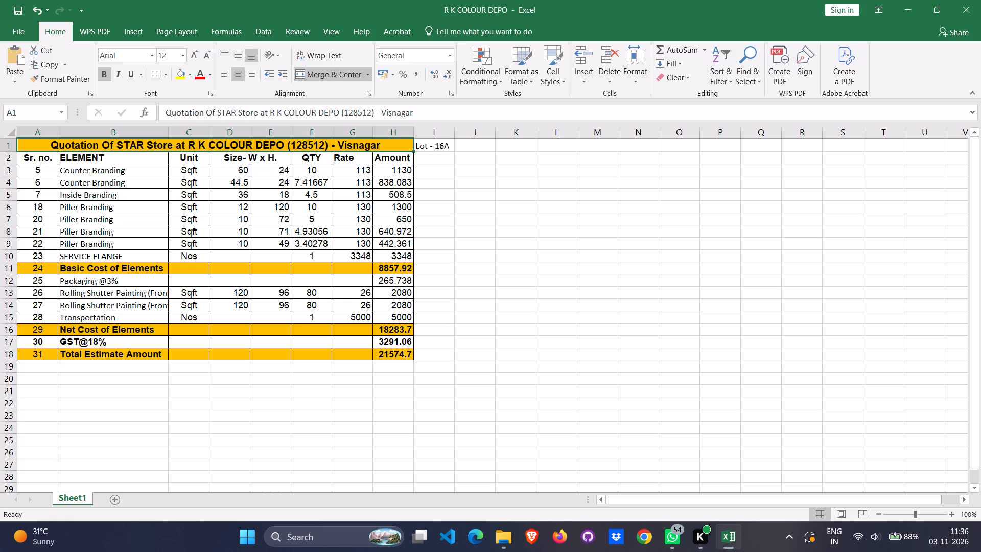
Select the QTY values of the two Counter Branding rows and the Inside Branding row to check their total quantity.
left_click(346, 196)
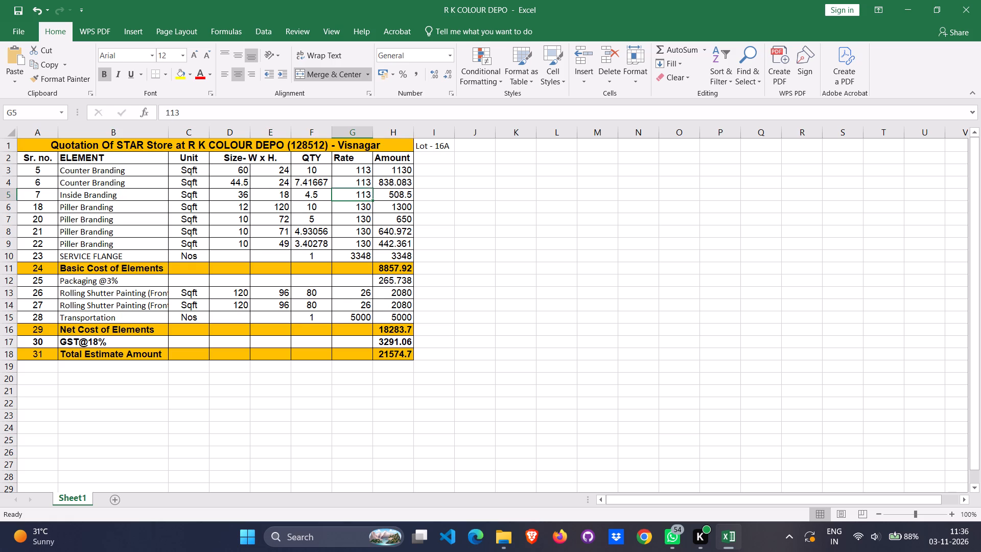
left_click(310, 171)
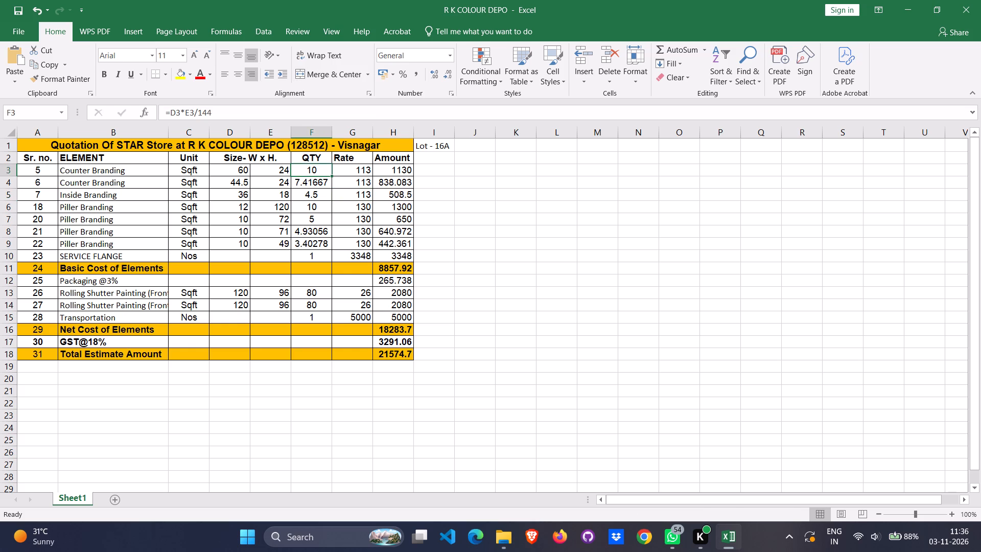
key("shift+Down")
key("shift+Down")
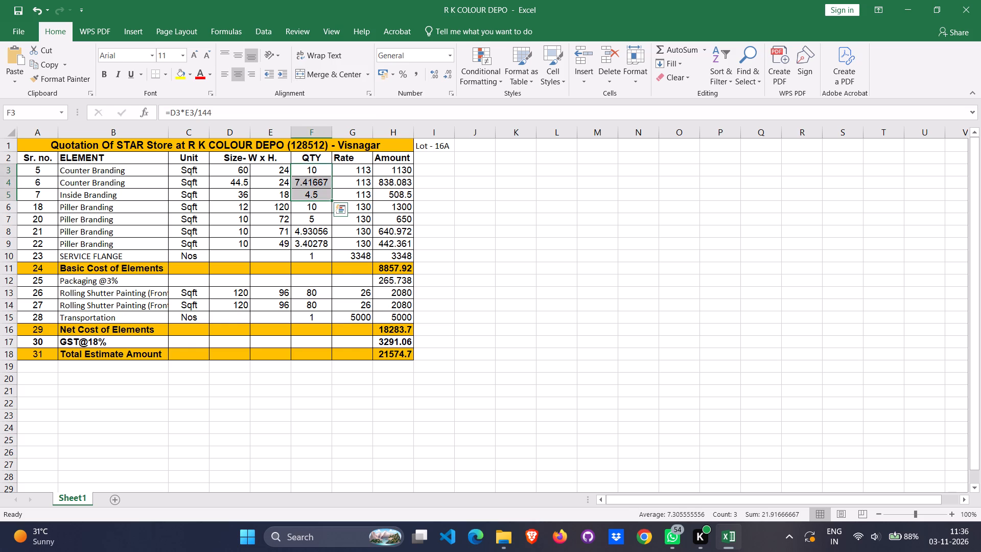
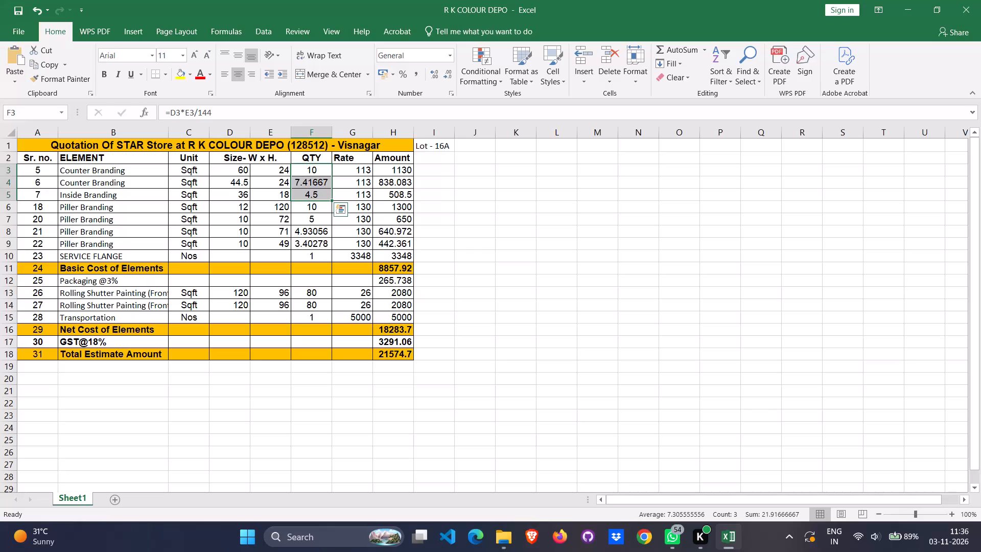
Select the QTY values of the four Piller Branding rows to check their total quantity.
left_click(321, 207)
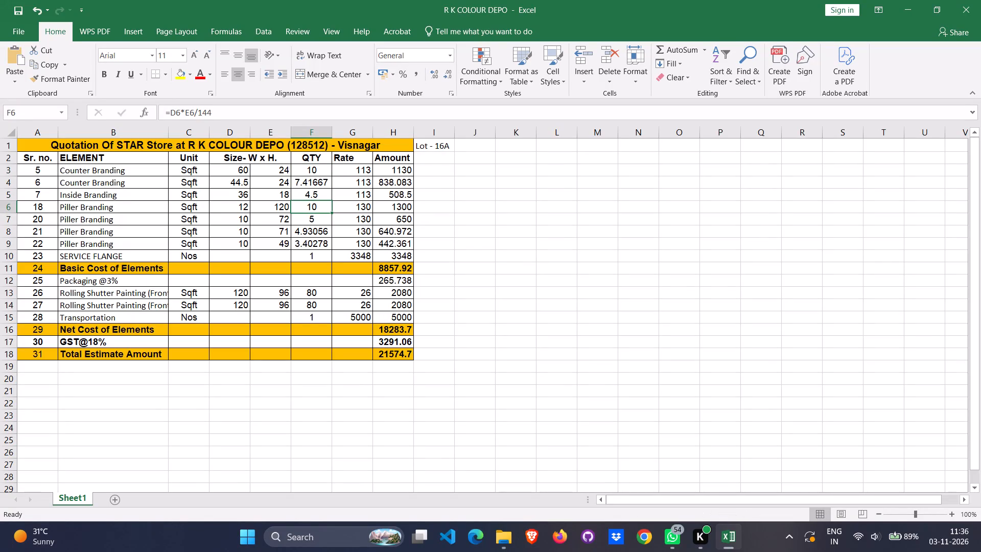
key("shift+Down")
key("shift+Down")
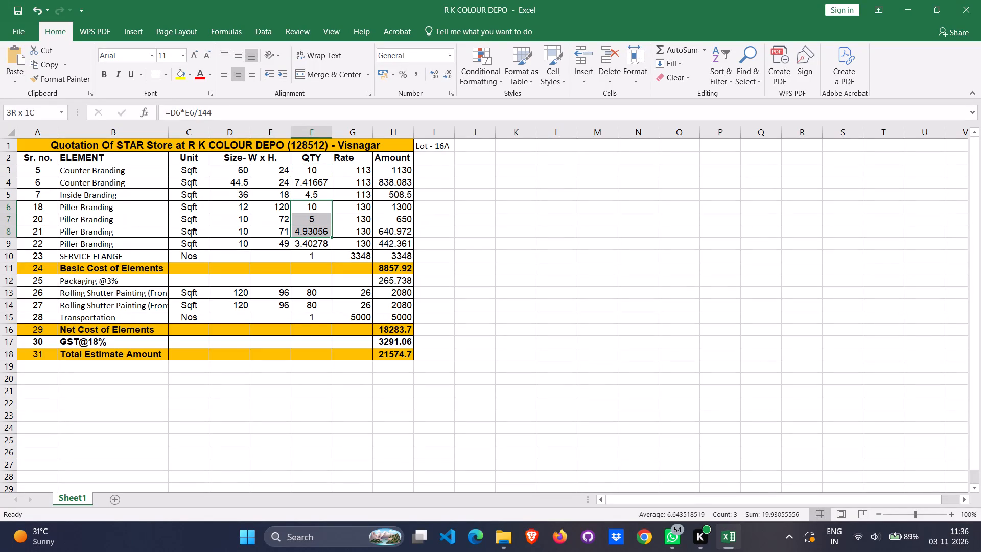
key("shift+Down")
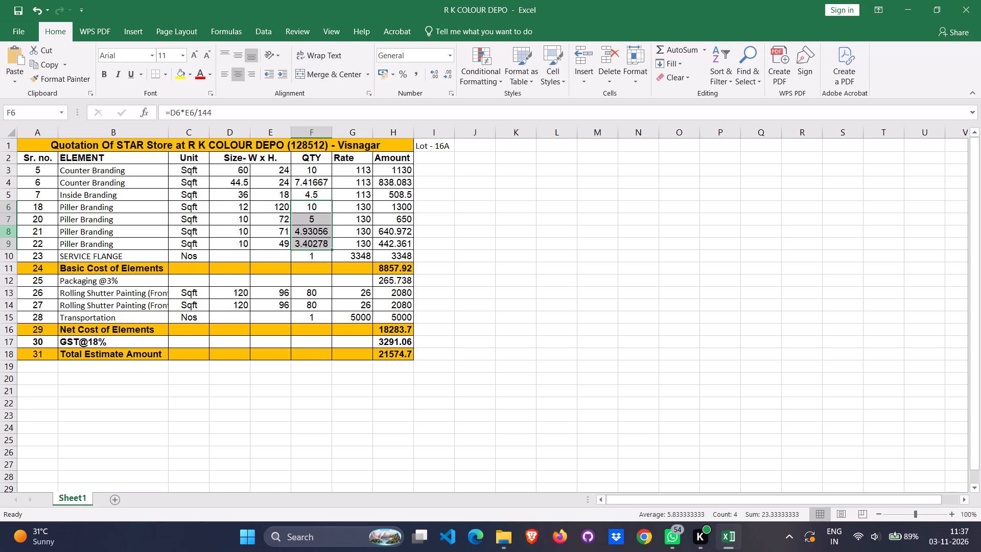
Select the QTY values of the two Rolling Shutter Painting rows to check their total quantity.
left_click(307, 294)
key("shift+Down")
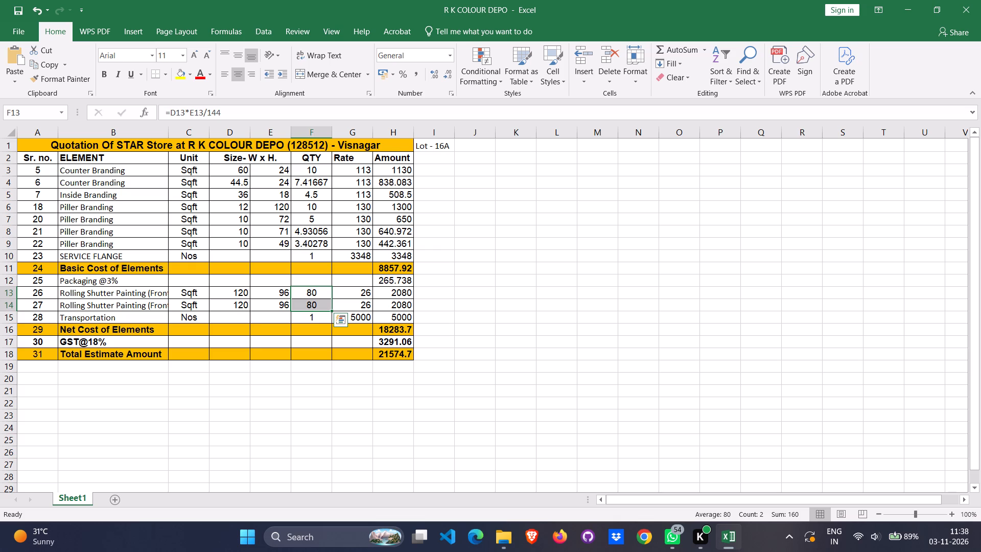
Close the R K COLOUR DEPO workbook, saving its changes.
left_click(959, 15)
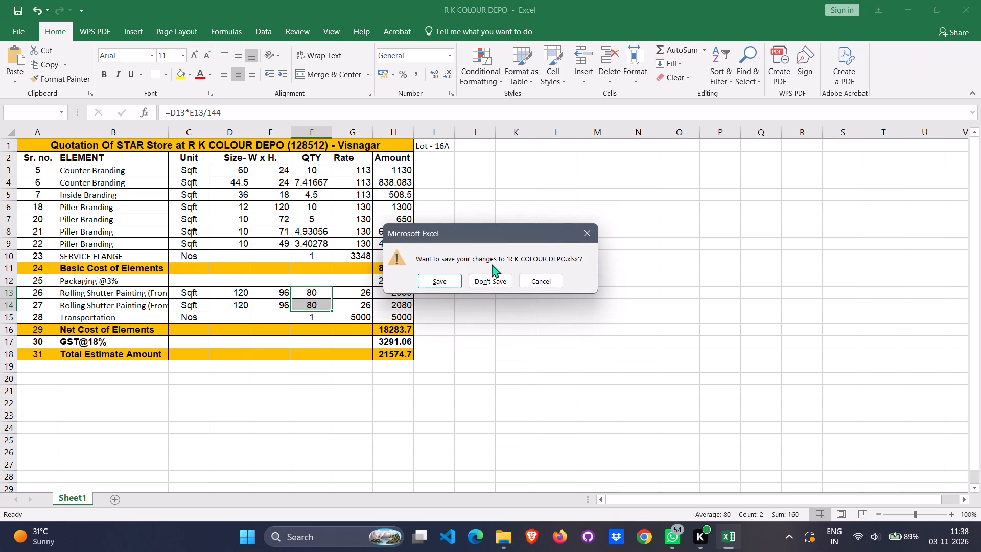
left_click(433, 284)
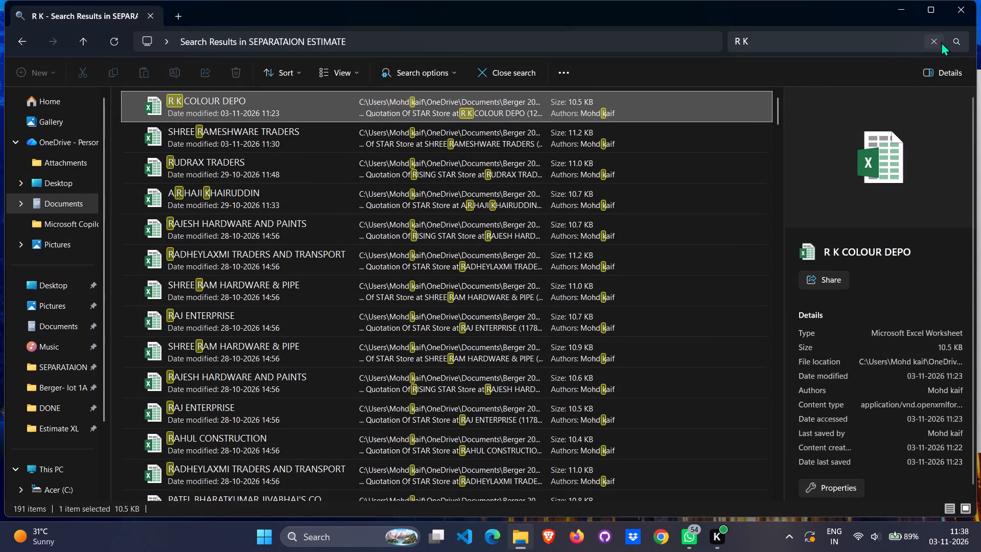
Search the SEPARATAION ESTIMATE folder for SHREE and open the SHREE BALAJI HARDWARE SANITARY AND CERAMIC quotation workbook.
left_click(931, 37)
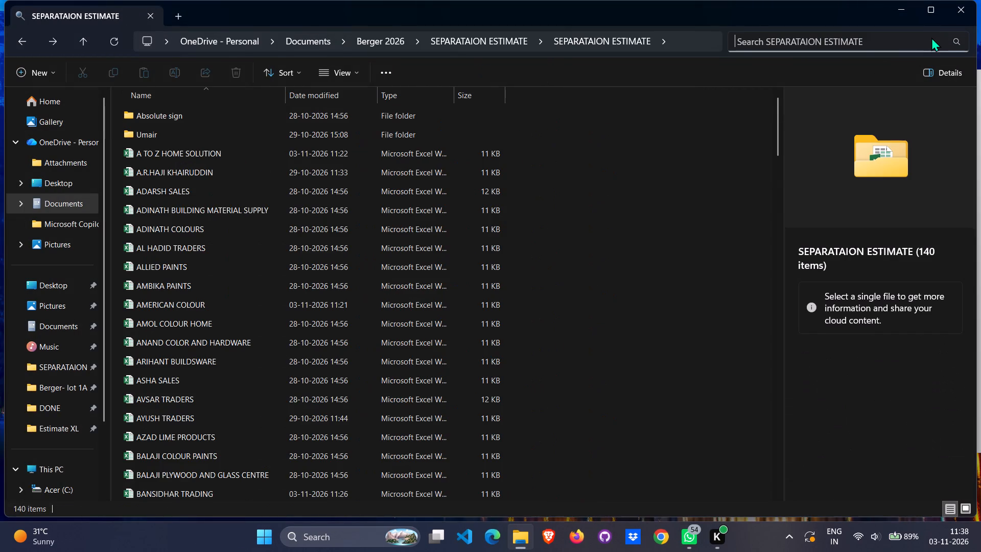
type("SHREE")
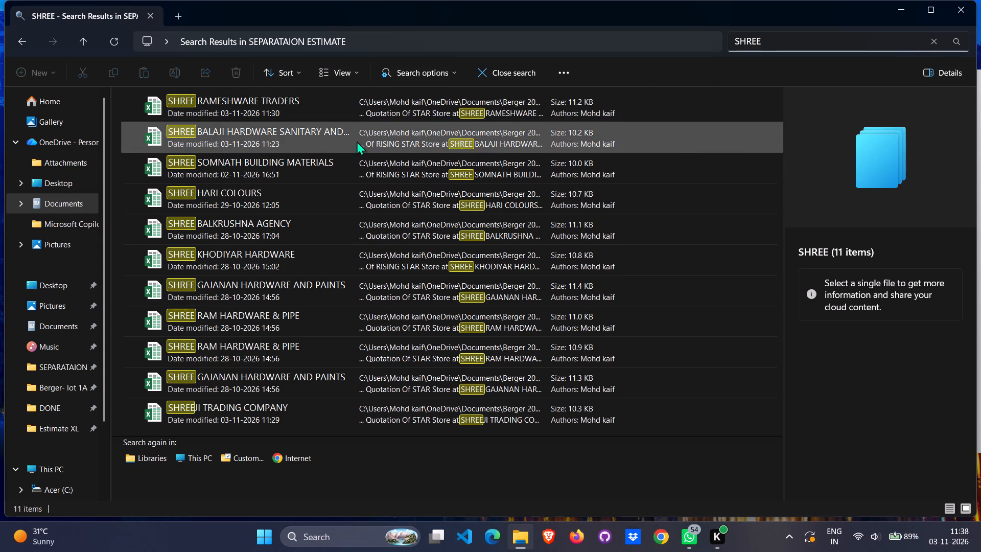
triple_click(287, 137)
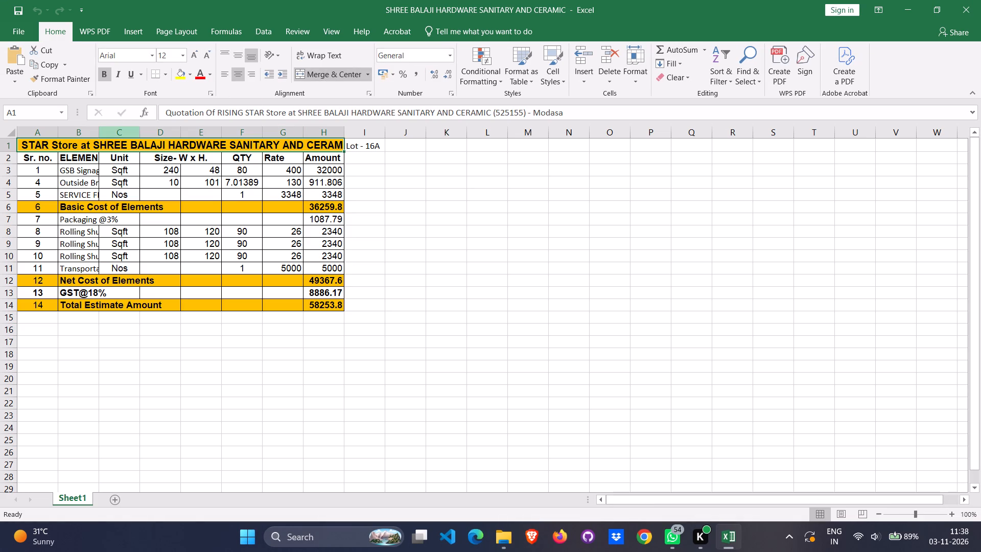
Widen the ELEMENT column of the SHREE BALAJI HARDWARE SANITARY AND CERAMIC quotation to make the element names readable.
left_click_drag(102, 126, 175, 129)
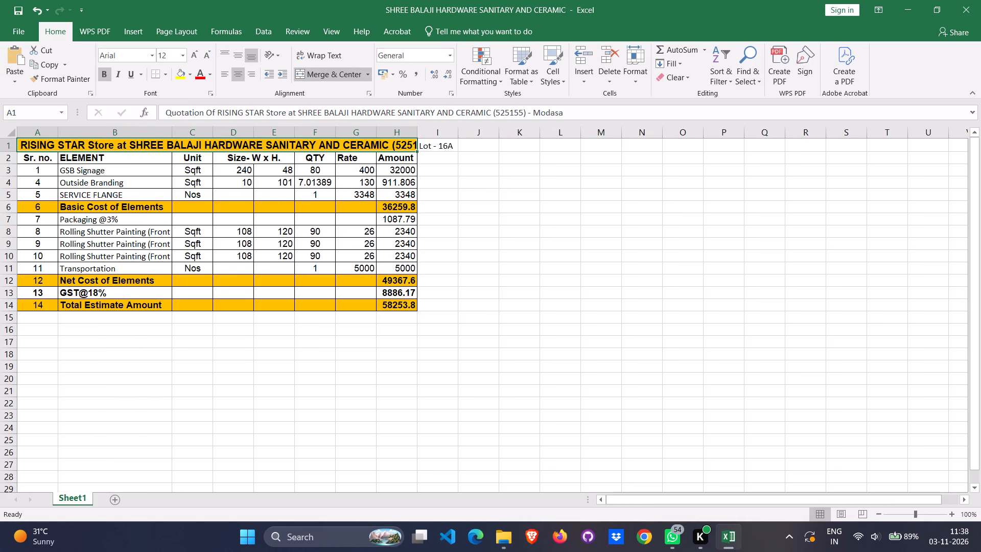
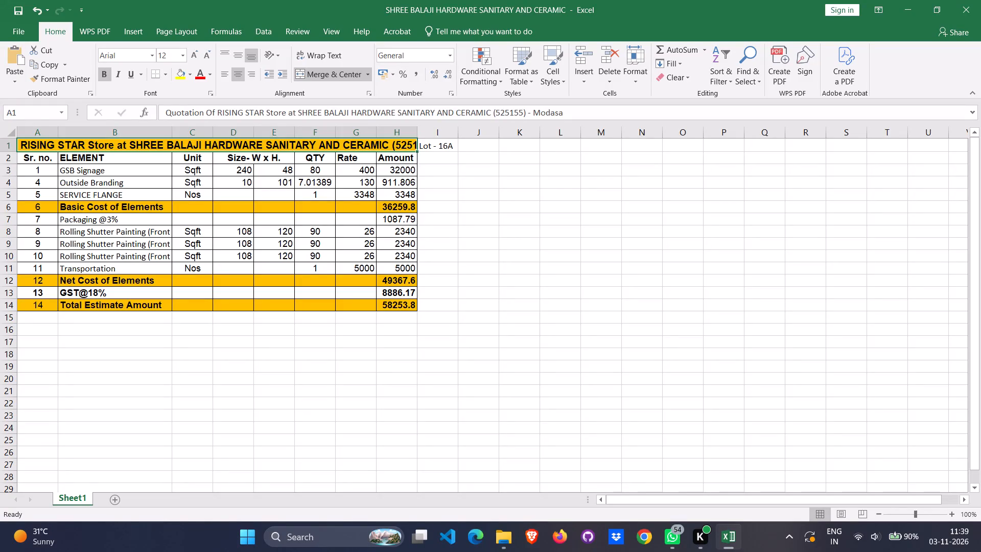
Select the QTY values of the three Rolling Shutter Painting rows to check their total quantity.
left_click(317, 232)
key("shift+Down")
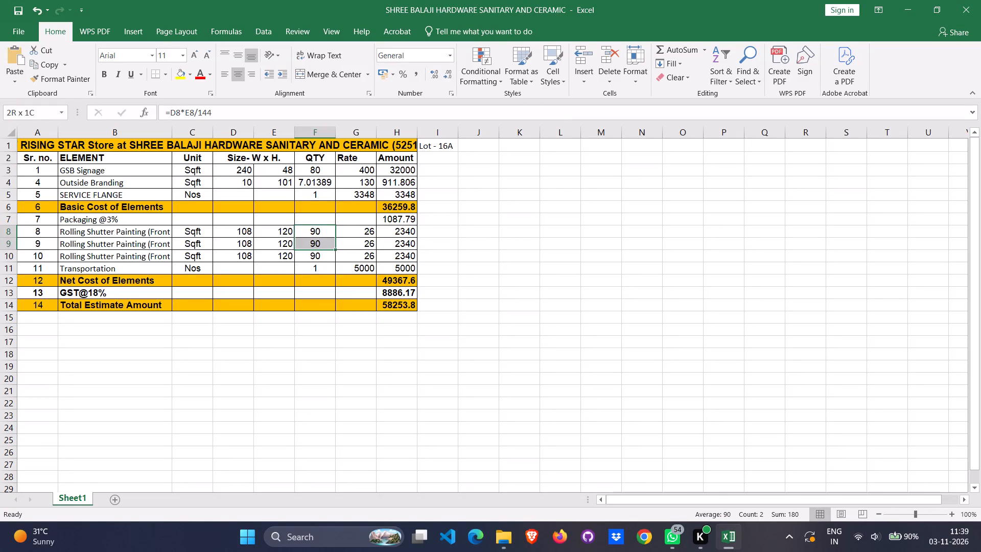
key("shift+Down")
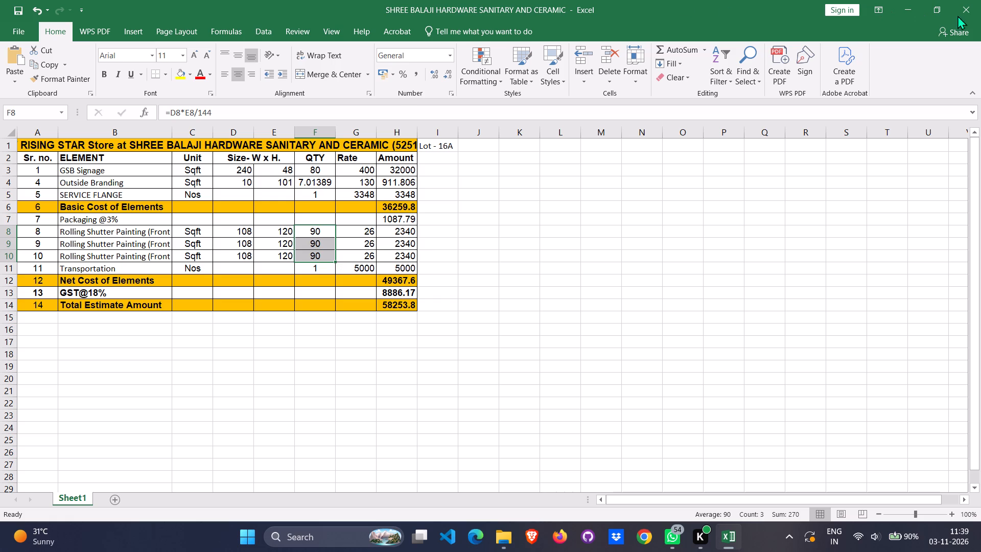
Close the SHREE BALAJI HARDWARE SANITARY AND CERAMIC workbook, saving its changes.
left_click(974, 13)
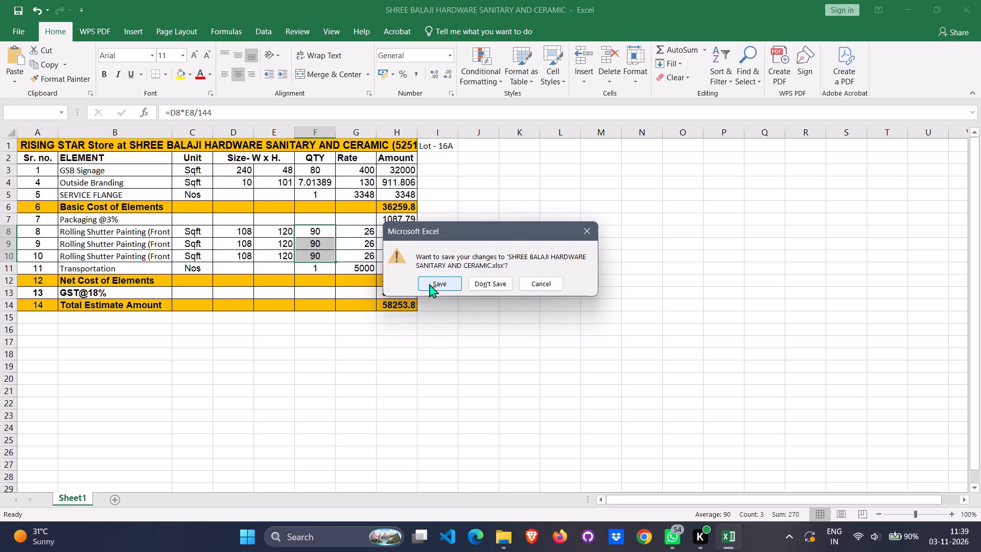
left_click(428, 284)
Search the SEPARATAION ESTIMATE folder for "A T" and open the A TO Z HOME SOLUTION quotation workbook.
left_click(882, 41)
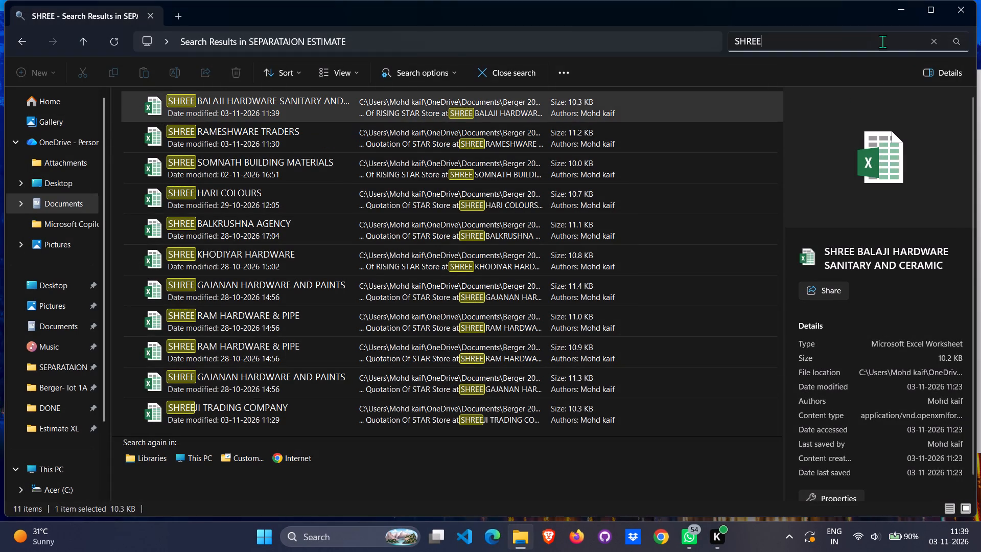
key("BackSpace")
key("BackSpace")
key("BackSpace")
key("BackSpace")
key("BackSpace")
key("BackSpace")
key("BackSpace")
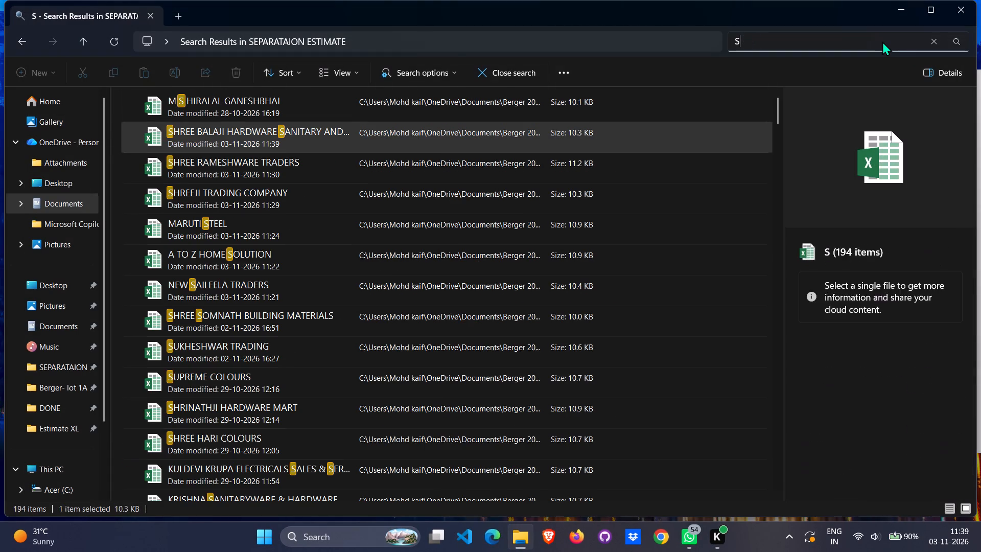
key("BackSpace")
type("A T")
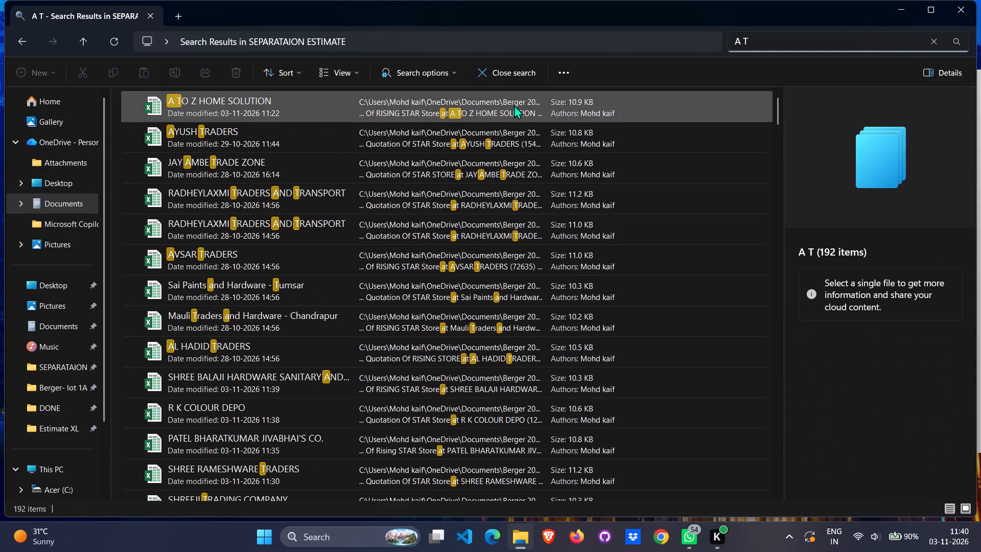
double_click(285, 103)
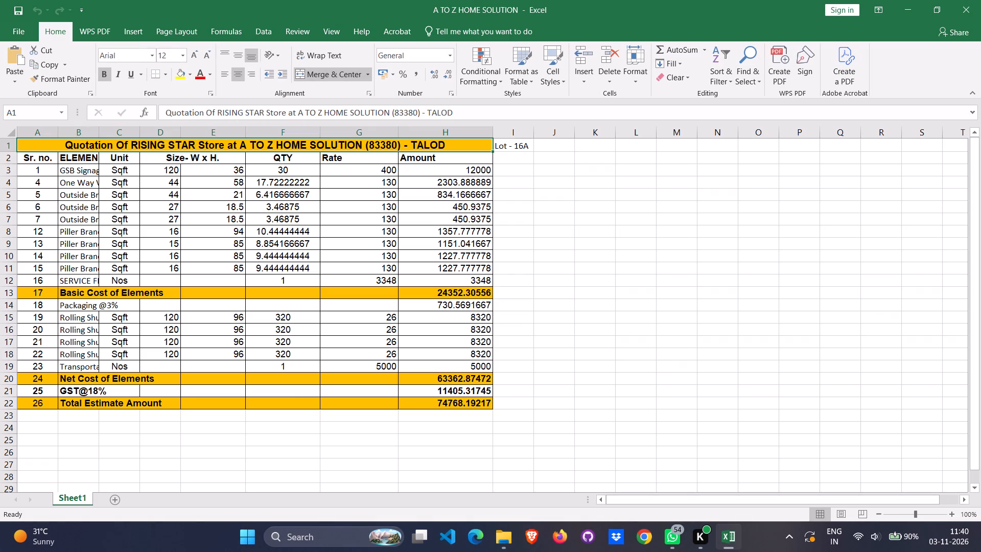
Widen the ELEMENT column of the A TO Z HOME SOLUTION quotation to make the element names readable.
left_click_drag(97, 132, 159, 129)
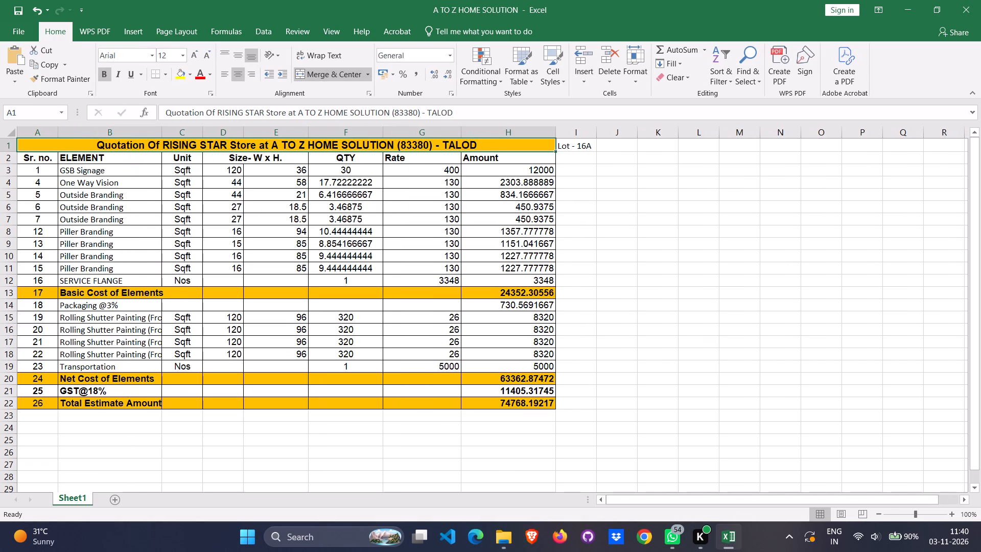
Select the entire GSB Signage row in the A TO Z HOME SOLUTION quotation.
left_click(16, 170)
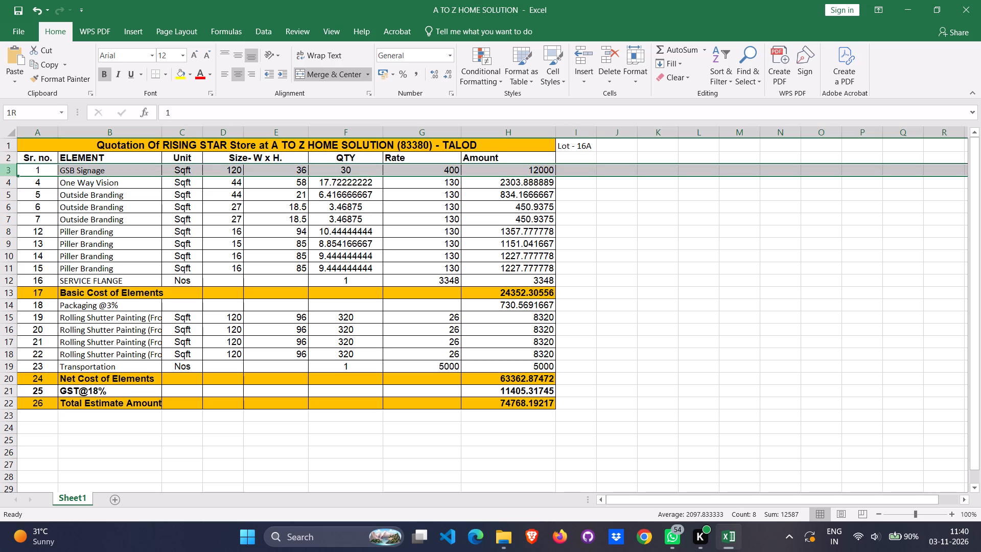
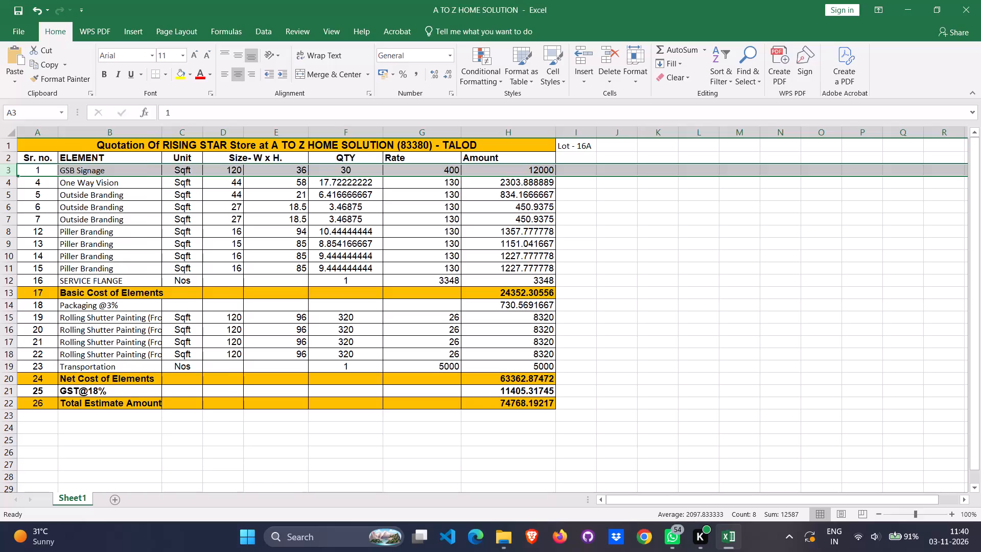
Select the QTY cells of all Outside Branding and Piller Branding rows to check their combined square footage.
left_click(119, 195)
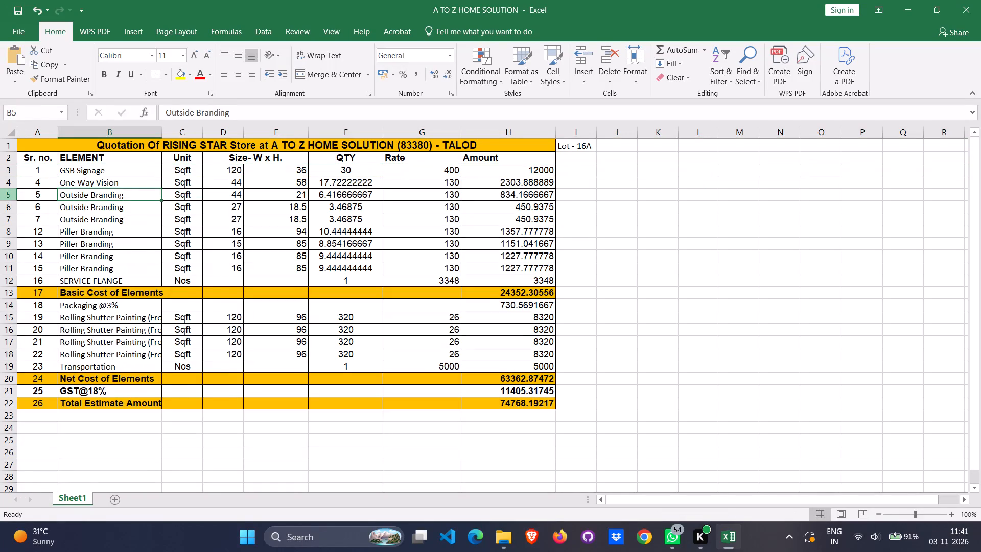
left_click(12, 196)
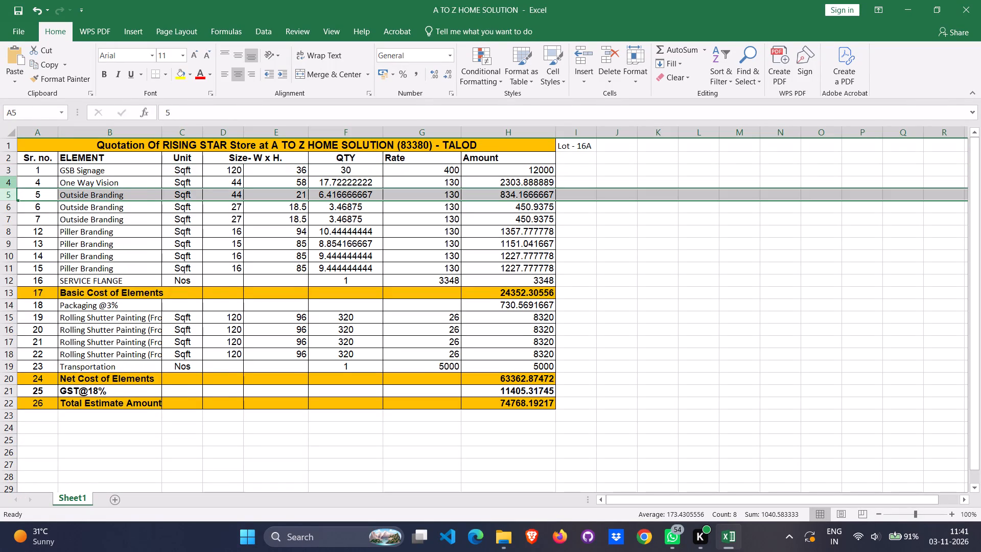
left_click(342, 193)
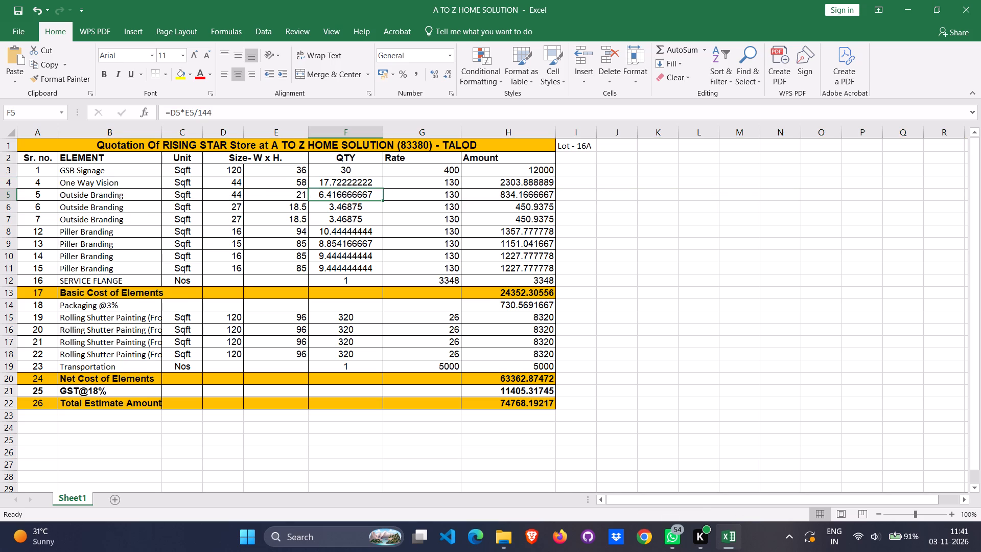
key("shift+Down")
key("shift+Down")
key("shift+Down")
key("shift+Down")
key("shift+Down")
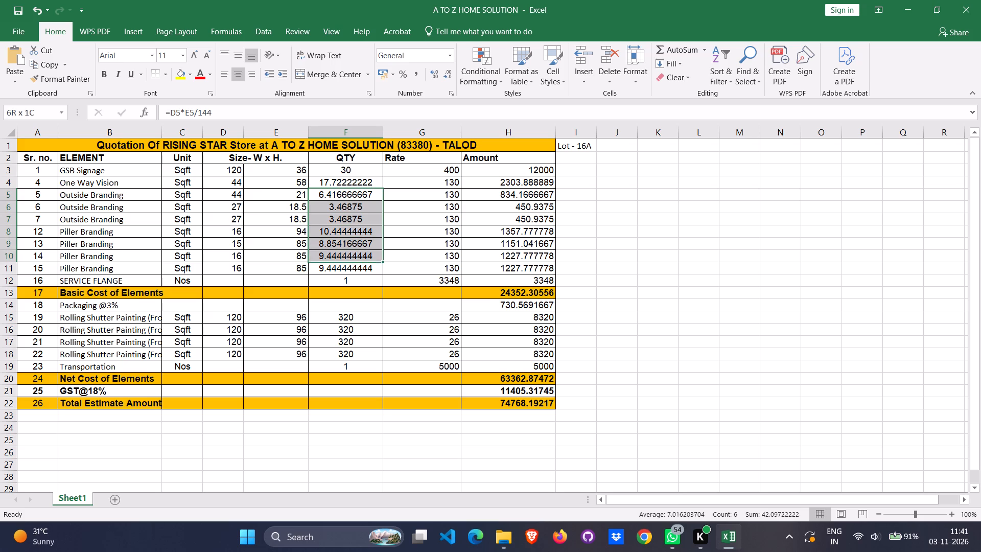
key("shift+Down")
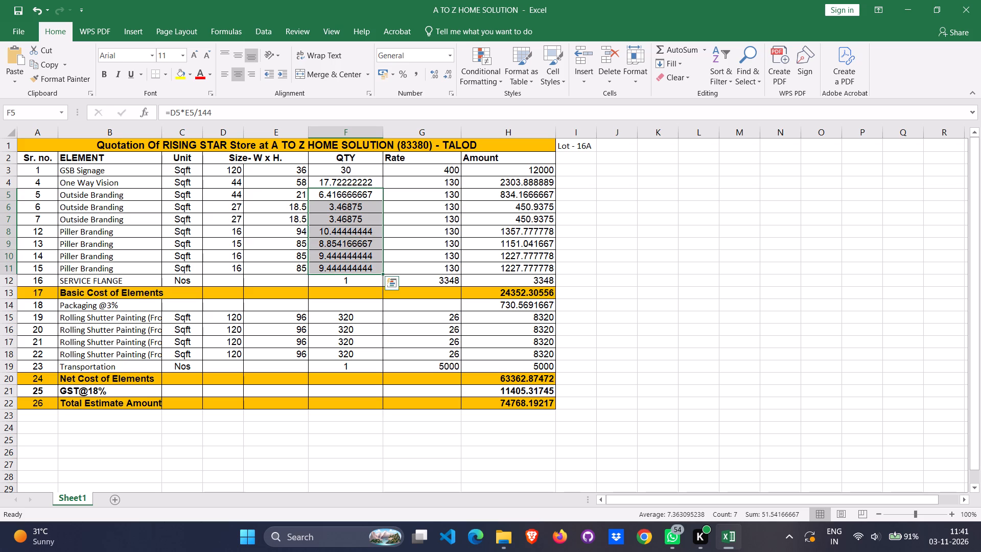
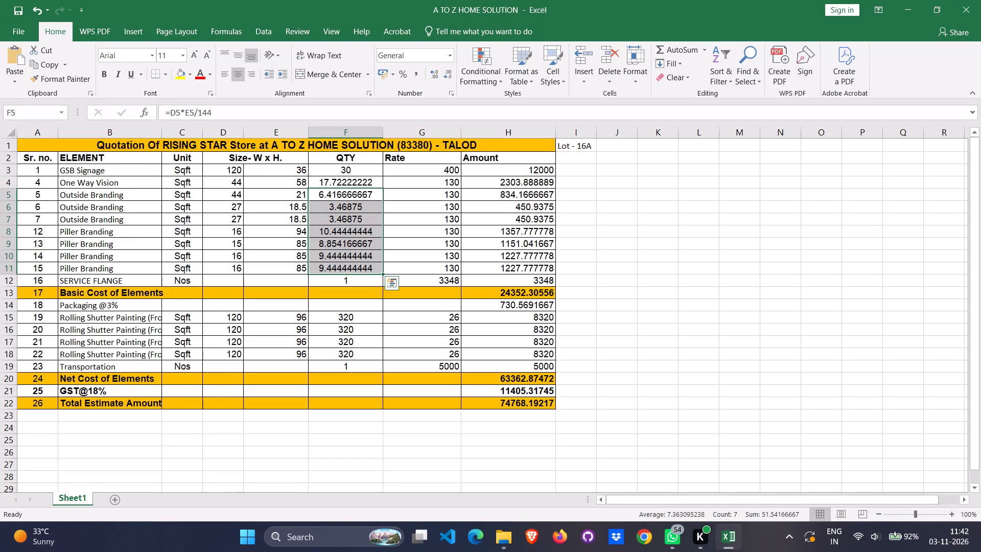
Select the QTY cells of all four Rolling Shutter Painting rows to check their combined square footage.
left_click(356, 317)
key("shift+Down")
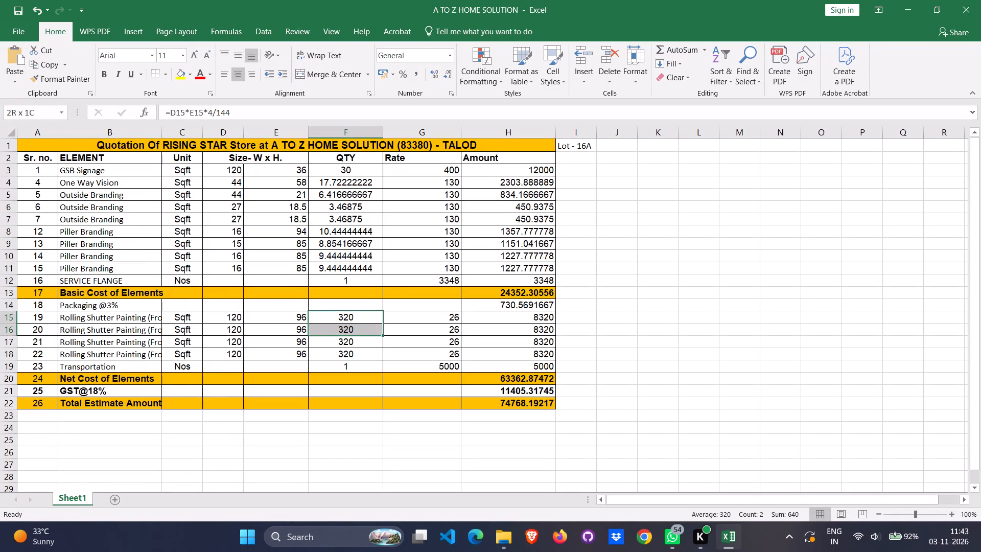
key("shift+Down")
key("shift+Down")
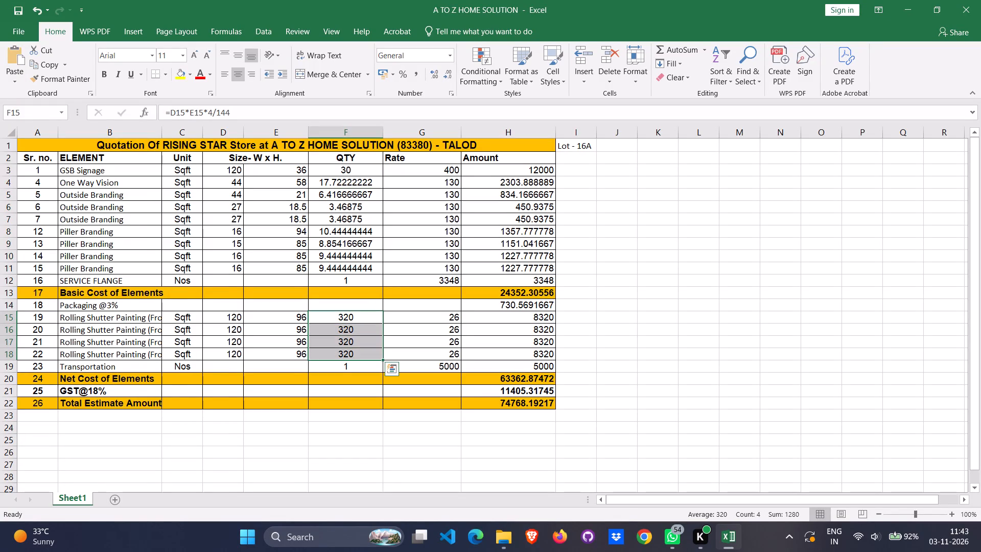
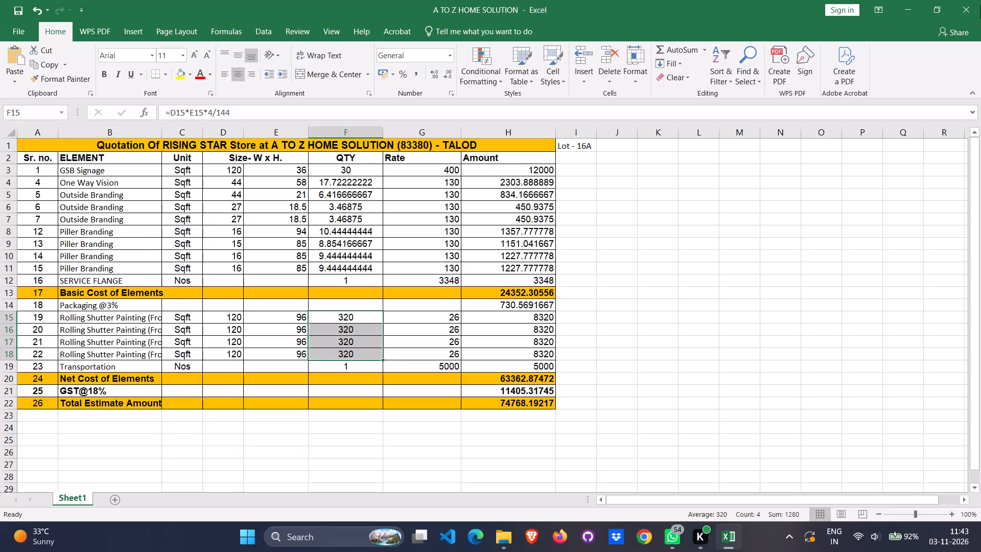
Close the A TO Z HOME SOLUTION workbook, saving its changes.
left_click(963, 4)
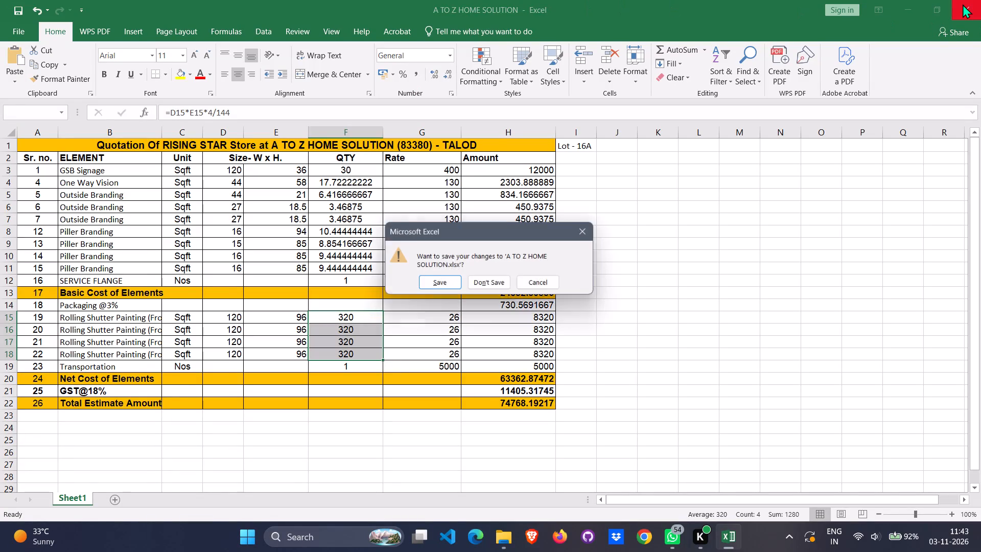
left_click(434, 280)
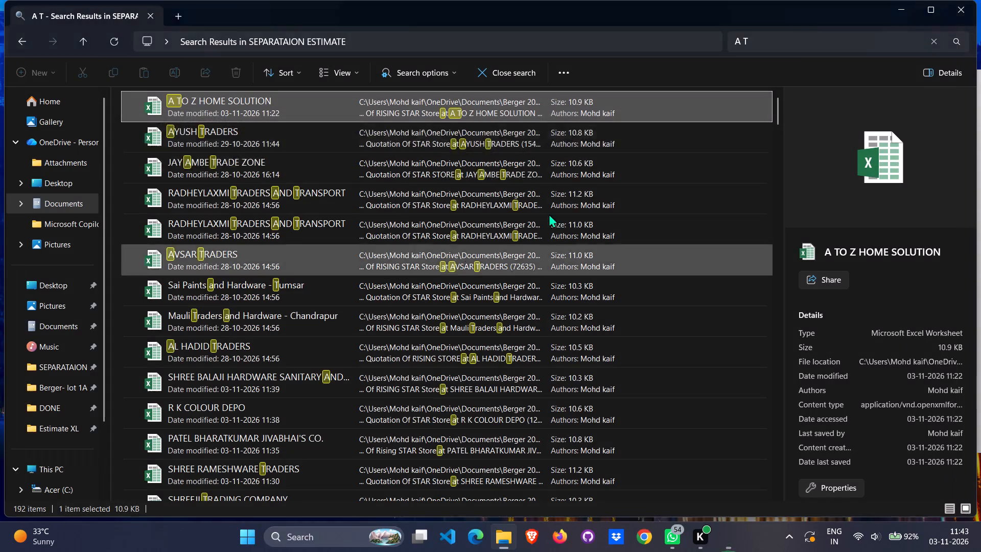
Search the SEPARATAION ESTIMATE folder for UNIV and open the UNIVERSAL TRADERS workbook.
left_click(886, 30)
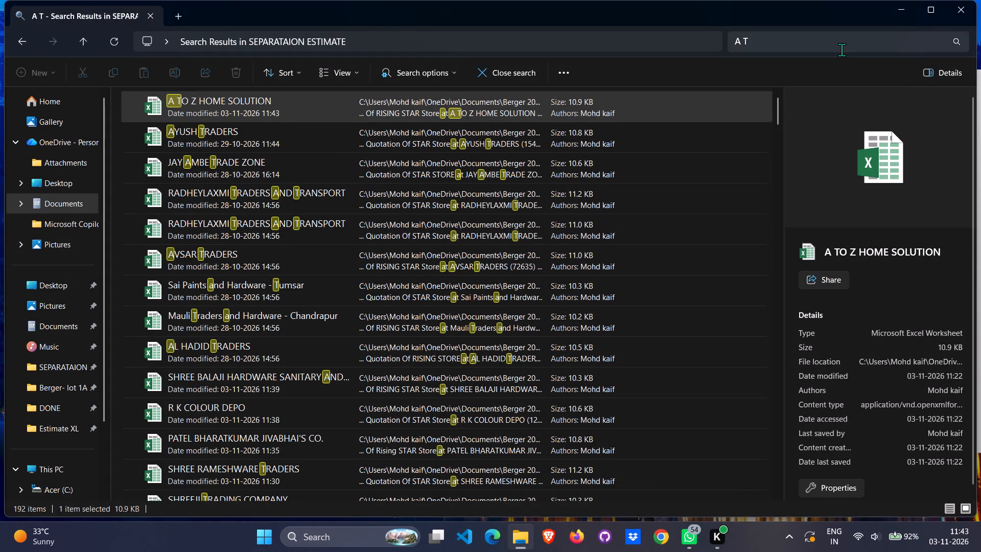
left_click(842, 50)
key("BackSpace")
key("BackSpace")
key("BackSpace")
key("BackSpace")
key("BackSpace")
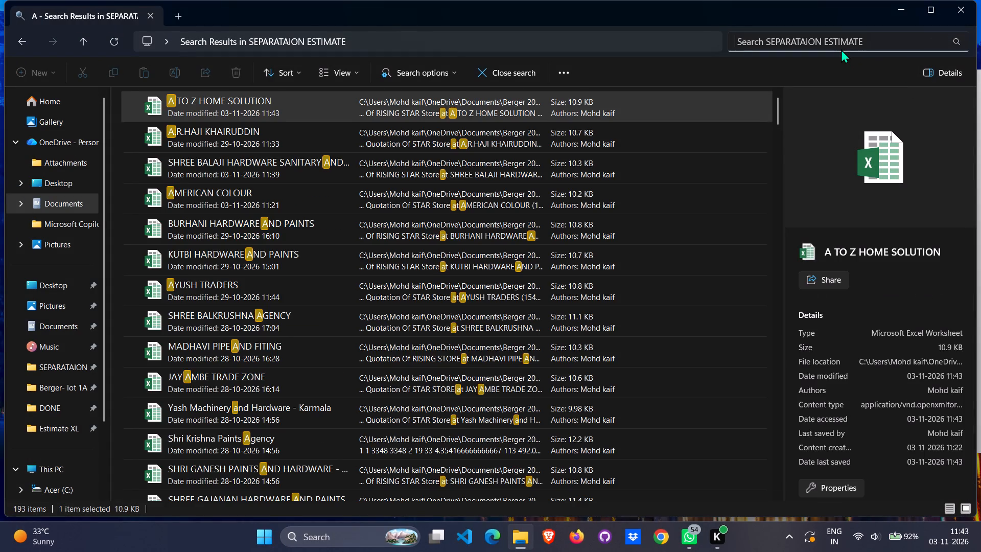
type("UNIV")
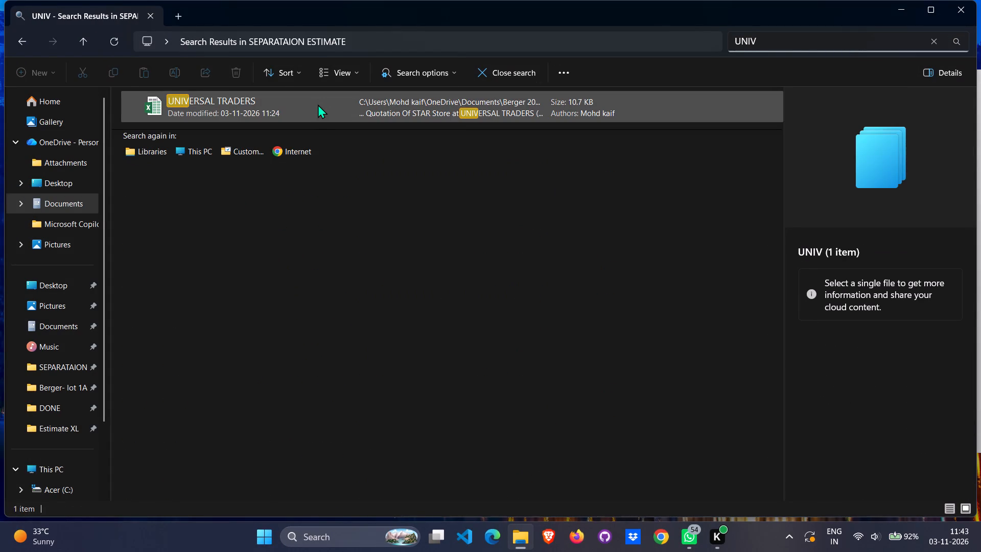
double_click(317, 103)
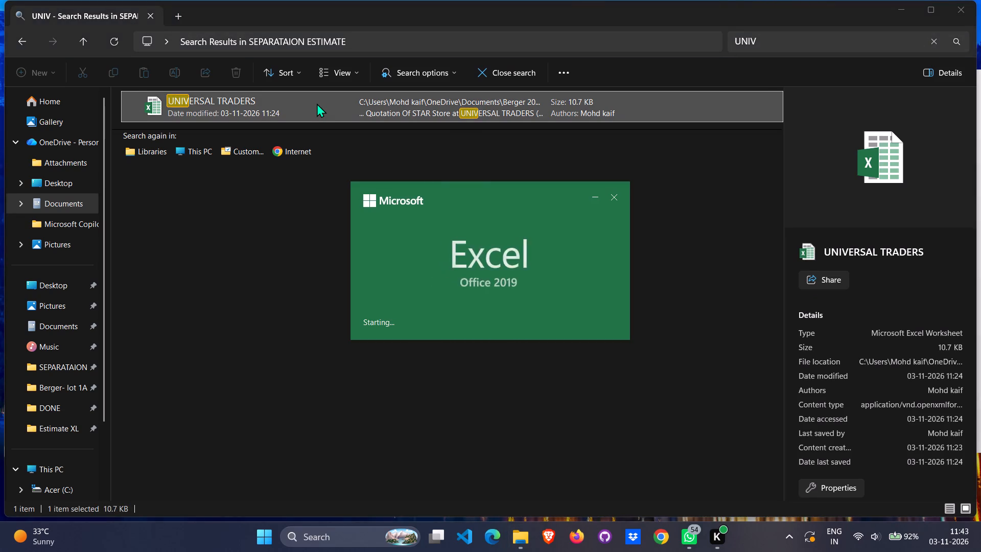
left_click_drag(98, 135, 185, 132)
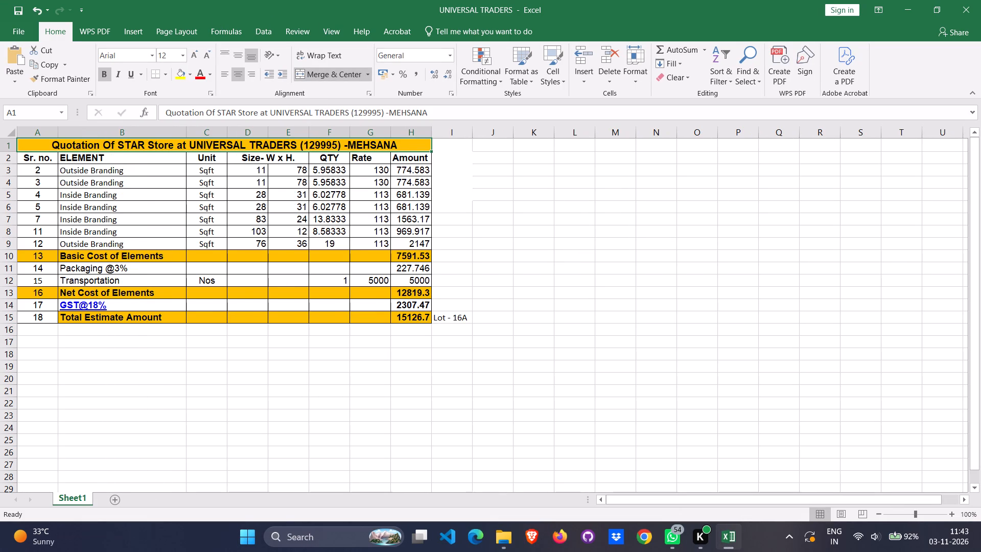
Select the two entire Outside Branding rows sized 11 x 78 in the UNIVERSAL TRADERS quotation for a row operation.
left_click(8, 171)
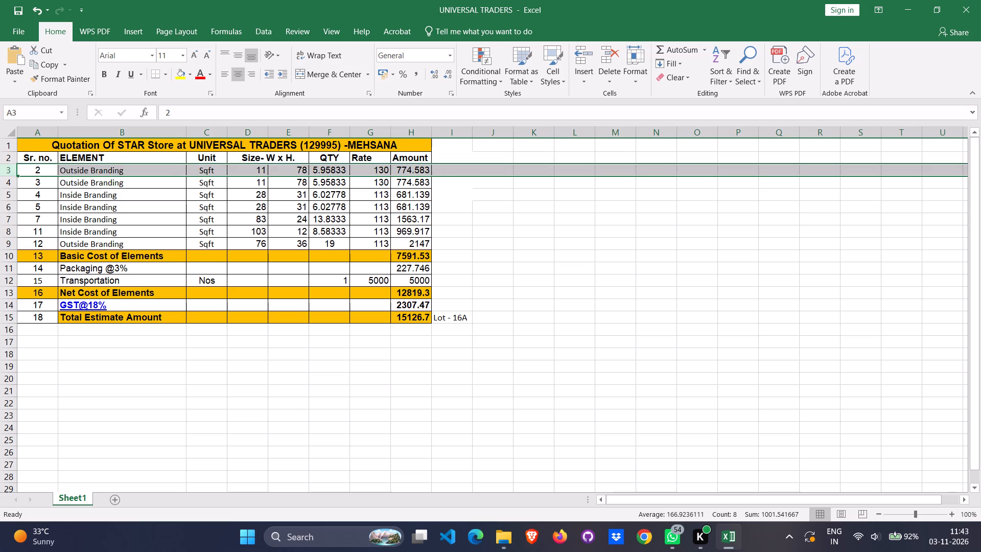
left_click(11, 182, "shift")
right_click(11, 182, "shift")
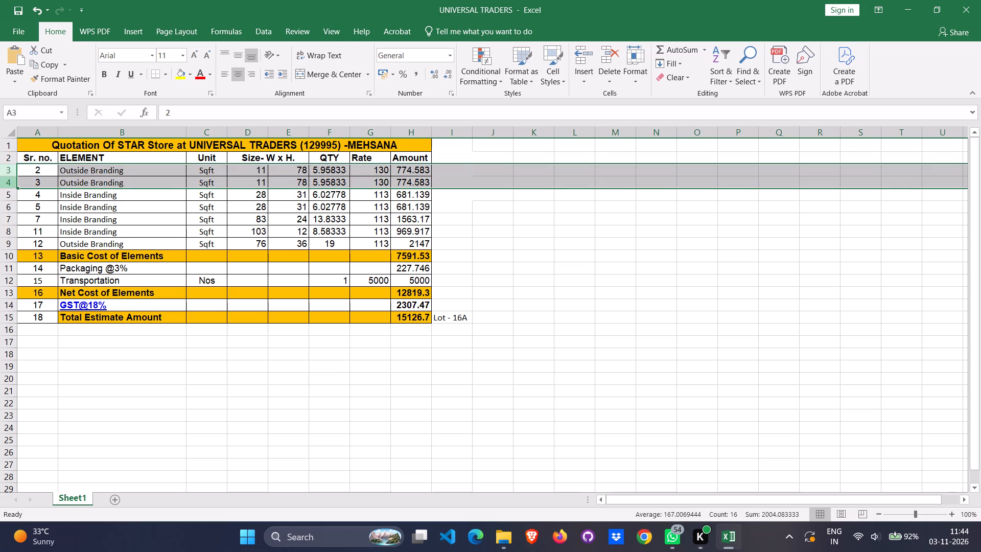
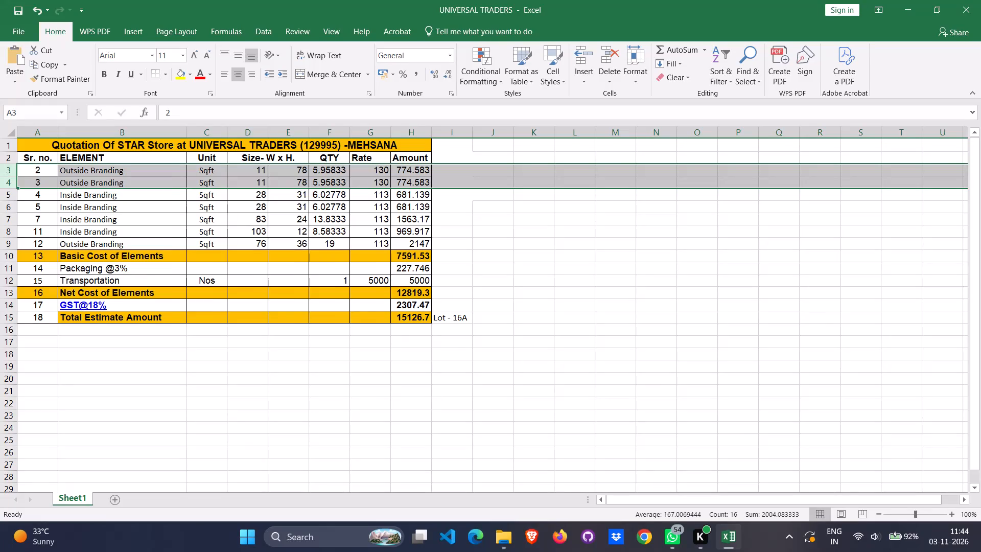
Check the summed QTY of the two 130-rate element rows, and separately of the five 113-rate element rows.
left_click(326, 172)
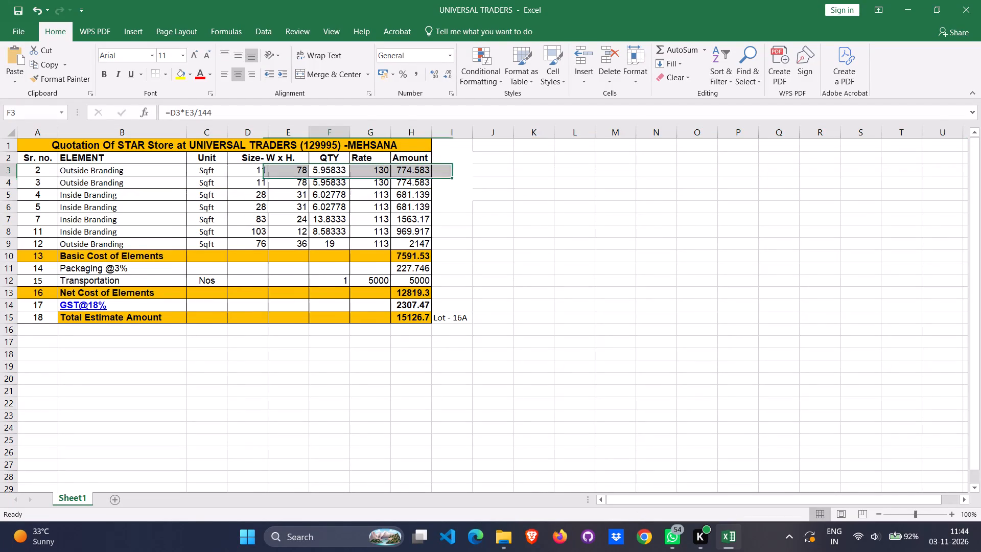
key("shift+Down")
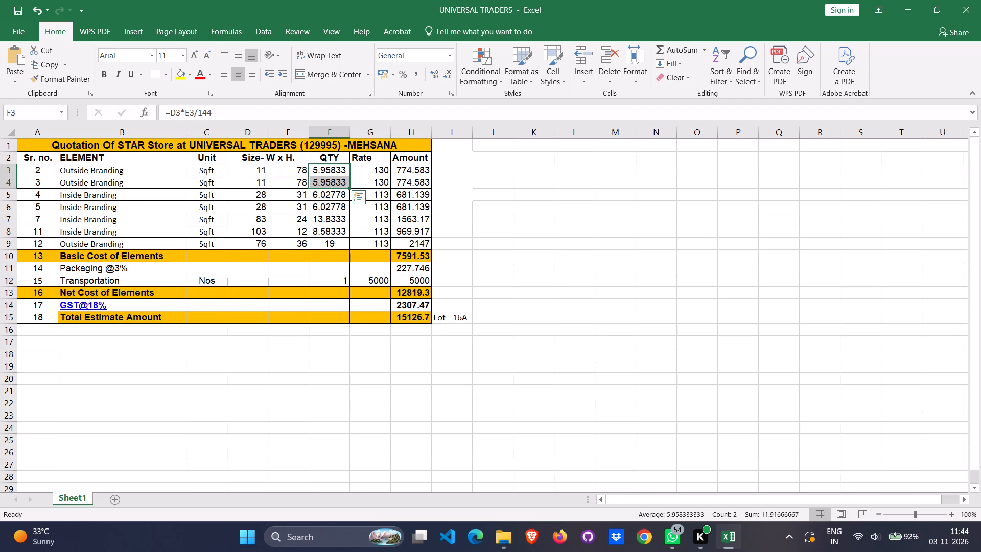
left_click(322, 198)
key("shift+Down")
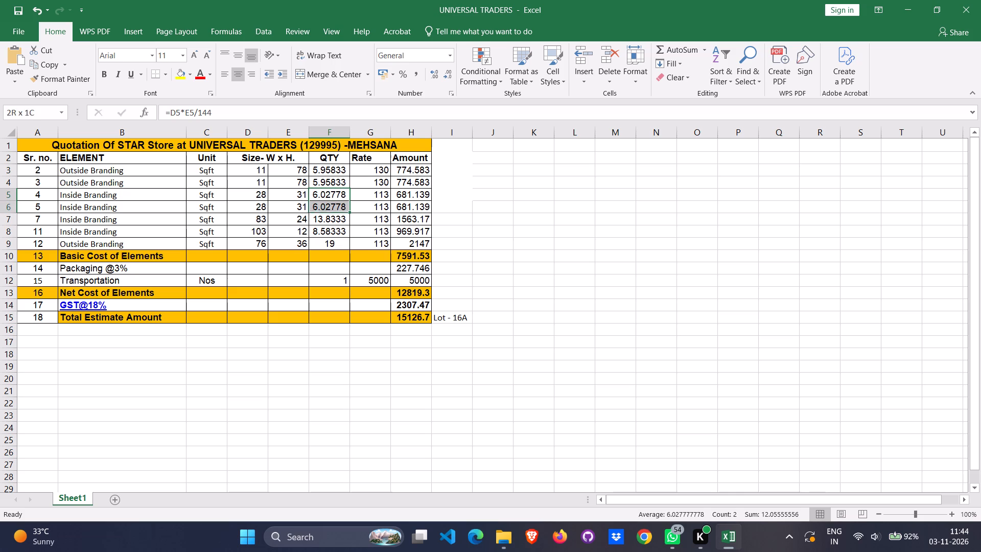
key("shift+Down")
key("shift+Down")
key("shift+Down")
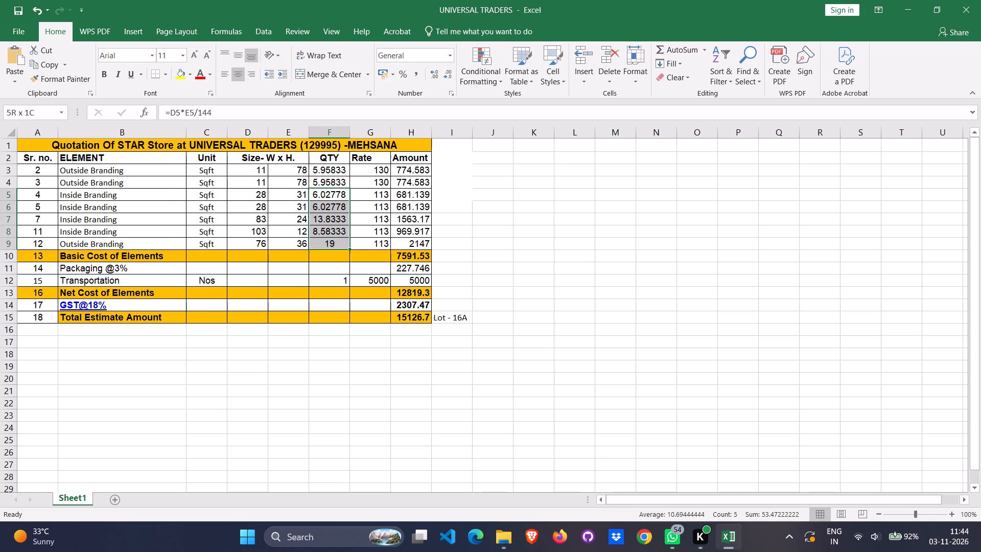
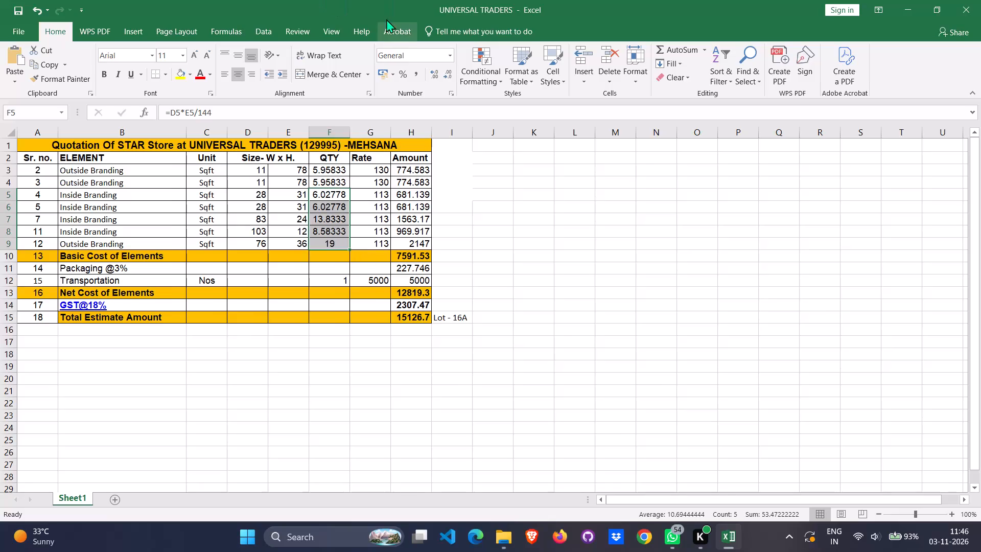
Close the UNIVERSAL TRADERS workbook, saving its changes.
left_click(972, 12)
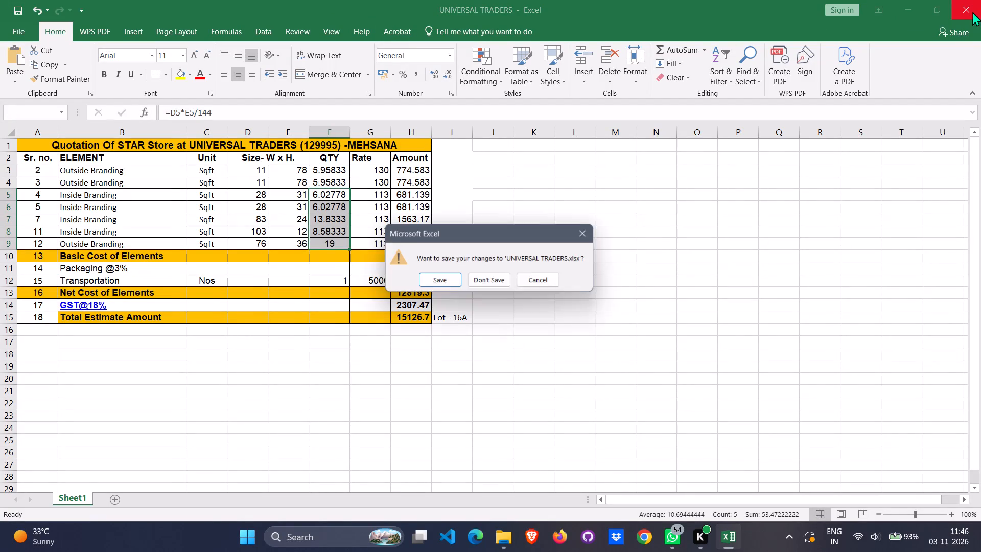
left_click(447, 275)
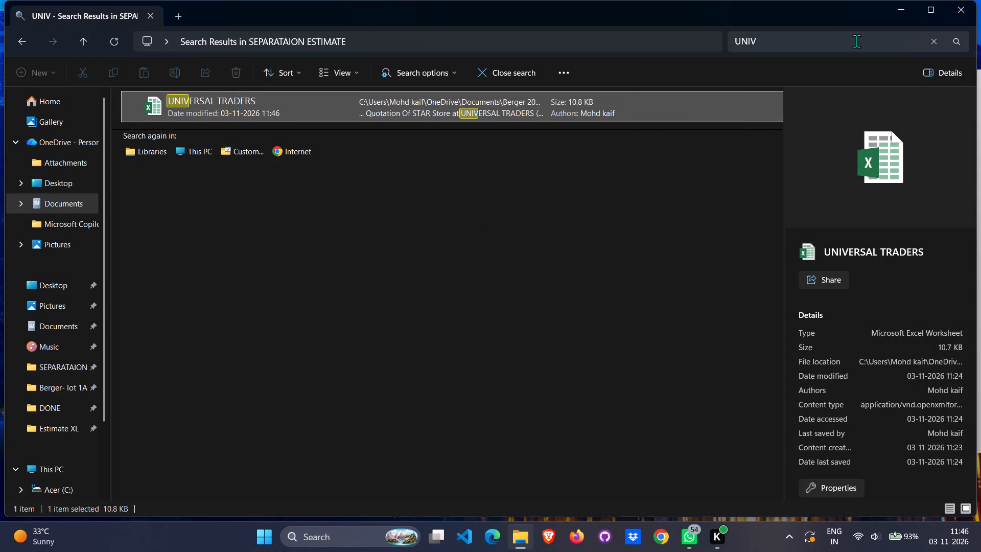
Search the SEPARATAION ESTIMATE folder for BALAJI.
left_click(856, 41)
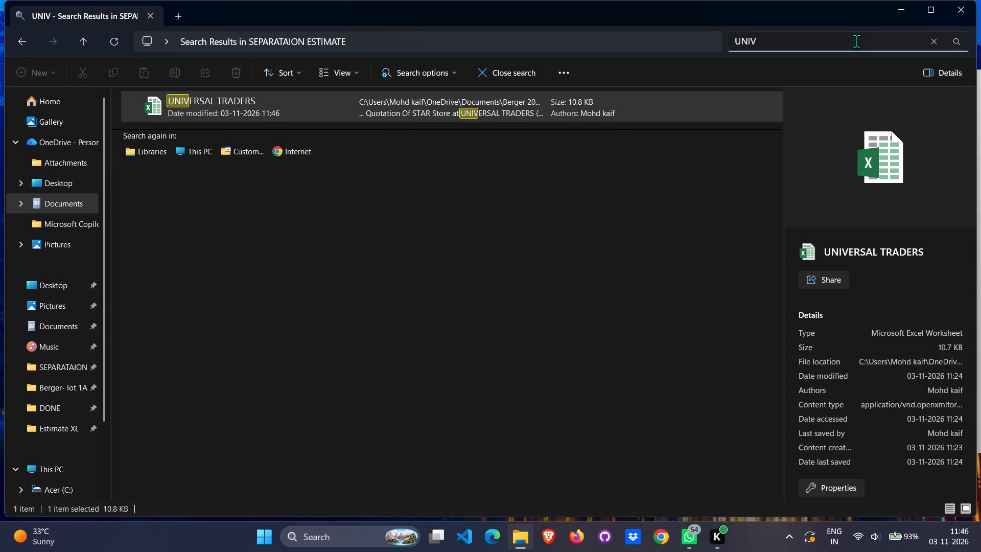
key("BackSpace")
key("BackSpace")
key("BackSpace")
key("BackSpace")
key("BackSpace")
key("BackSpace")
key("BackSpace")
key("BackSpace")
key("BackSpace")
key("BackSpace")
type("BALAJI")
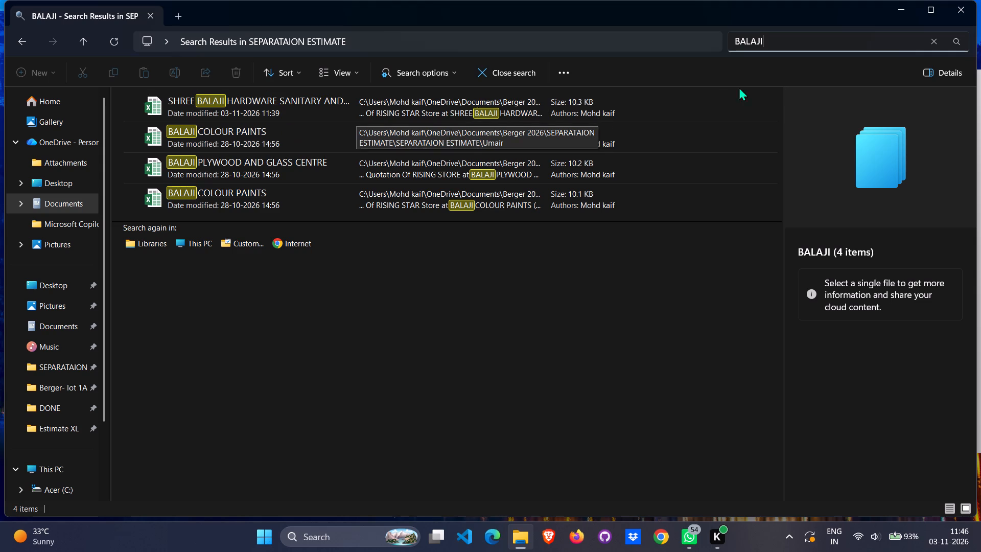
Search the SEPARATAION ESTIMATE folder for UNI instead and reopen the UNIVERSAL TRADERS workbook.
key("BackSpace")
key("BackSpace")
key("BackSpace")
key("BackSpace")
key("BackSpace")
key("BackSpace")
key("BackSpace")
key("BackSpace")
key("BackSpace")
key("BackSpace")
key("BackSpace")
key("BackSpace")
key("BackSpace")
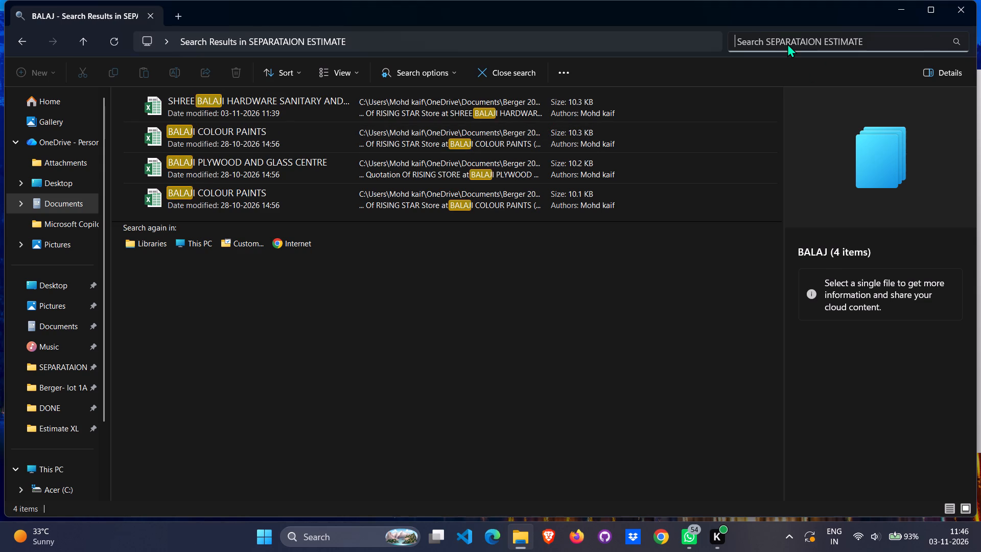
type("UNI")
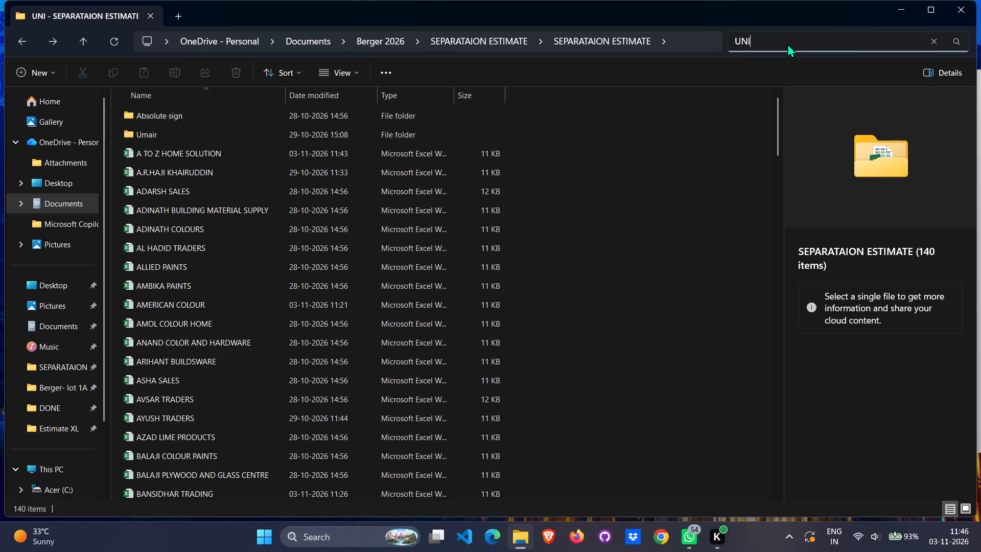
double_click(330, 106)
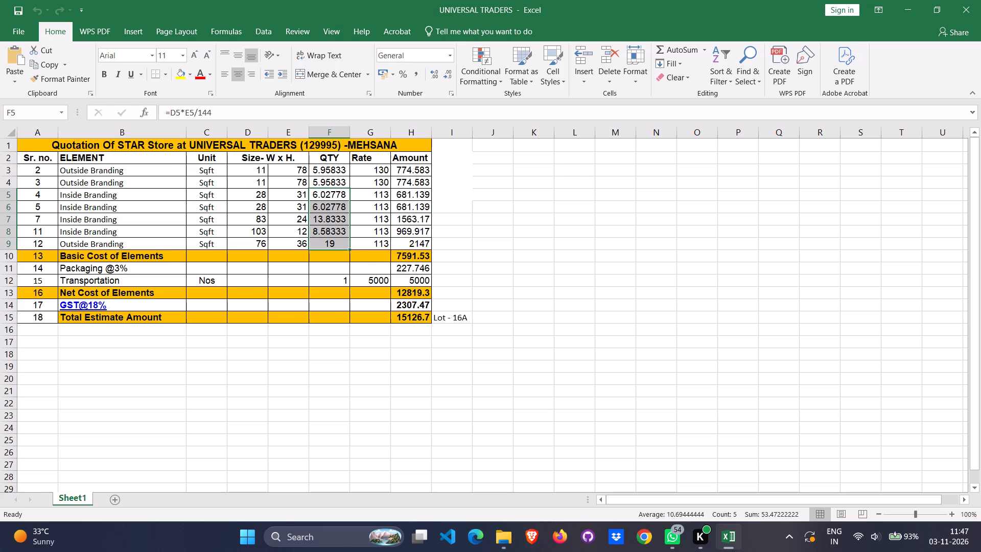
Change the element of Sr. no. 12 to Inside Branding by copying it from the row above, and save the workbook.
left_click(107, 230)
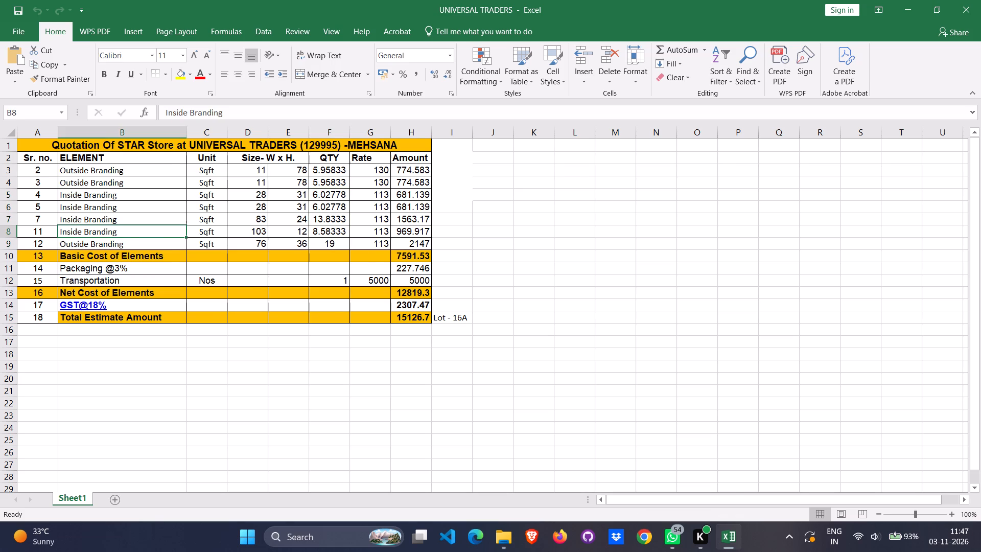
key("ctrl+c")
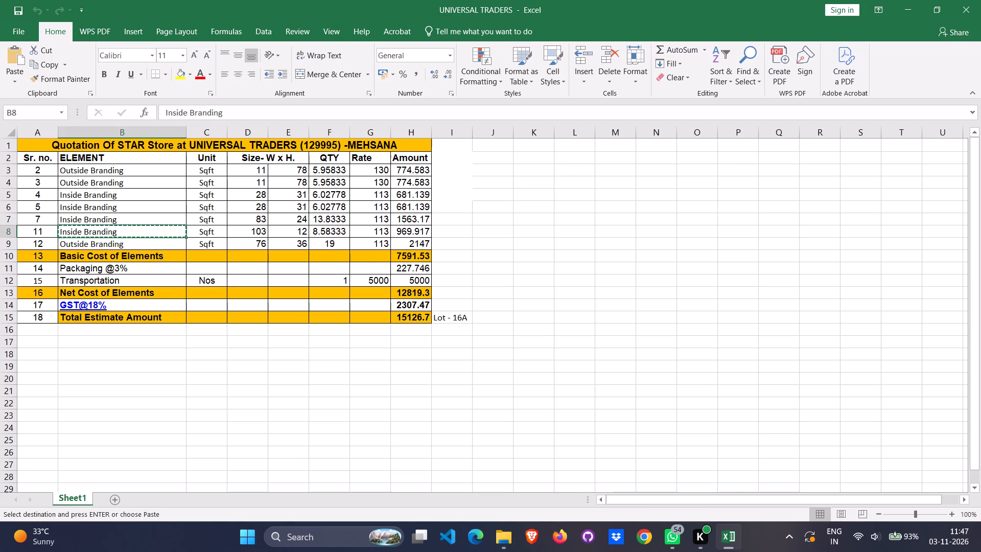
left_click(96, 245)
key("ctrl+v")
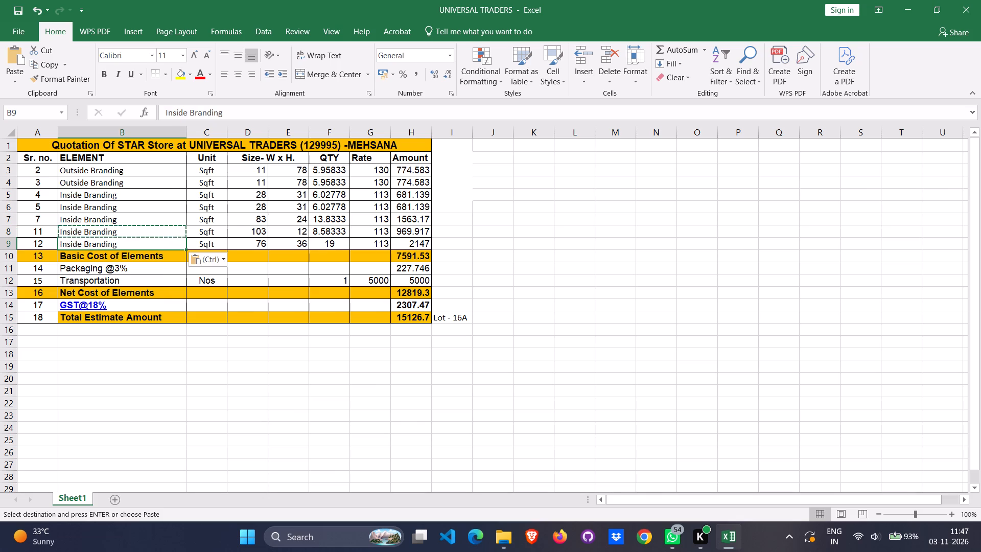
key("ctrl+s")
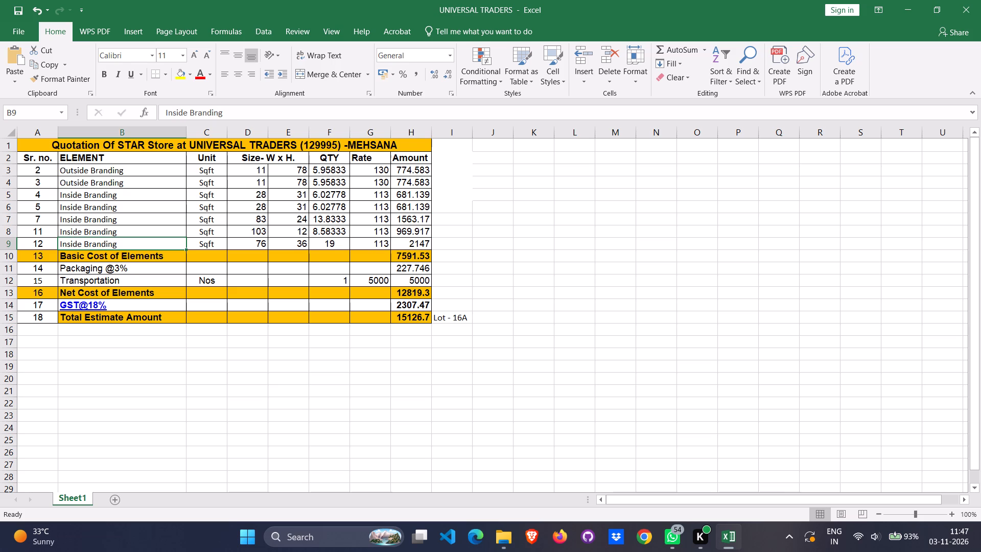
Check the summed QTY of the five Inside Branding rows, and close the UNIVERSAL TRADERS workbook.
left_click(331, 195)
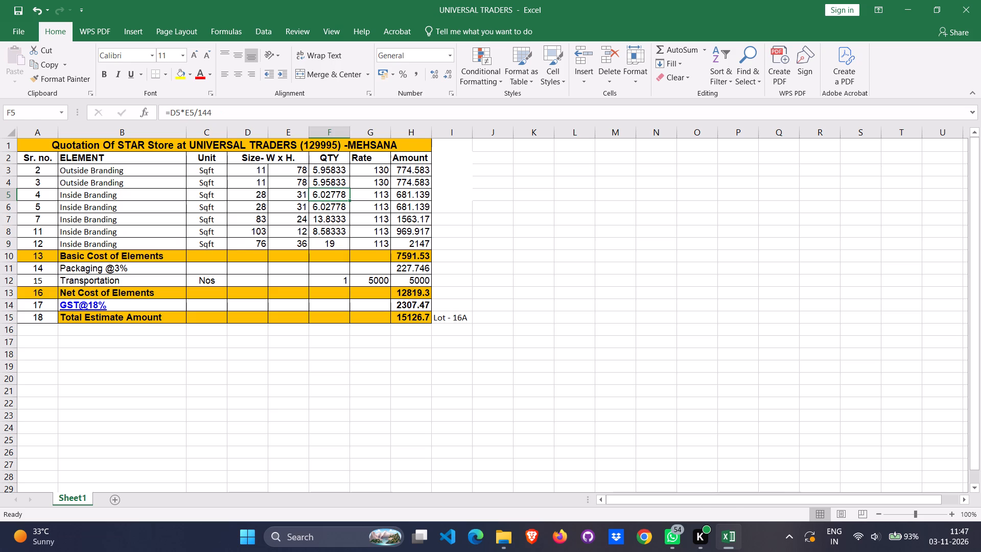
key("shift+Down")
key("shift+Down")
key("shift+Down")
key("shift+Down")
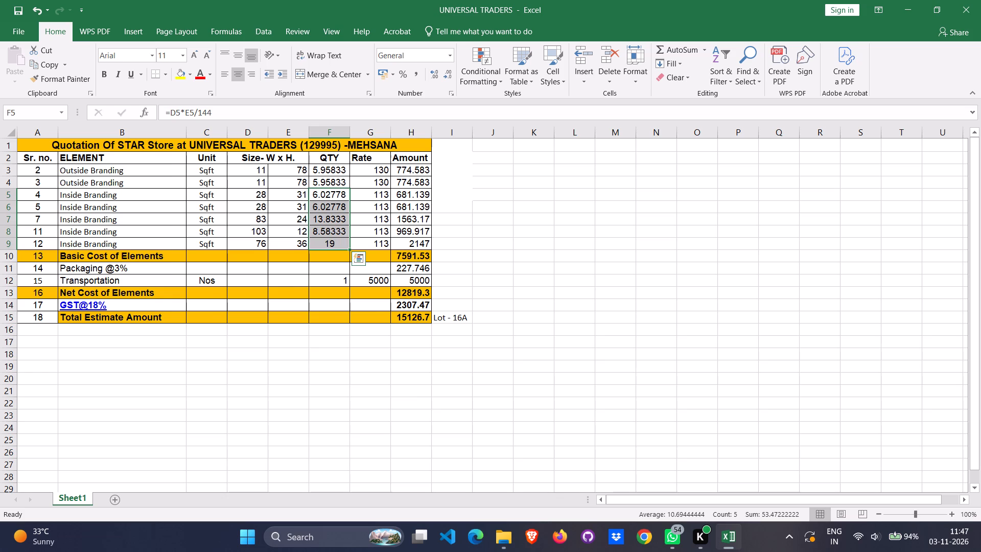
left_click(964, 9)
Search the SEPARATAION ESTIMATE folder for BALAJI and open the BALAJI PLYWOOD AND GLASS CENTRE workbook.
left_click(833, 39)
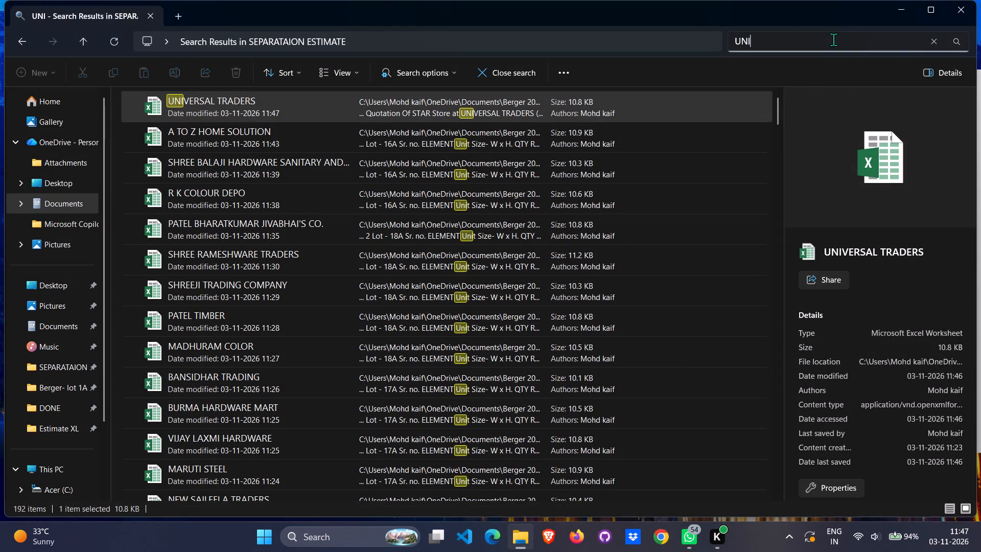
key("BackSpace")
key("BackSpace")
key("BackSpace")
key("BackSpace")
key("BackSpace")
key("BackSpace")
key("BackSpace")
key("BackSpace")
key("BackSpace")
key("BackSpace")
key("BackSpace")
key("BackSpace")
key("BackSpace")
type("BALAJI")
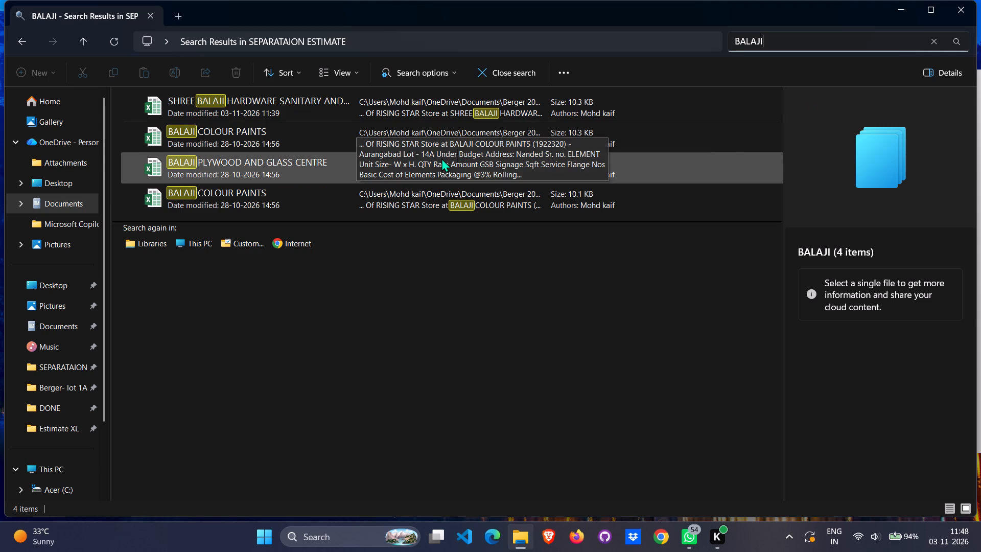
double_click(325, 162)
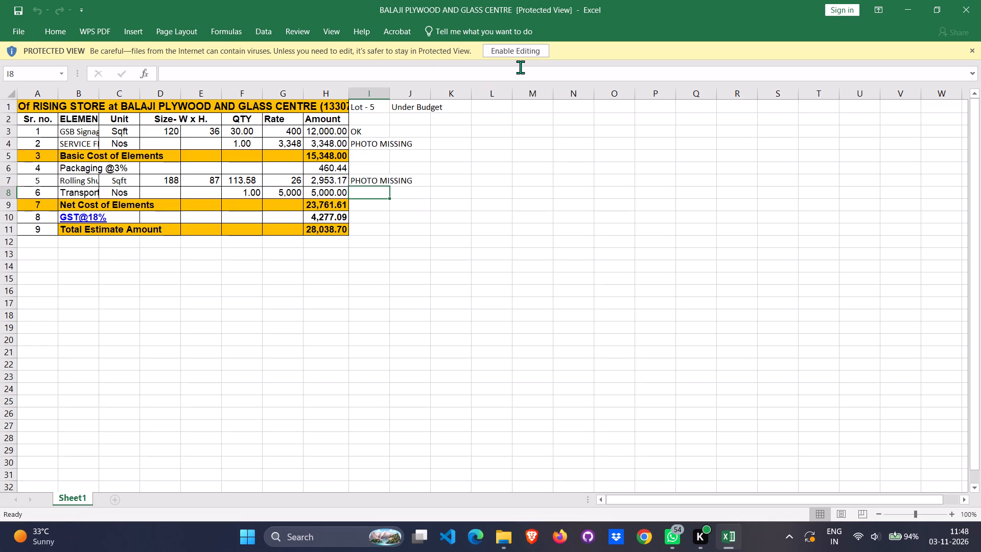
Enable editing of the BALAJI PLYWOOD AND GLASS CENTRE quotation and widen its ELEMENT column so the element names are readable.
left_click(530, 52)
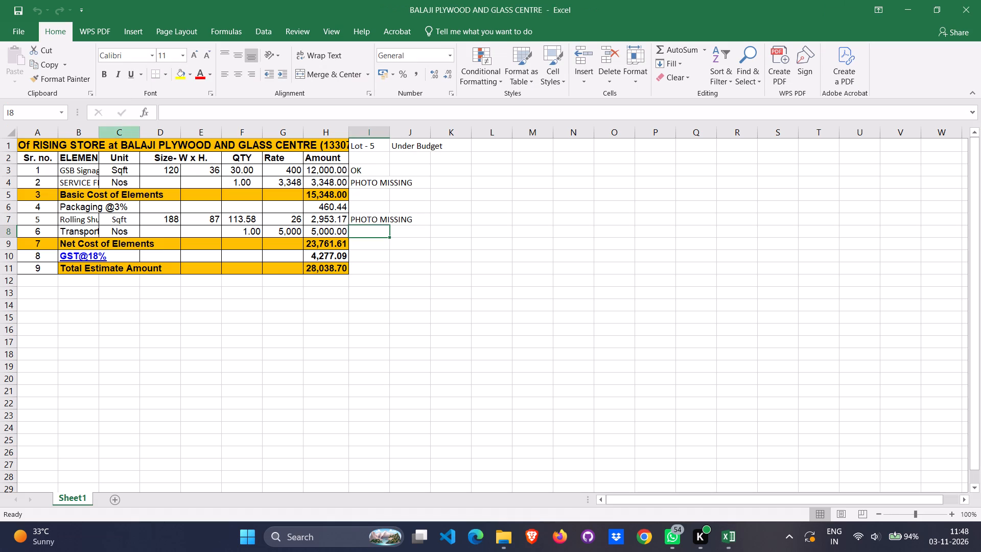
left_click_drag(99, 131, 162, 132)
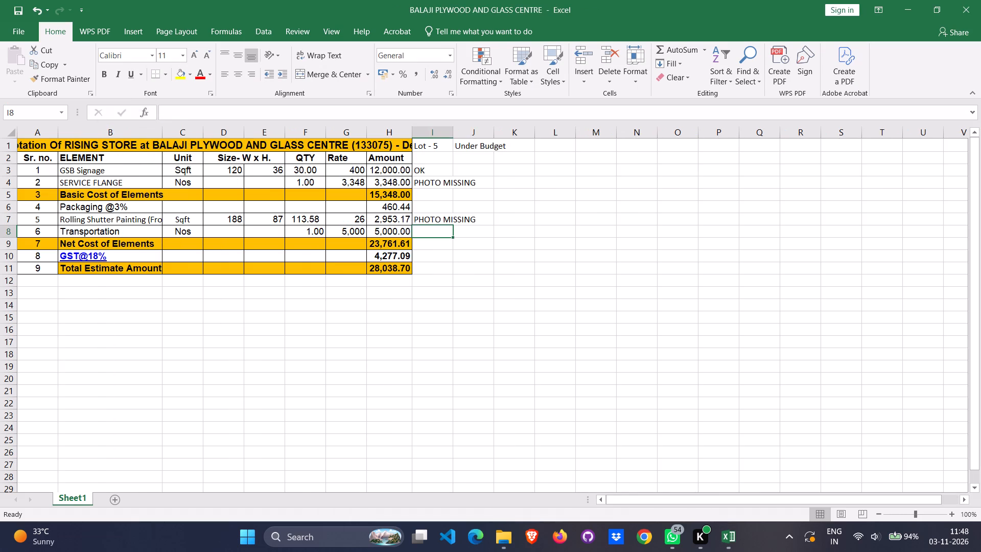
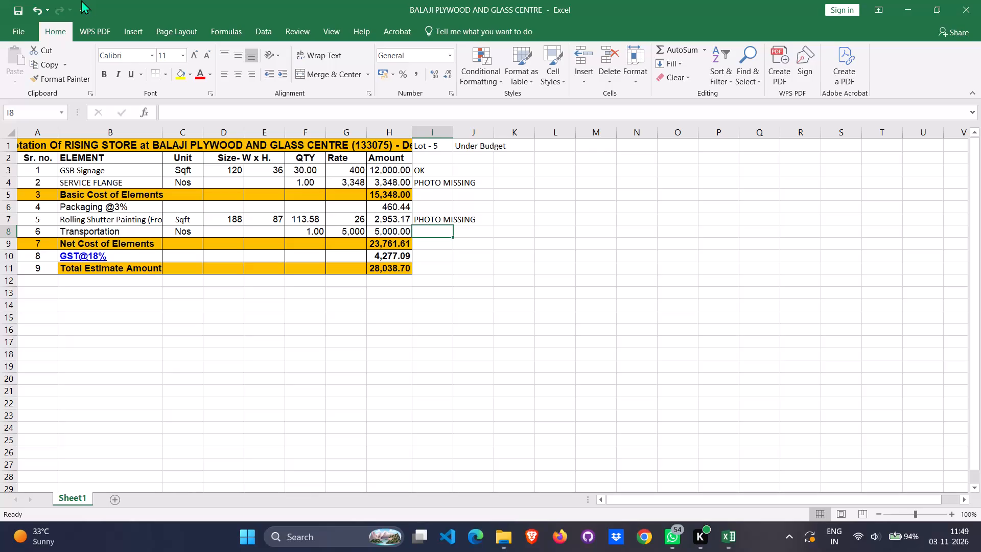
Close the BALAJI PLYWOOD AND GLASS CENTRE workbook, saving its changes.
left_click(962, 10)
left_click(440, 280)
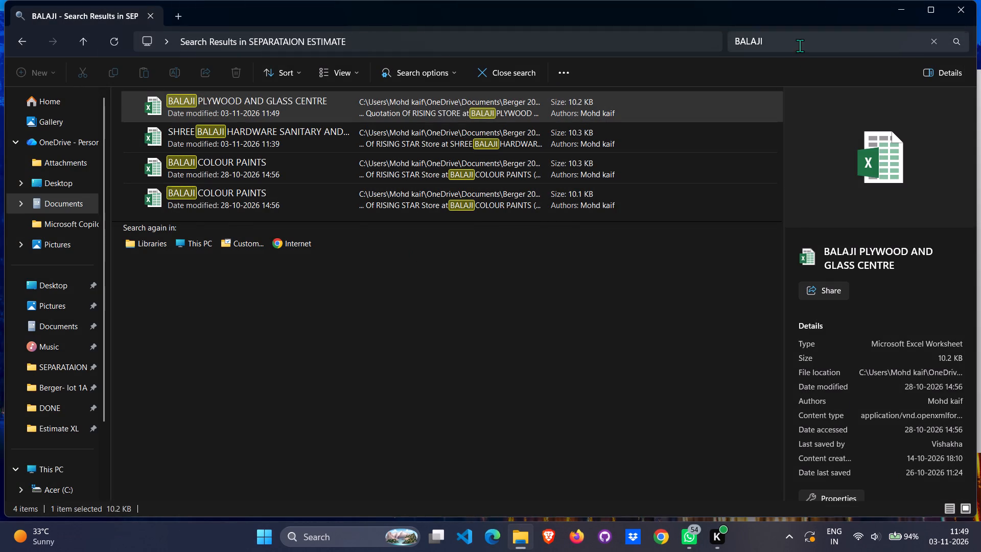
Search the SEPARATAION ESTIMATE folder for MAHAD instead of BALAJI and open the MAHADEV HARDWARE workbook.
left_click(800, 45)
key("BackSpace")
key("BackSpace")
key("BackSpace")
key("BackSpace")
key("BackSpace")
key("BackSpace")
key("BackSpace")
key("BackSpace")
key("BackSpace")
key("BackSpace")
key("BackSpace")
key("BackSpace")
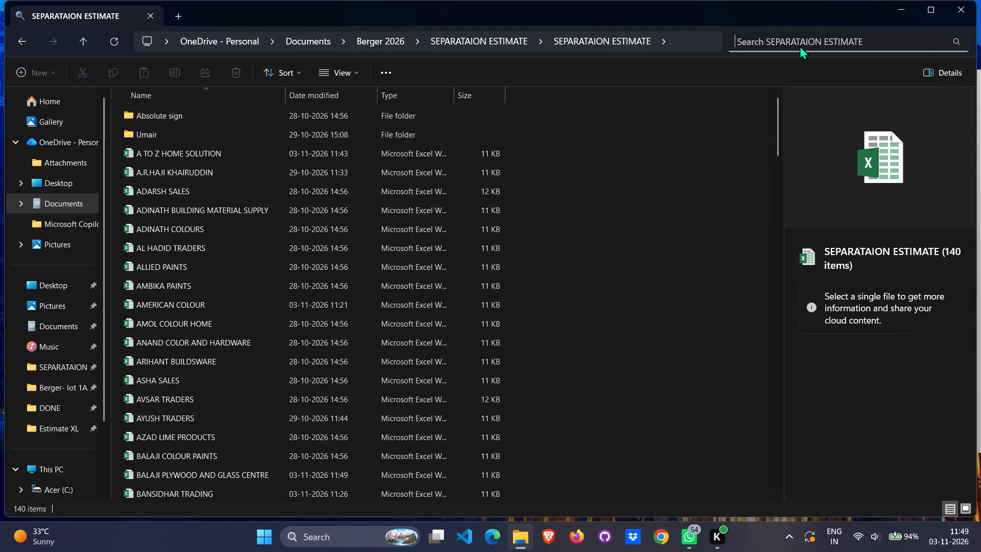
type("MAHA")
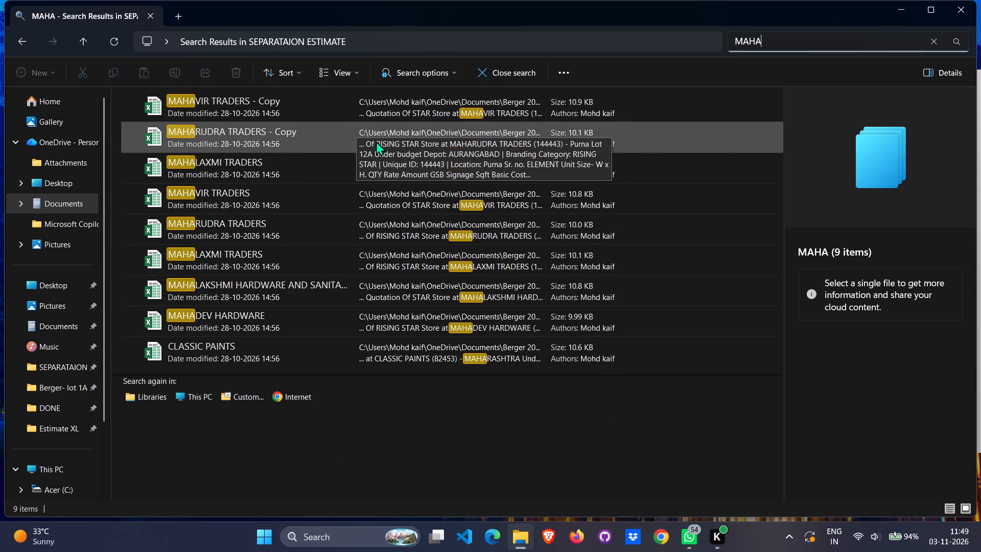
key("d")
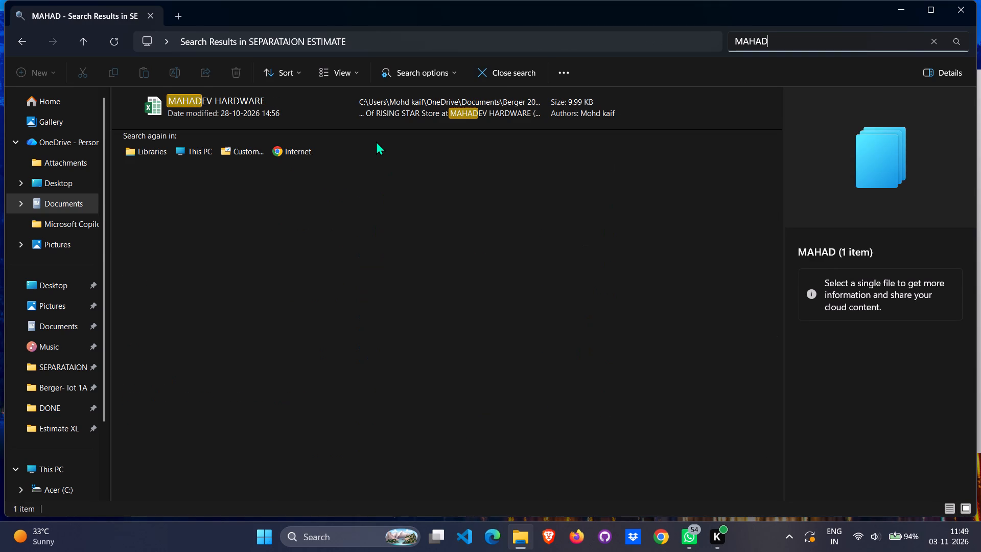
double_click(293, 109)
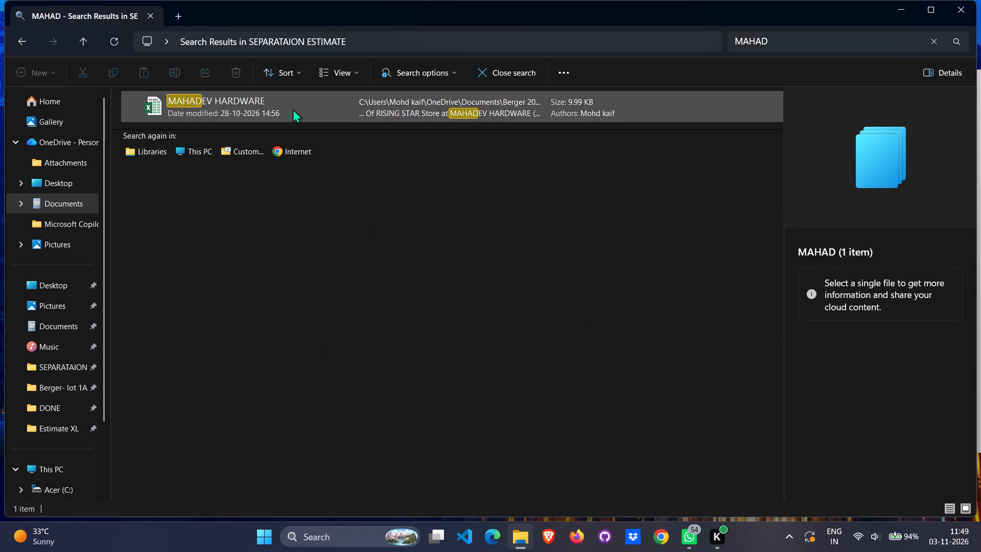
double_click(293, 109)
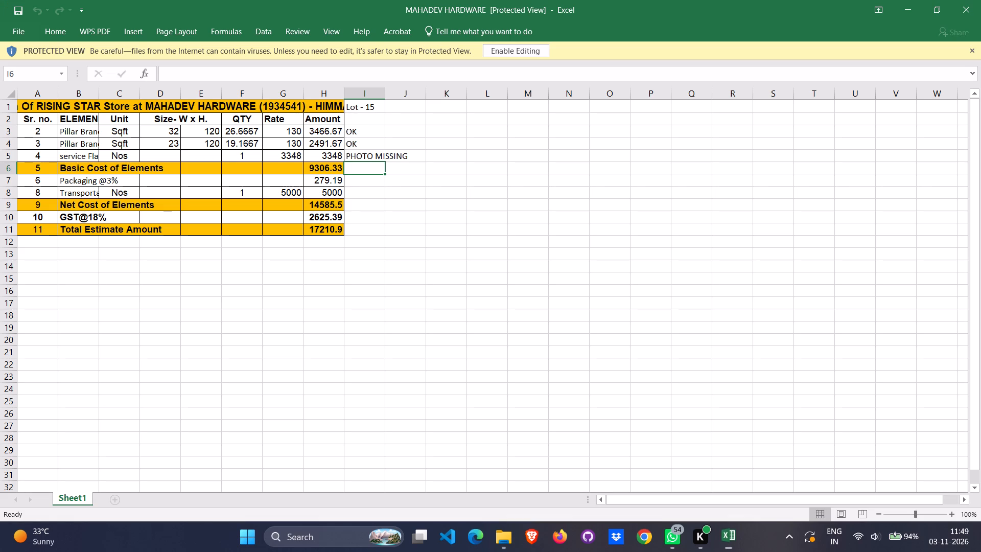
Enable editing of the MAHADEV HARDWARE quotation and widen its ELEMENT column so the element names are readable.
left_click(530, 51)
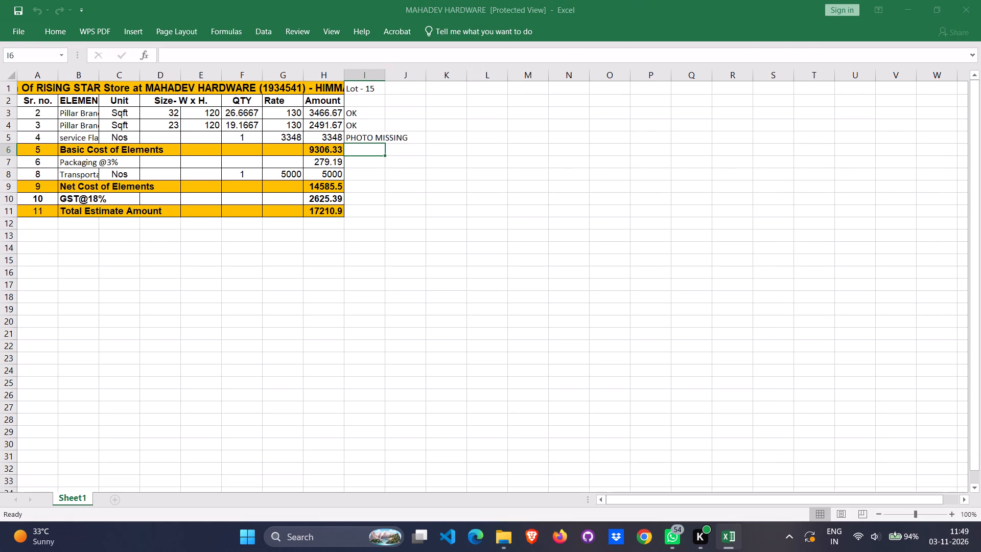
left_click_drag(97, 130, 157, 129)
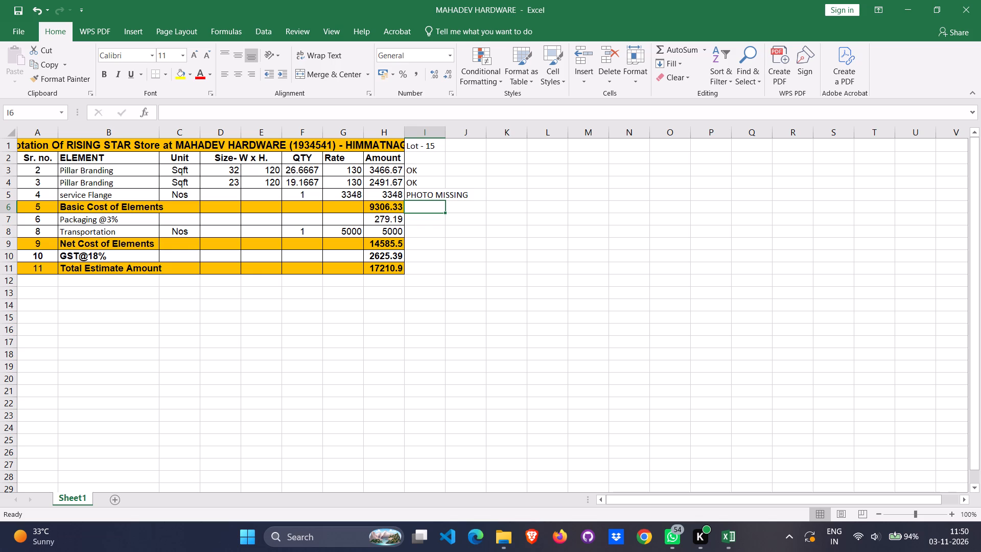
Check the summed QTY of the two Pillar Branding rows.
left_click(305, 168)
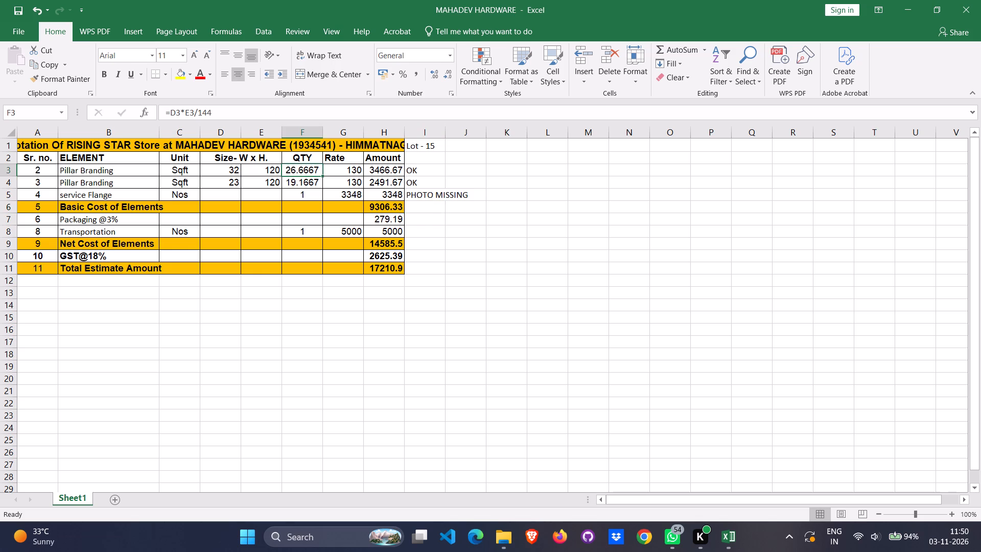
key("shift+Down")
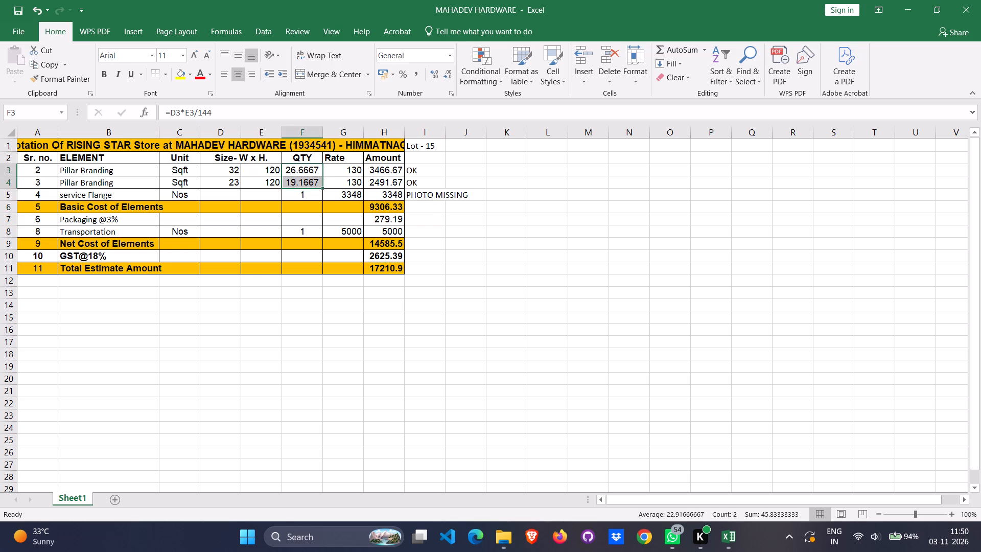
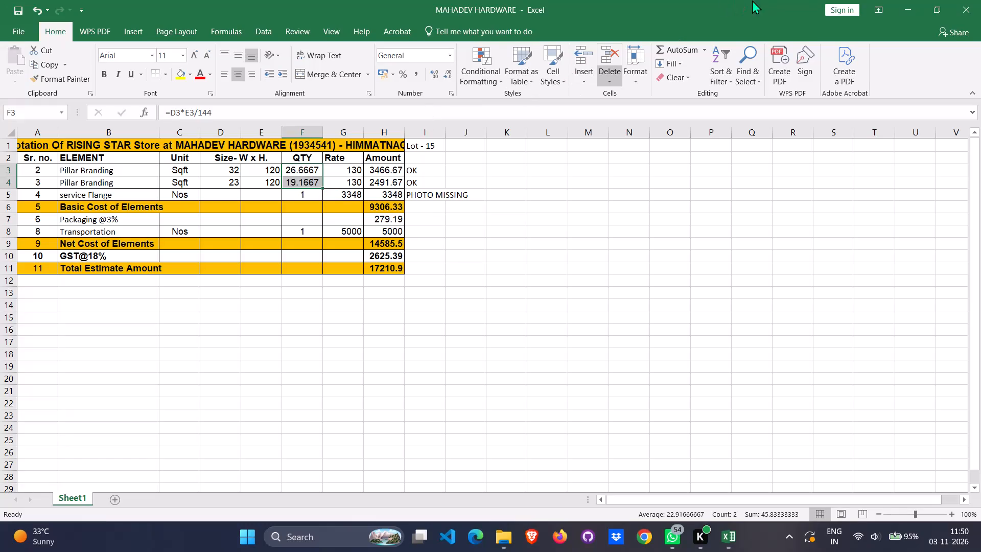
Close the MAHADEV HARDWARE workbook, saving its changes.
left_click(975, 8)
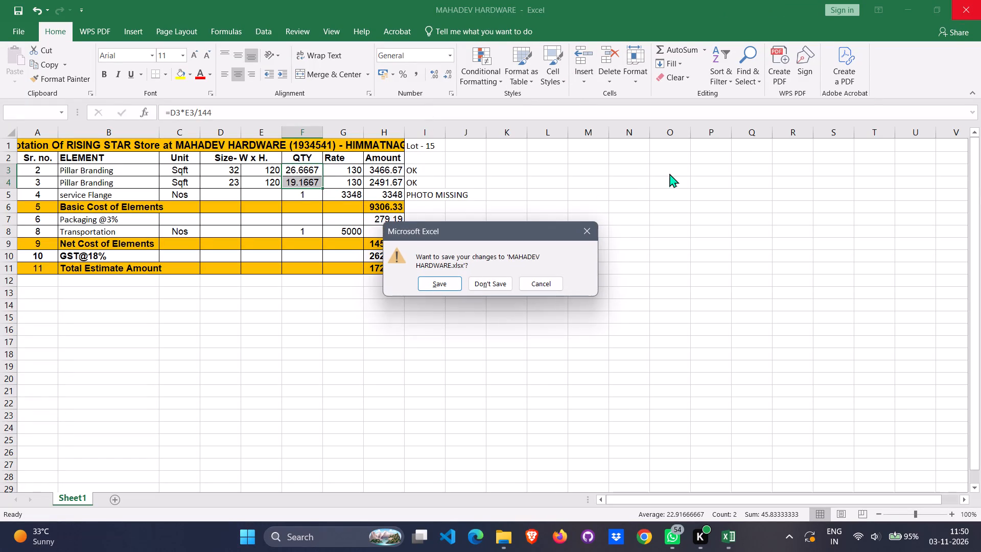
left_click(441, 280)
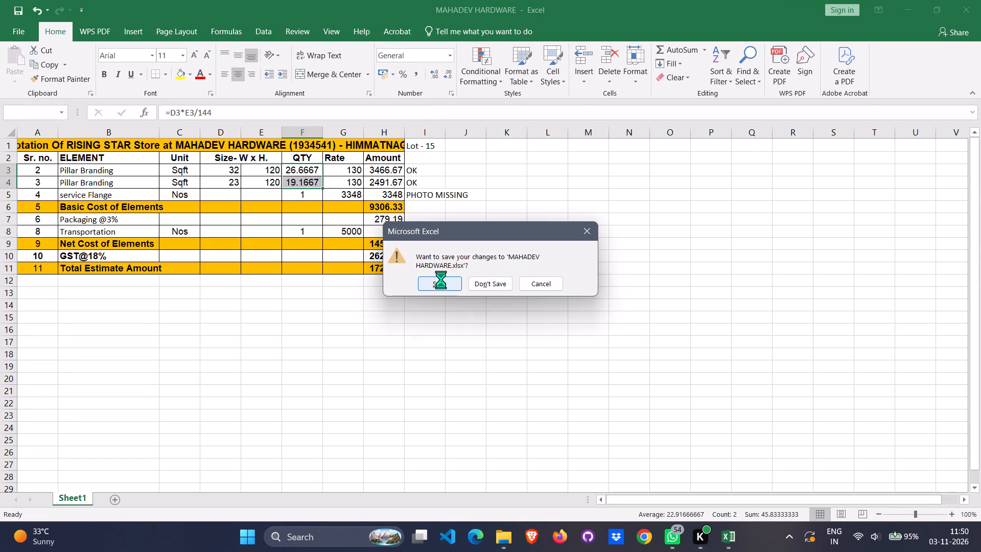
Search the SEPARATAION ESTIMATE folder for SHRIN instead of MAHAD and open the SHRINATHJI HARDWARE MART workbook.
left_click(784, 37)
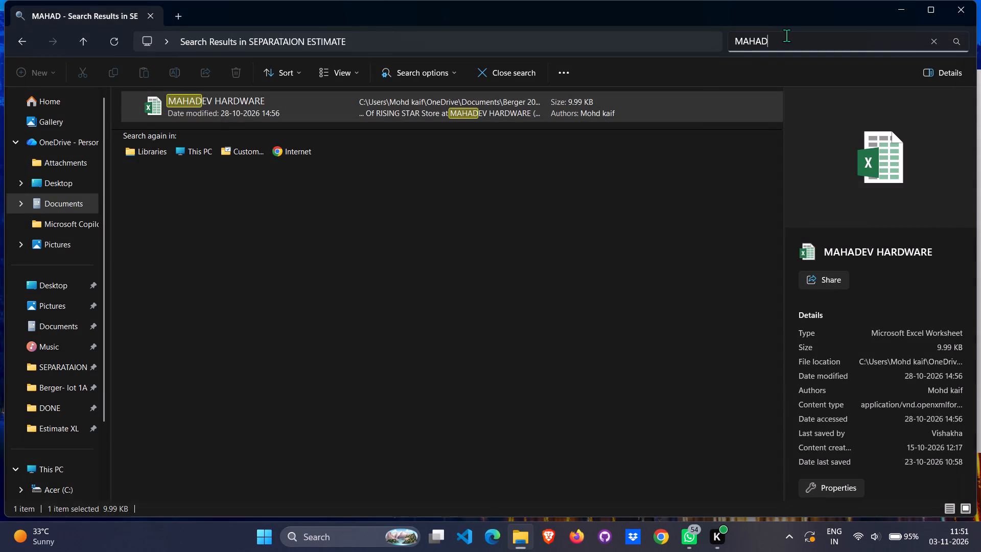
key("BackSpace")
key("BackSpace")
key("BackSpace")
key("BackSpace")
key("BackSpace")
key("BackSpace")
key("BackSpace")
key("BackSpace")
key("BackSpace")
key("BackSpace")
key("BackSpace")
key("BackSpace")
key("BackSpace")
key("BackSpace")
key("BackSpace")
key("BackSpace")
key("BackSpace")
key("BackSpace")
key("BackSpace")
key("BackSpace")
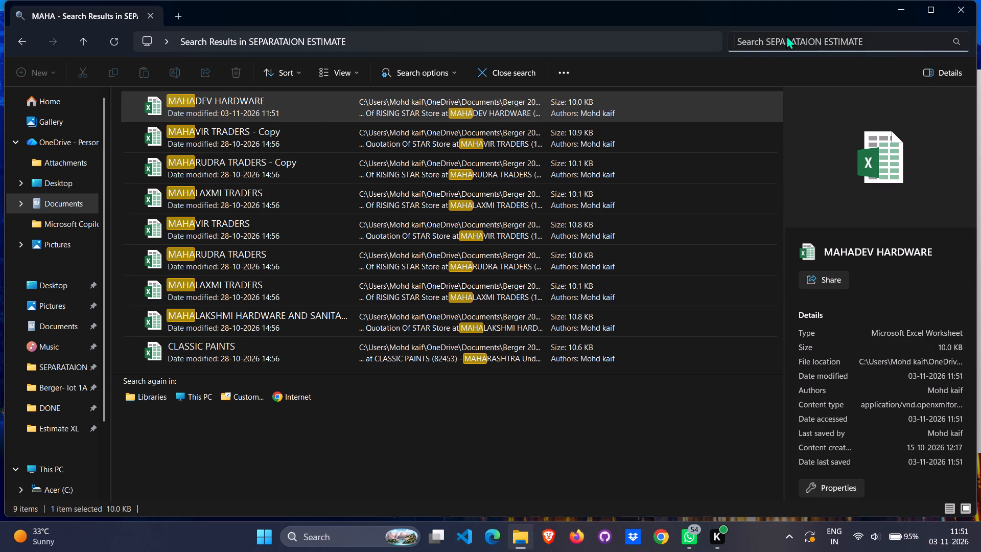
type("SHRIN")
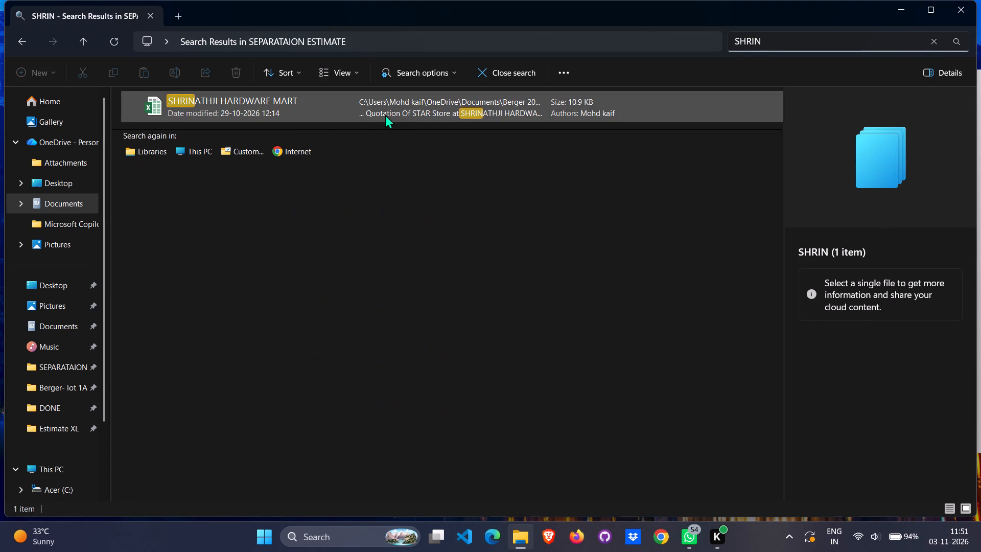
double_click(326, 105)
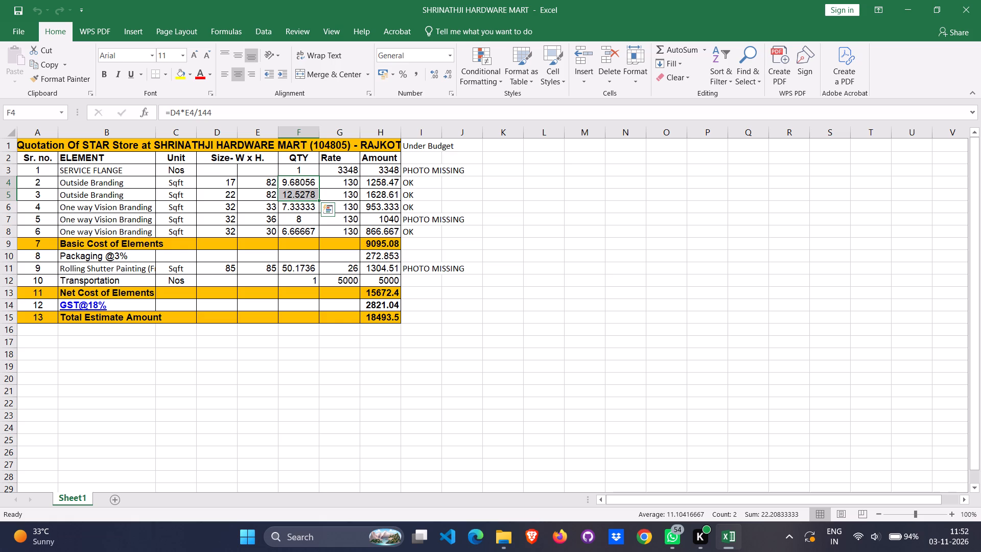
Check the summed QTY of the two Outside Branding rows.
left_click(292, 185)
key("shift+Down")
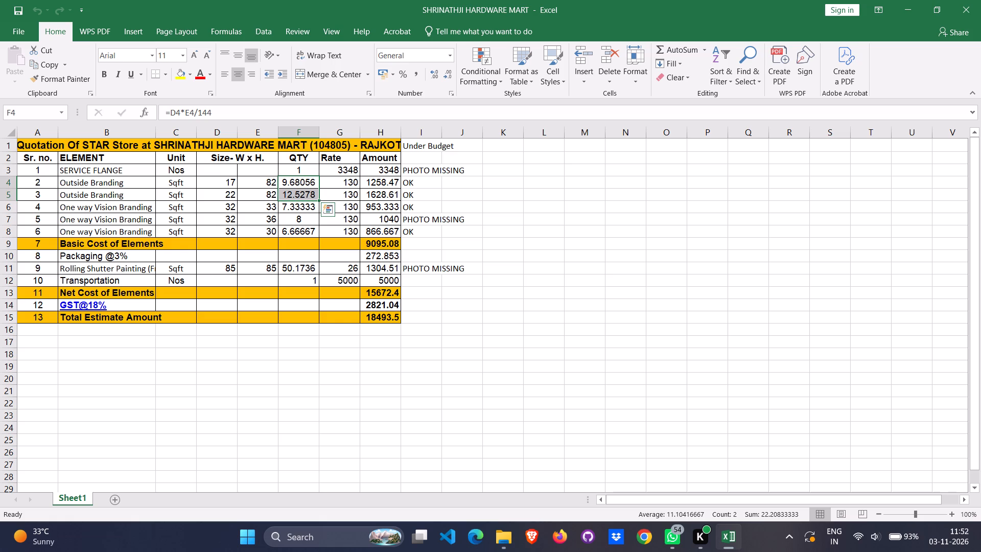
Check the summed QTY of the three One way Vision Branding rows.
left_click(301, 208)
key("shift+Down")
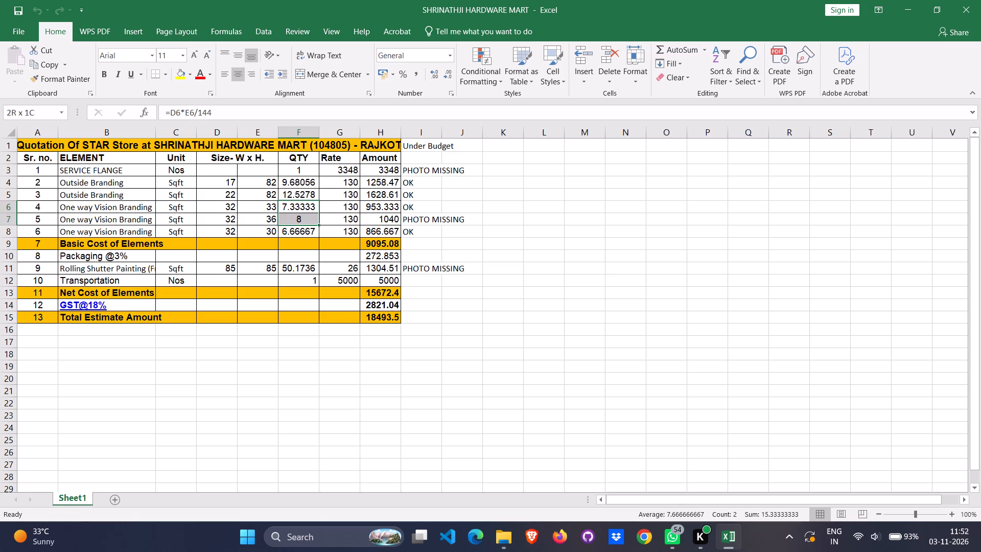
key("shift+Down")
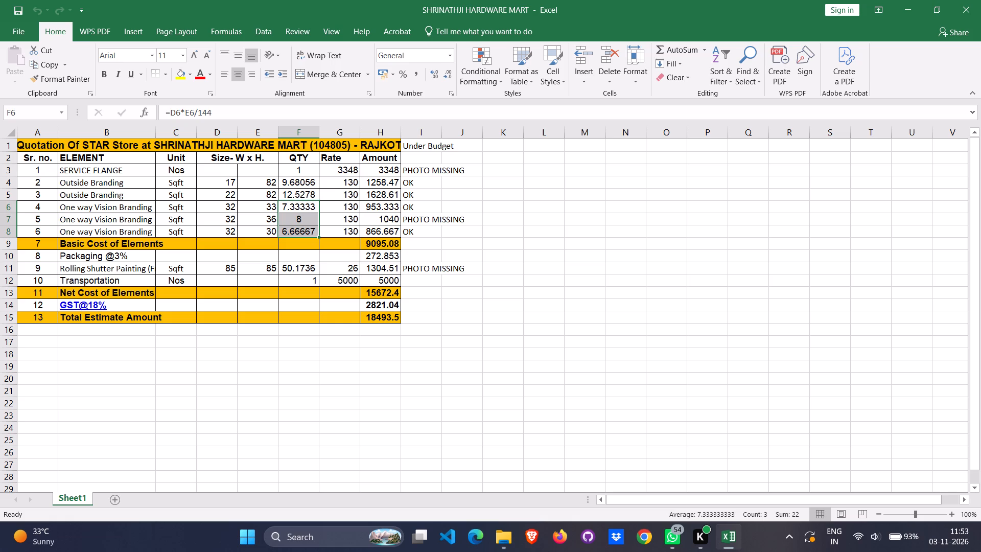
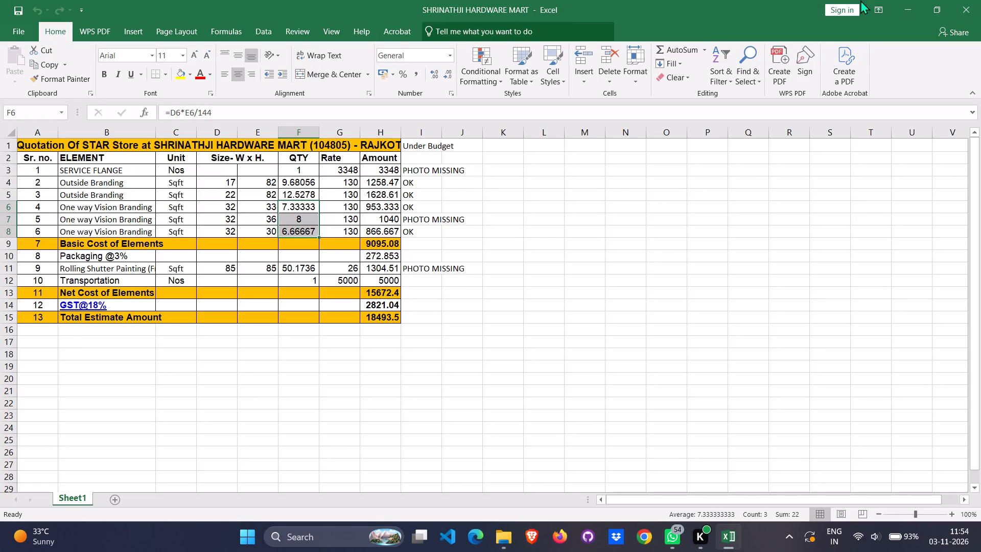
Close the SHRINATHJI HARDWARE MART workbook.
left_click(965, 5)
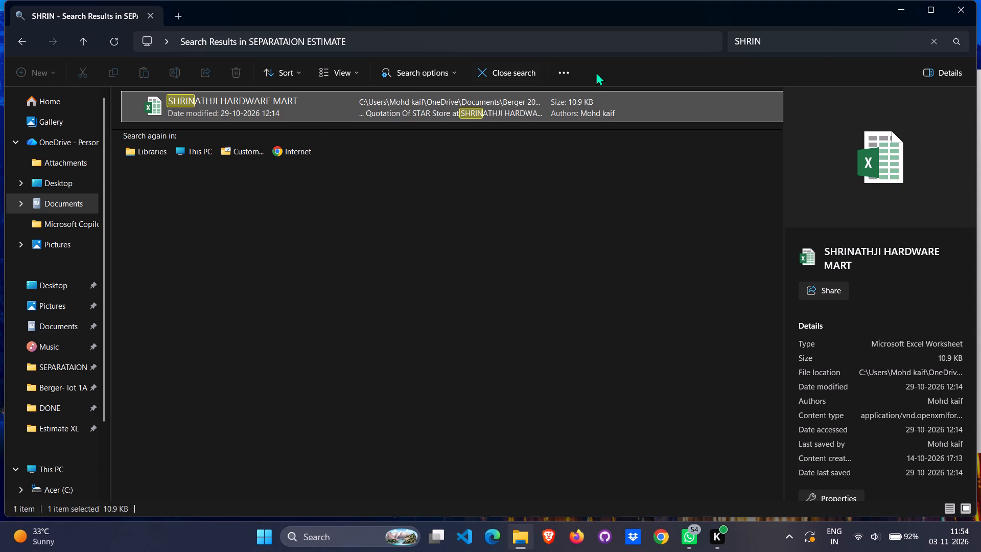
Search the SEPARATAION ESTIMATE folder for HONEST instead of SHRIN and open the HONEST TRADING workbook.
left_click(817, 43)
key("BackSpace")
key("BackSpace")
key("BackSpace")
key("BackSpace")
key("BackSpace")
key("BackSpace")
key("BackSpace")
key("BackSpace")
key("BackSpace")
key("BackSpace")
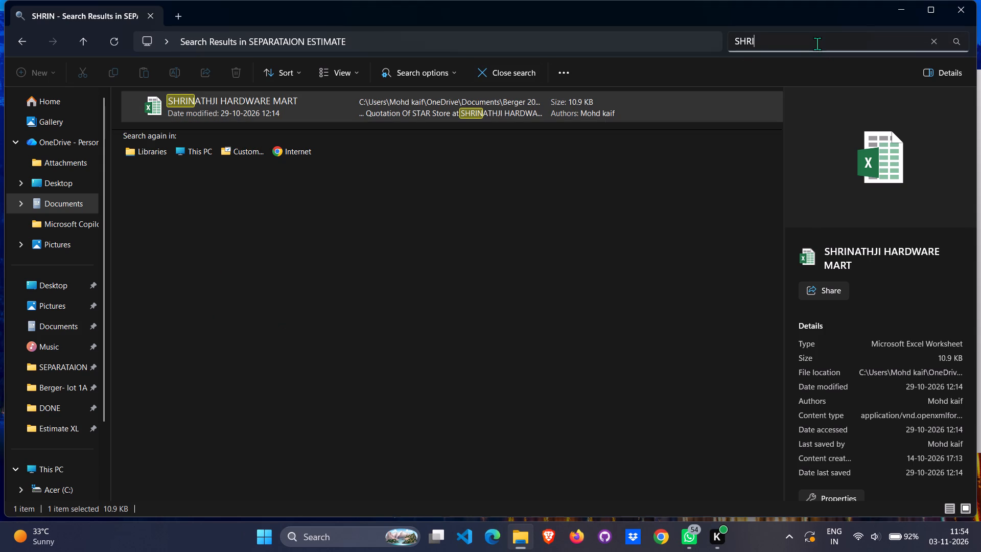
type("HONEST")
double_click(324, 106)
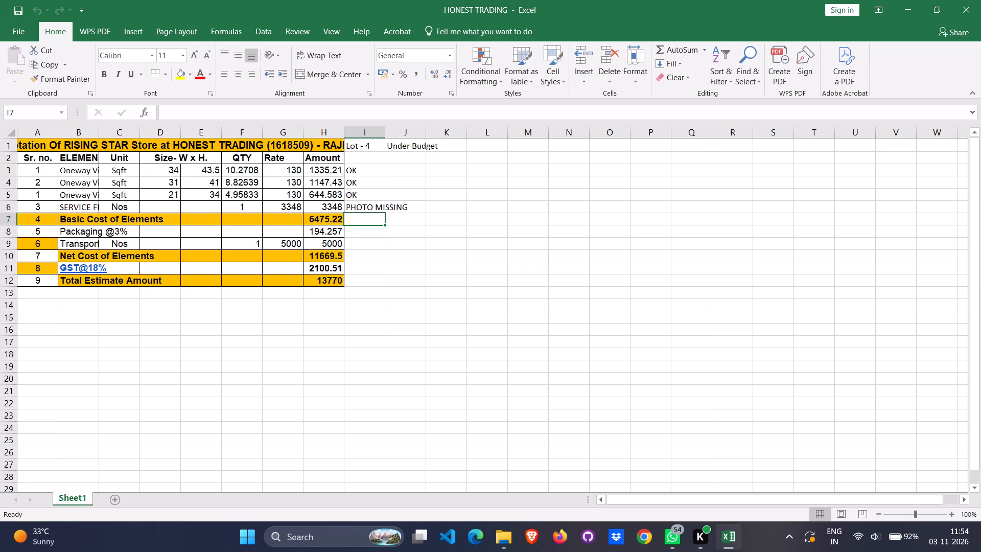
Widen the ELEMENT column of the HONEST TRADING quotation enough to fit the full element names.
left_click_drag(100, 129, 169, 118)
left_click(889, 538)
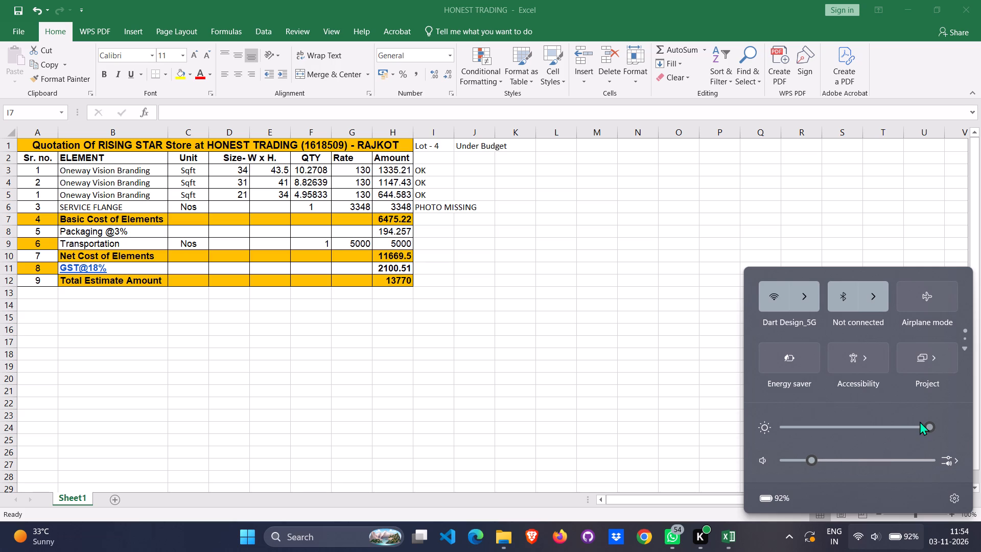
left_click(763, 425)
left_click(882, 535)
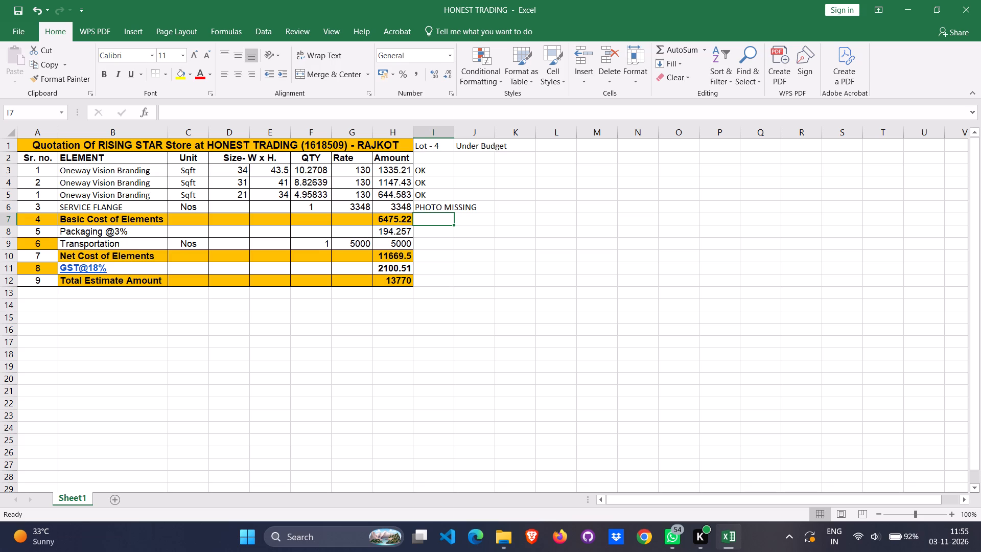
Check the summed QTY of the three Oneway Vision Branding rows.
left_click(312, 172)
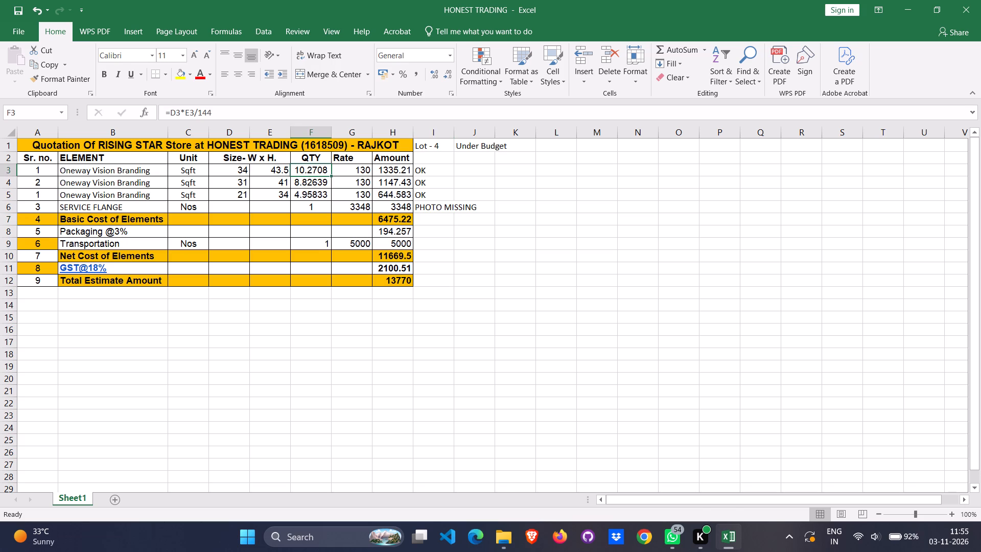
key("shift+Down")
key("shift+Down")
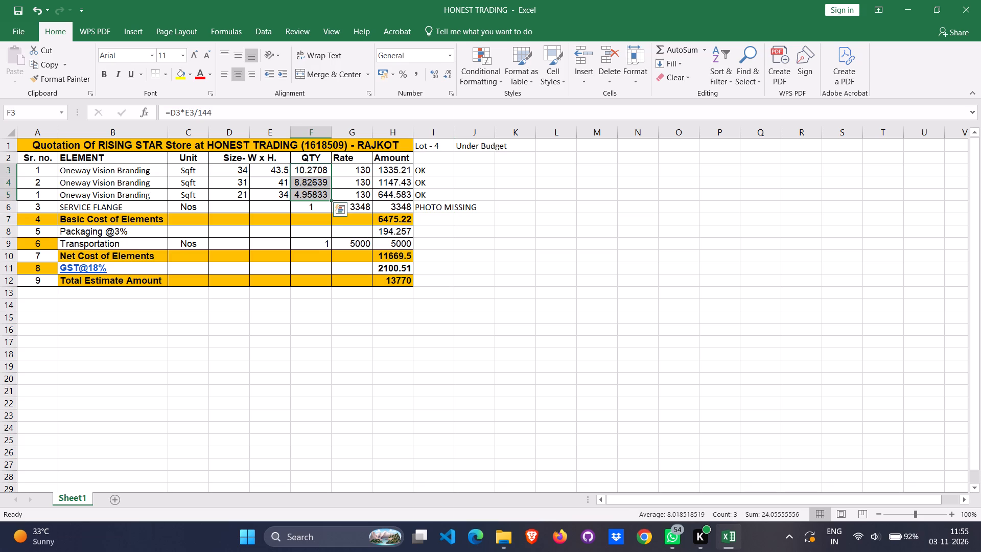
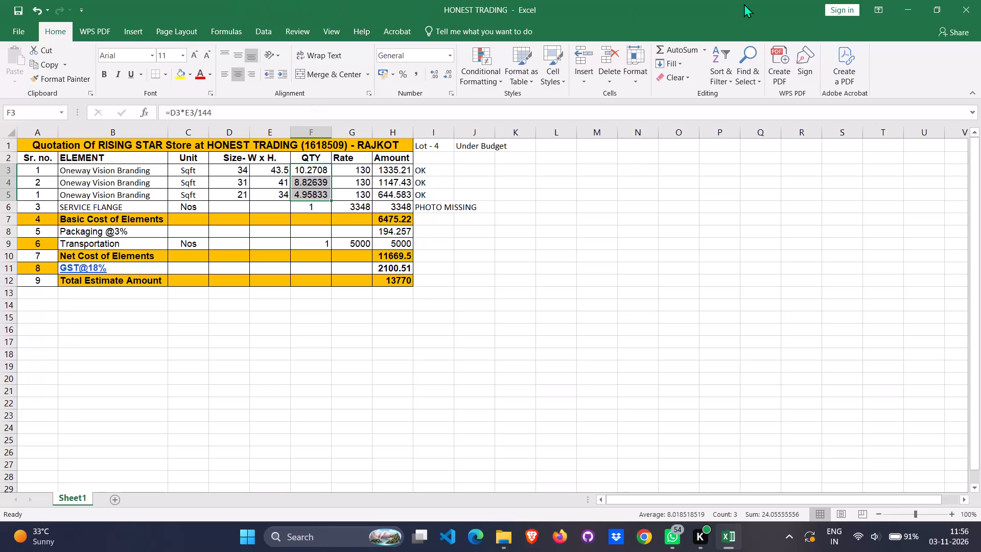
Close the HONEST TRADING workbook and save its changes.
left_click(970, 16)
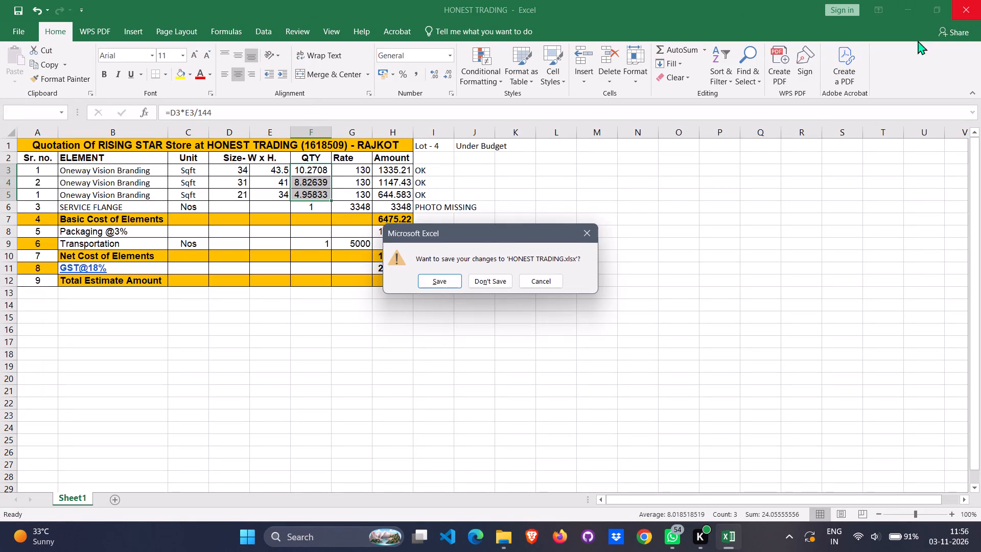
left_click(443, 278)
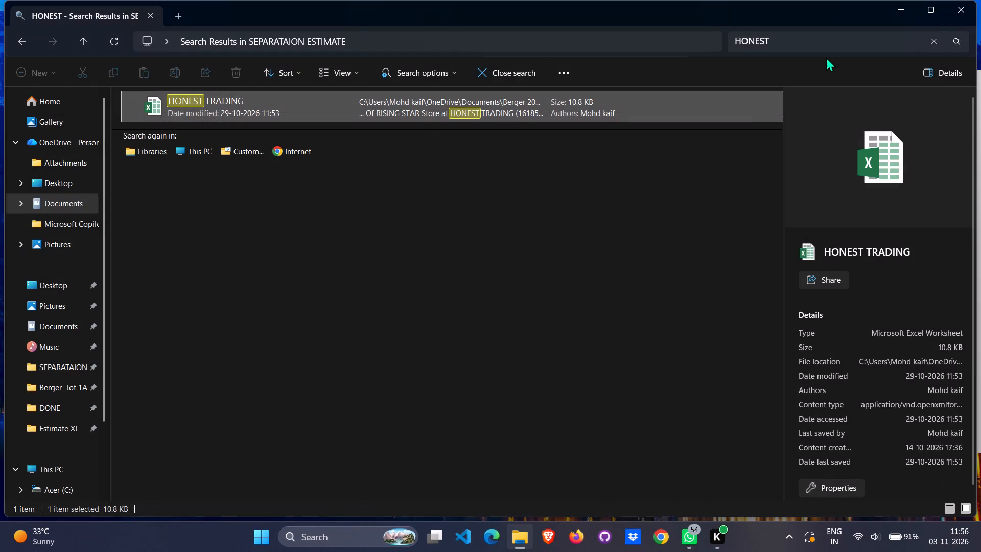
Search the SEPARATAION ESTIMATE folder for BUR instead of HONEST and open the BURMA HARDWARE MART workbook.
left_click(830, 44)
key("BackSpace")
key("BackSpace")
key("BackSpace")
key("BackSpace")
key("BackSpace")
key("BackSpace")
key("BackSpace")
key("BackSpace")
key("BackSpace")
key("BackSpace")
key("BackSpace")
key("BackSpace")
key("BackSpace")
key("BackSpace")
key("BackSpace")
key("BackSpace")
key("BackSpace")
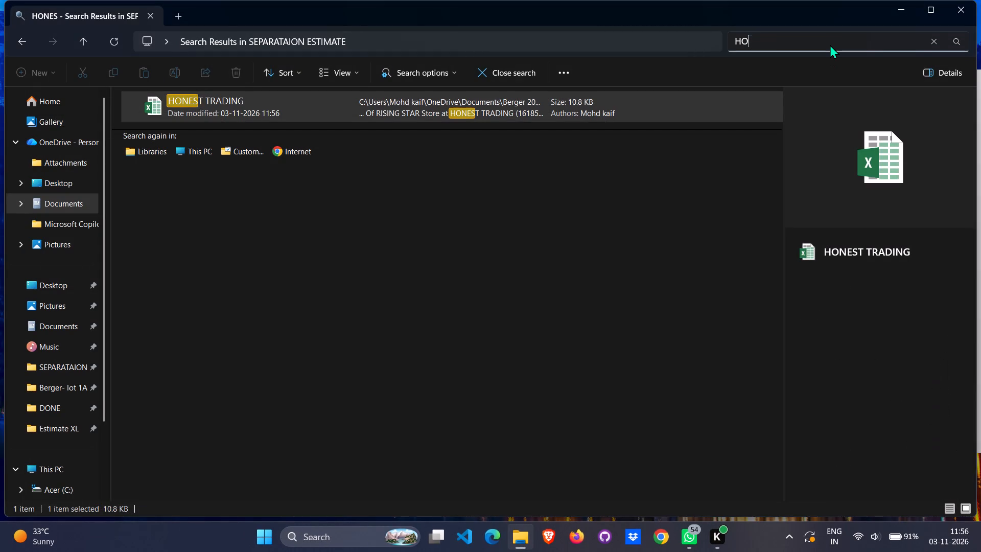
key("b")
key("u")
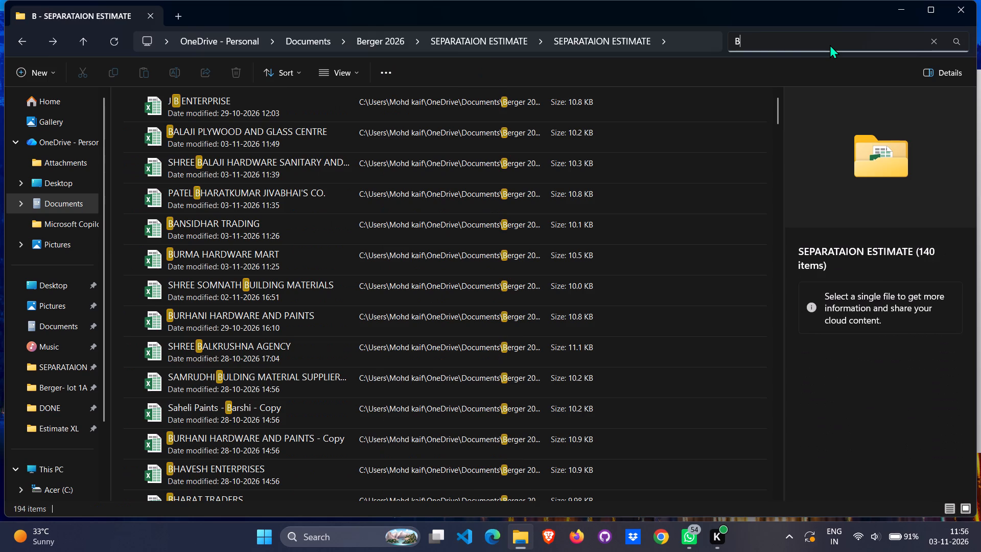
key("r")
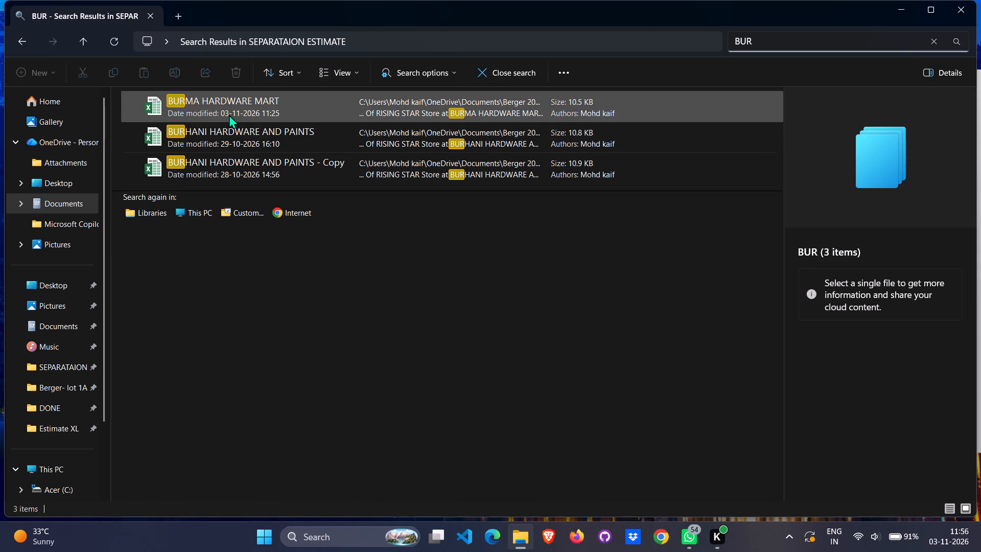
double_click(268, 103)
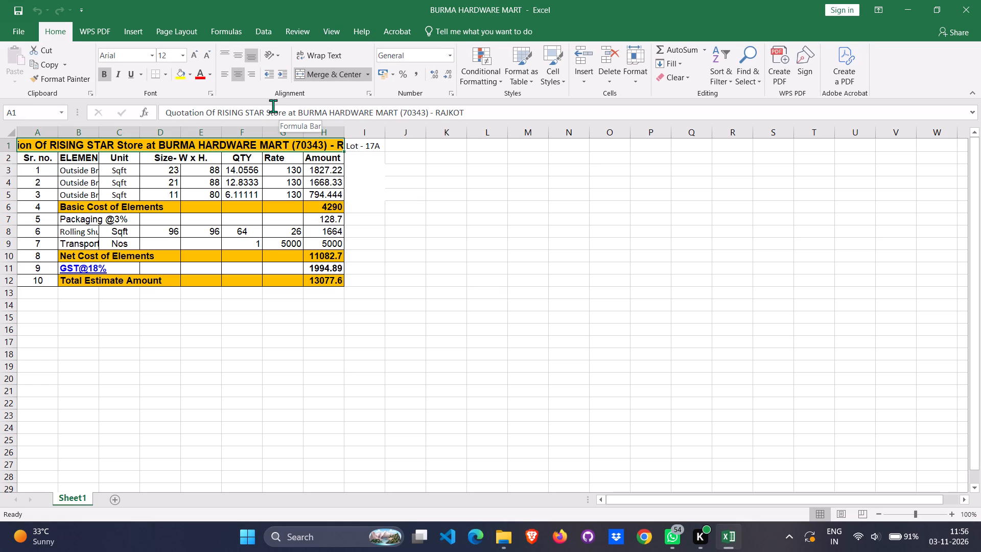
Widen the ELEMENT column of the BURMA HARDWARE MART quotation so the element names can be read.
left_click_drag(97, 132, 128, 130)
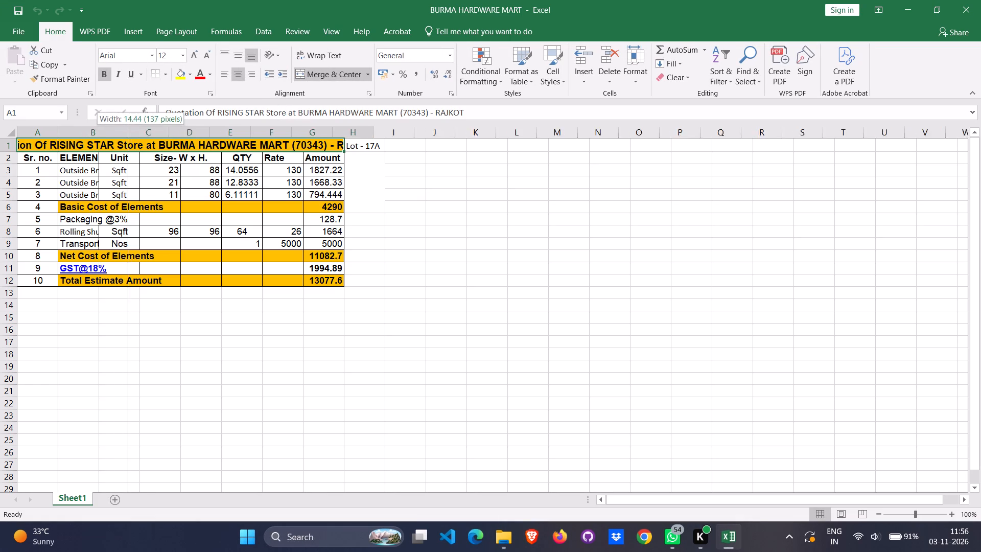
left_click_drag(128, 130, 149, 130)
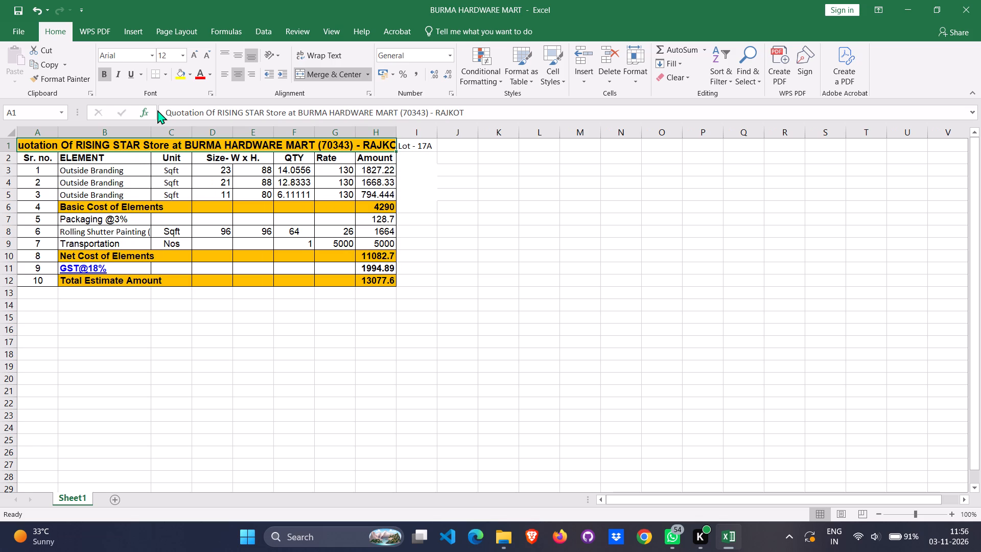
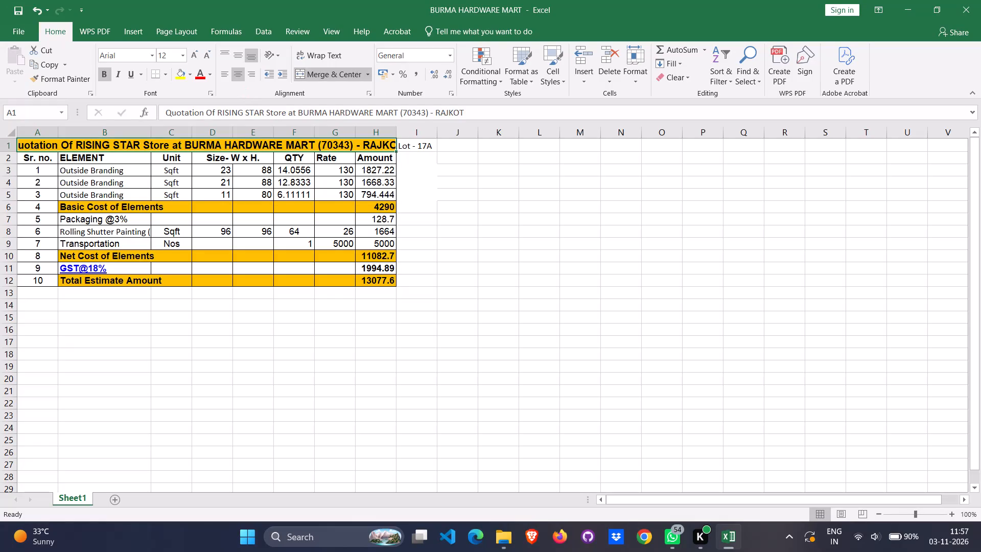
Check the combined QTY of the three Outside Branding rows in the BURMA HARDWARE MART quotation.
left_click(299, 169)
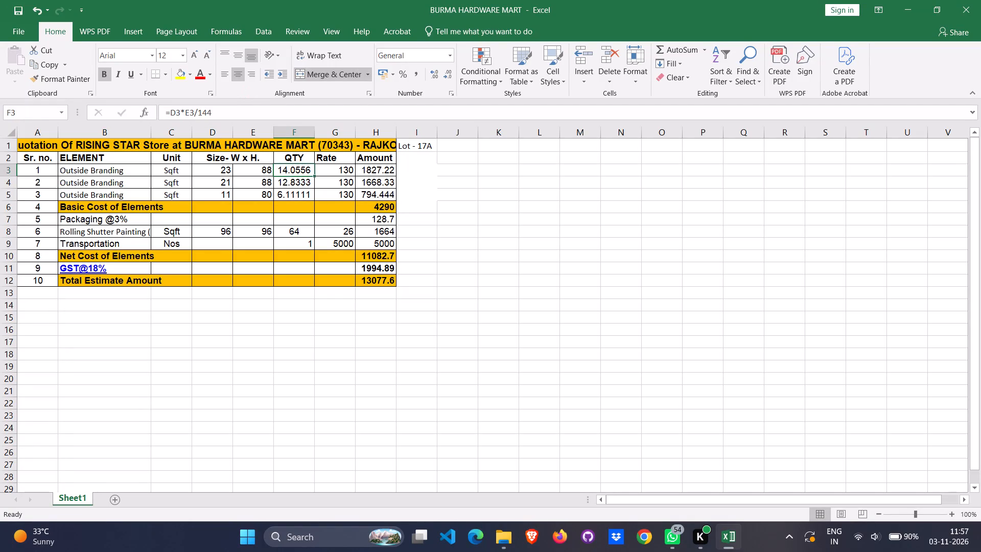
key("shift+Down")
key("shift+Down")
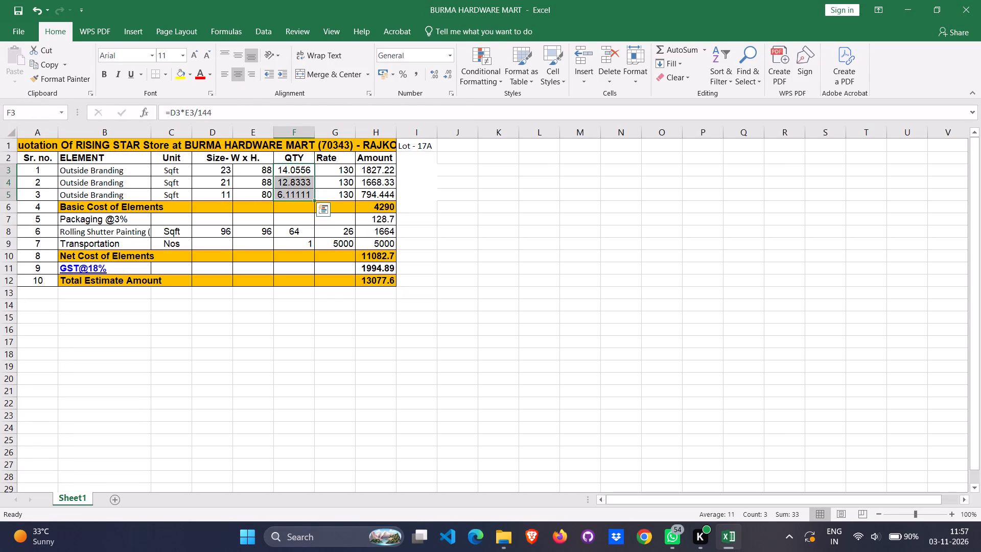
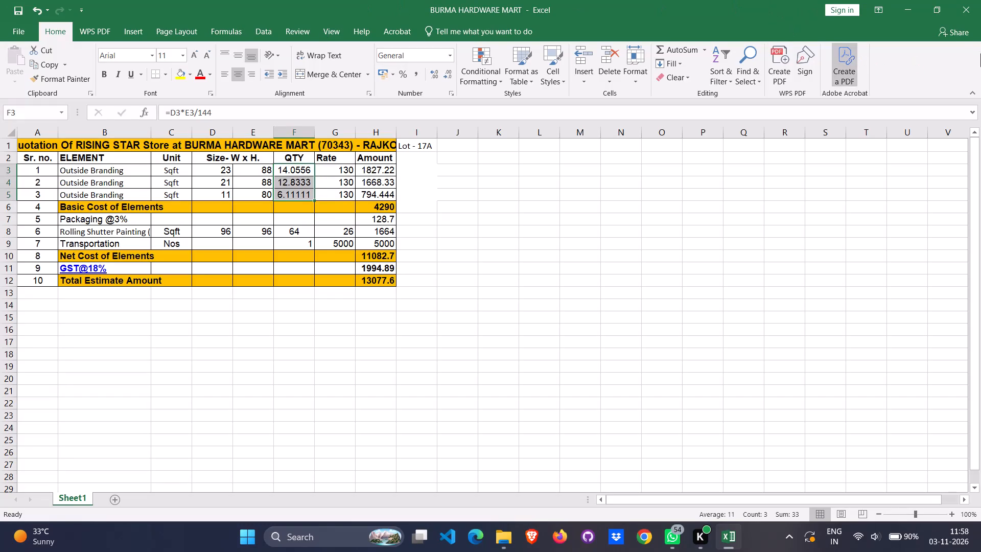
Close the BURMA HARDWARE MART workbook, saving its changes.
left_click(963, 9)
left_click(432, 284)
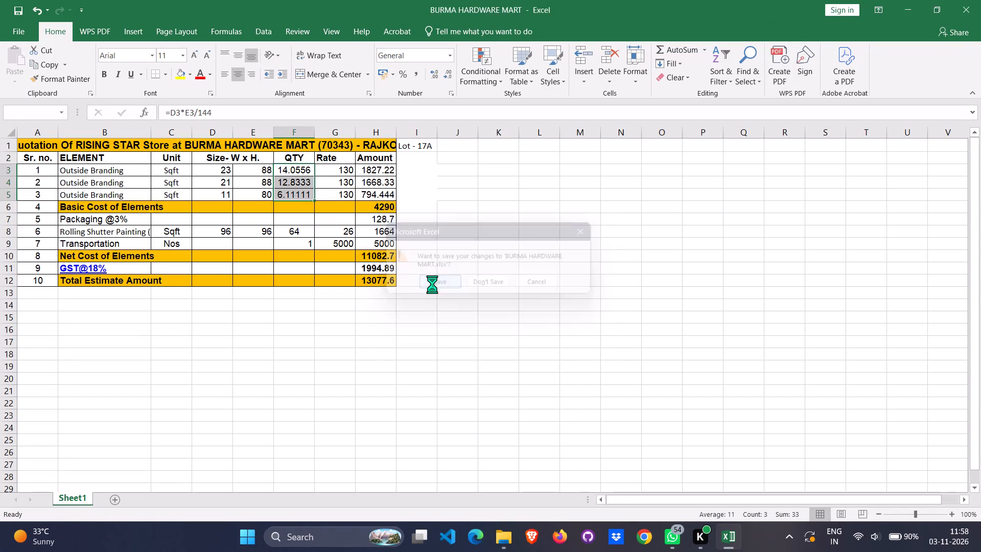
Search the SEPARATAION ESTIMATE folder for MADH and open the MADHURAM COLOR workbook.
left_click(827, 42)
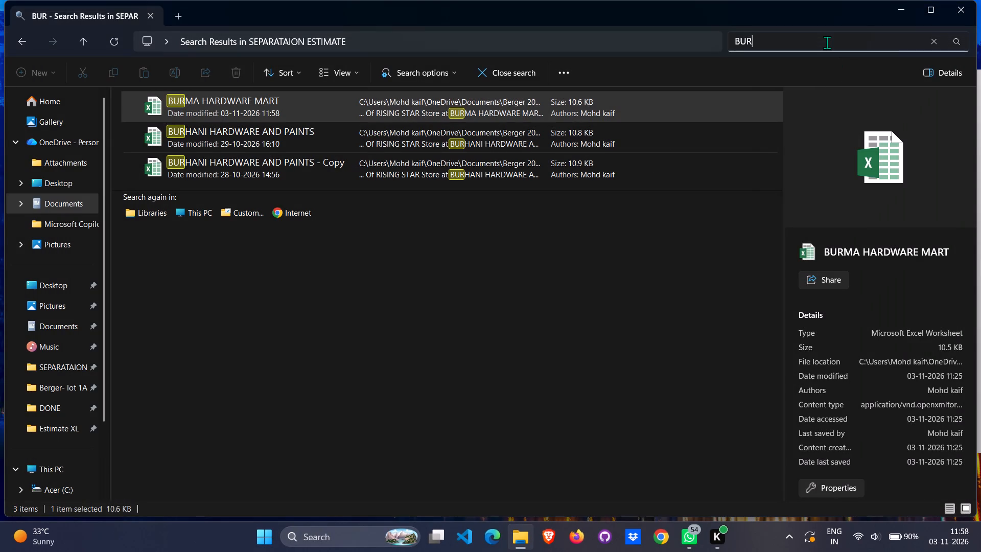
key("BackSpace")
key("BackSpace")
key("BackSpace")
key("BackSpace")
key("BackSpace")
key("BackSpace")
key("BackSpace")
key("BackSpace")
key("BackSpace")
key("BackSpace")
key("BackSpace")
key("BackSpace")
key("BackSpace")
type("MU")
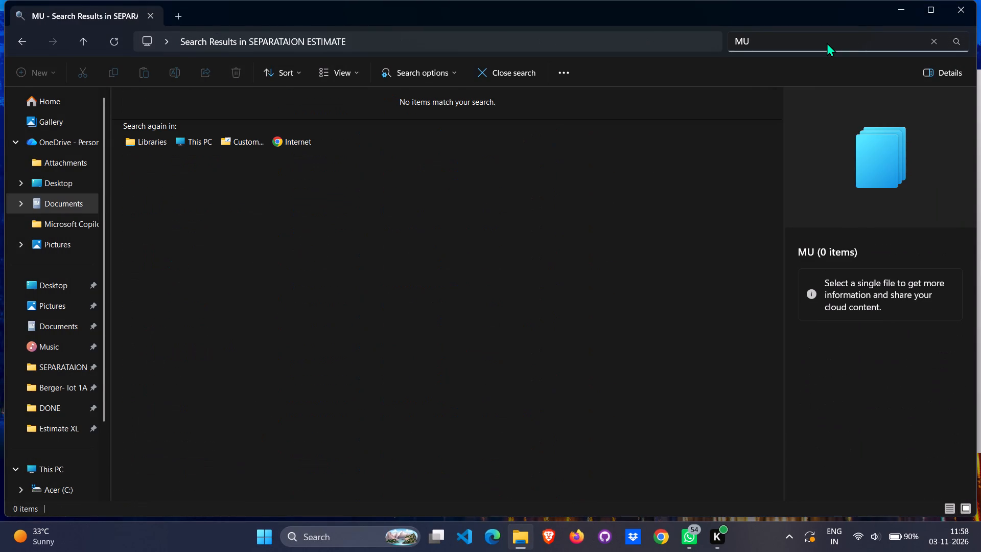
key("BackSpace")
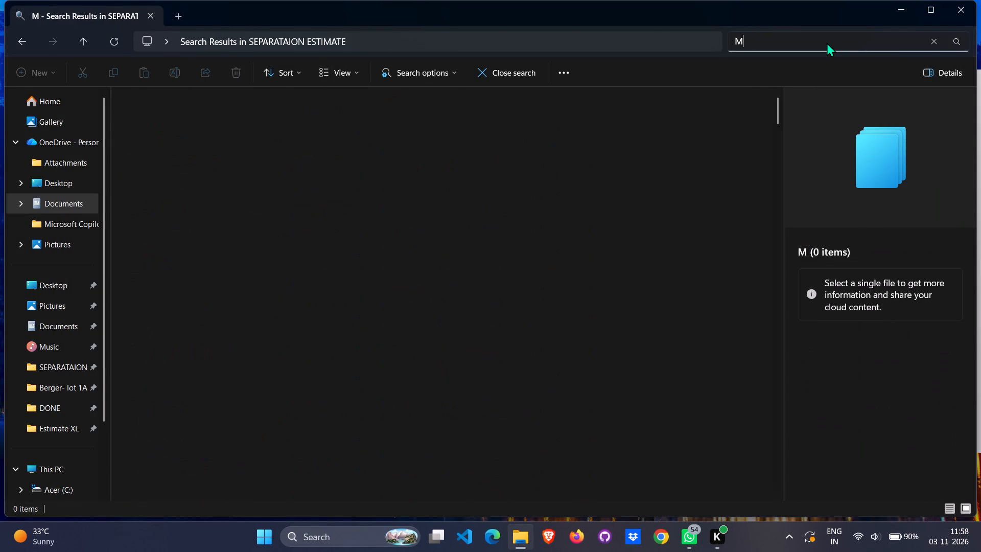
type("AD")
key("h")
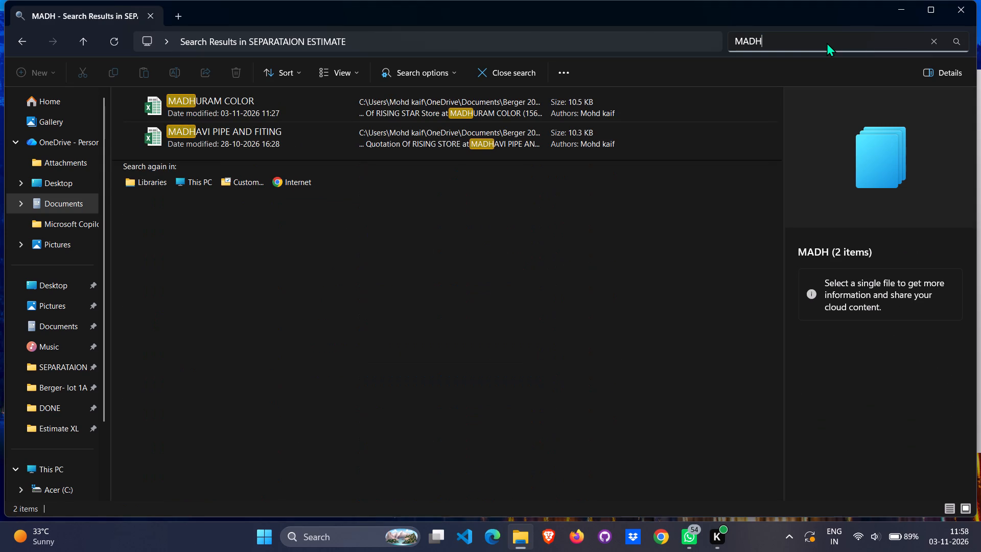
double_click(289, 96)
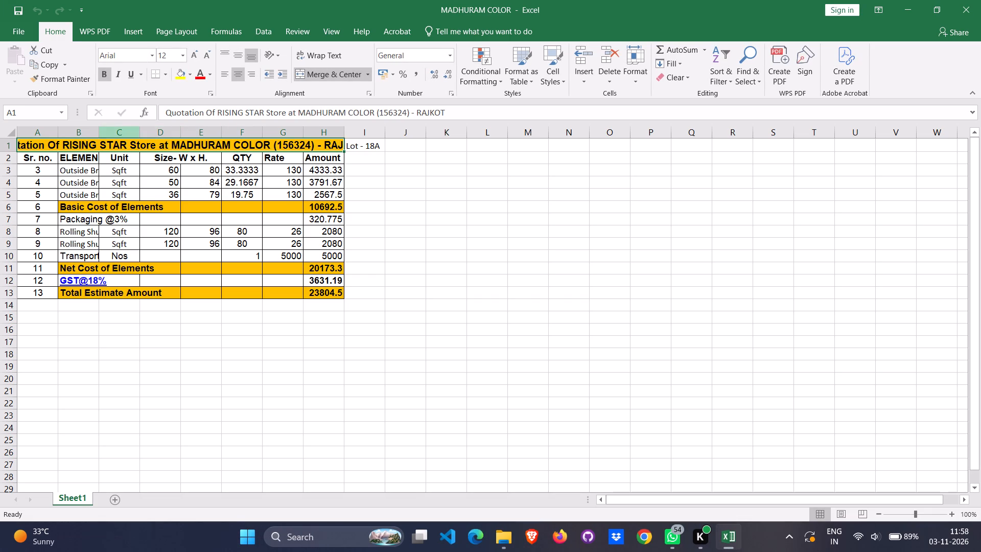
Widen the ELEMENT column in the MADHURAM COLOR quotation so the element names are readable.
left_click_drag(98, 131, 155, 131)
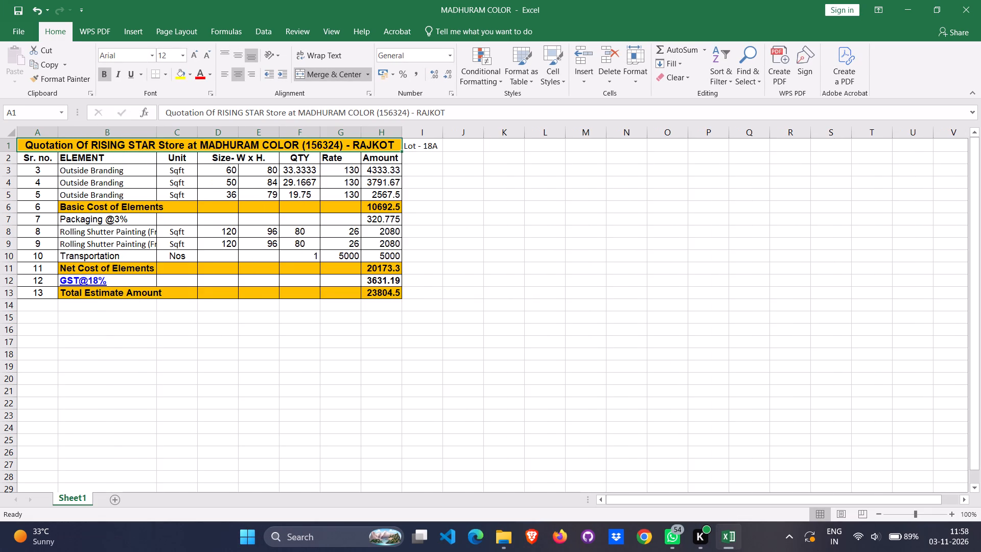
Check the combined QTY of the three Outside Branding rows and of the two Rolling Shutter Painting rows.
left_click(296, 173)
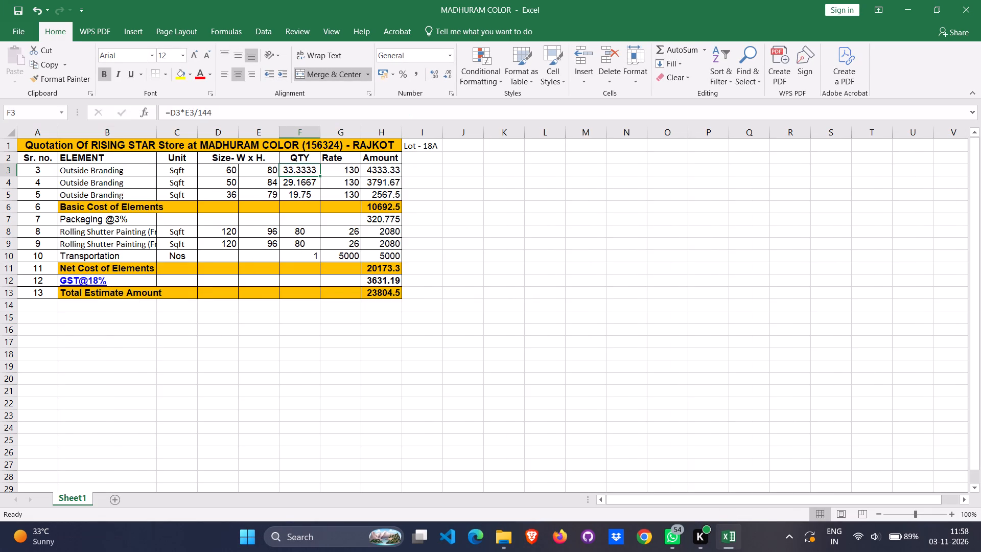
key("shift+Down")
key("shift+Down")
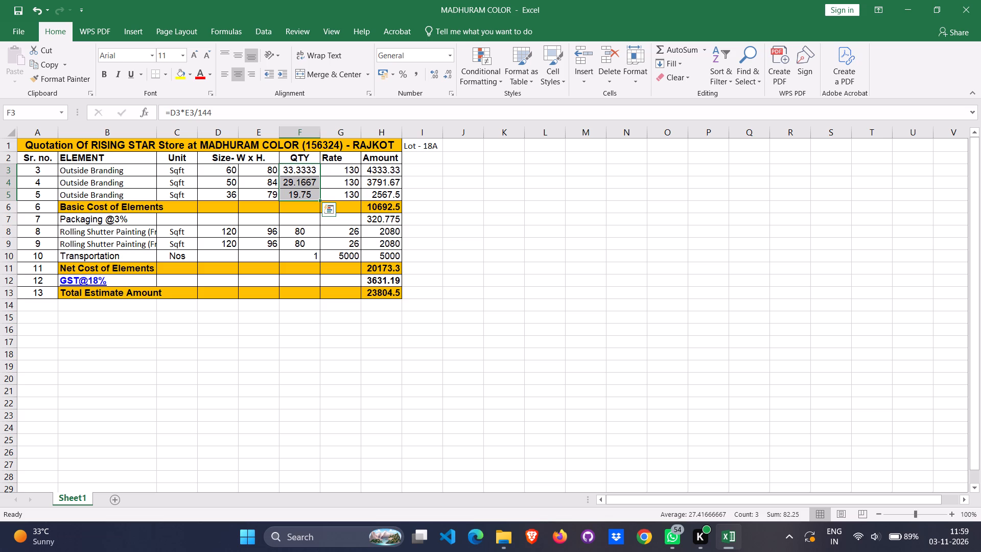
left_click(302, 234)
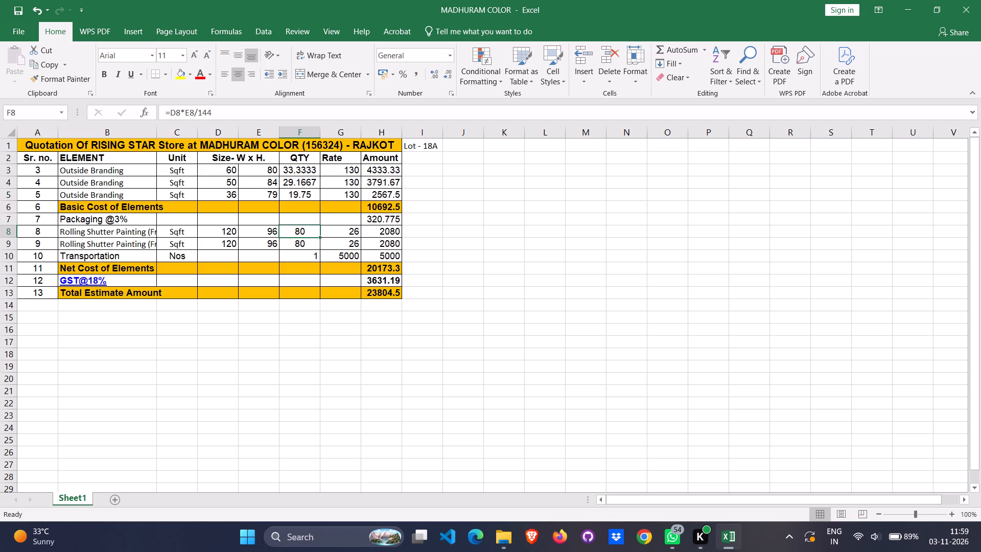
key("shift+Down")
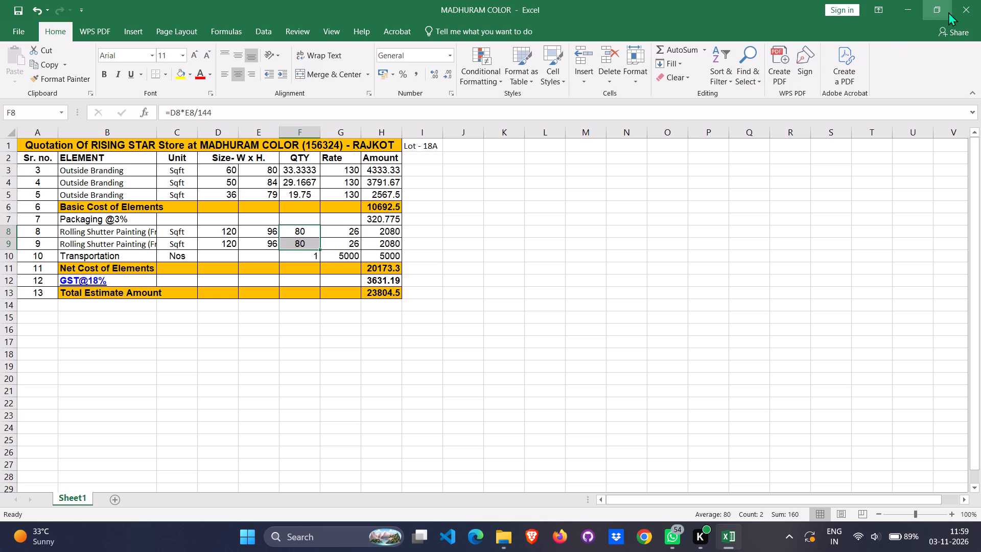
Close the MADHURAM COLOR workbook, saving its changes.
left_click(961, 5)
left_click(440, 284)
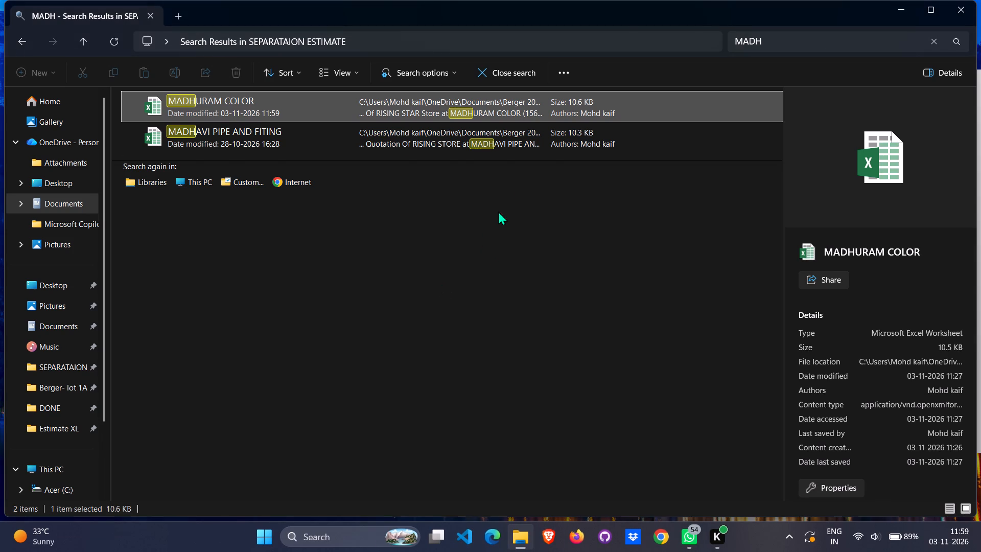
Search the SEPARATAION ESTIMATE folder for MARU and open the MARUTI STEEL workbook.
left_click(797, 36)
key("BackSpace")
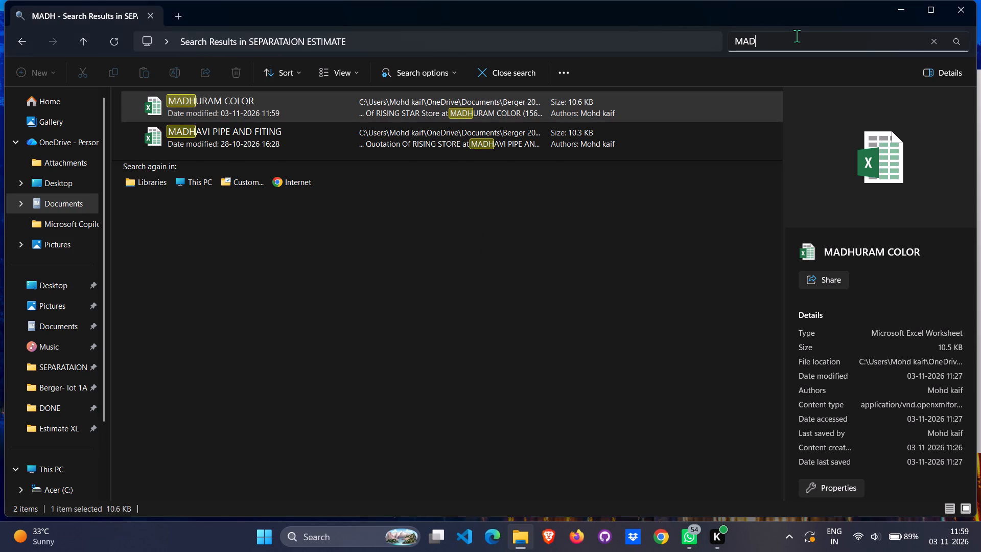
key("BackSpace")
type("RU")
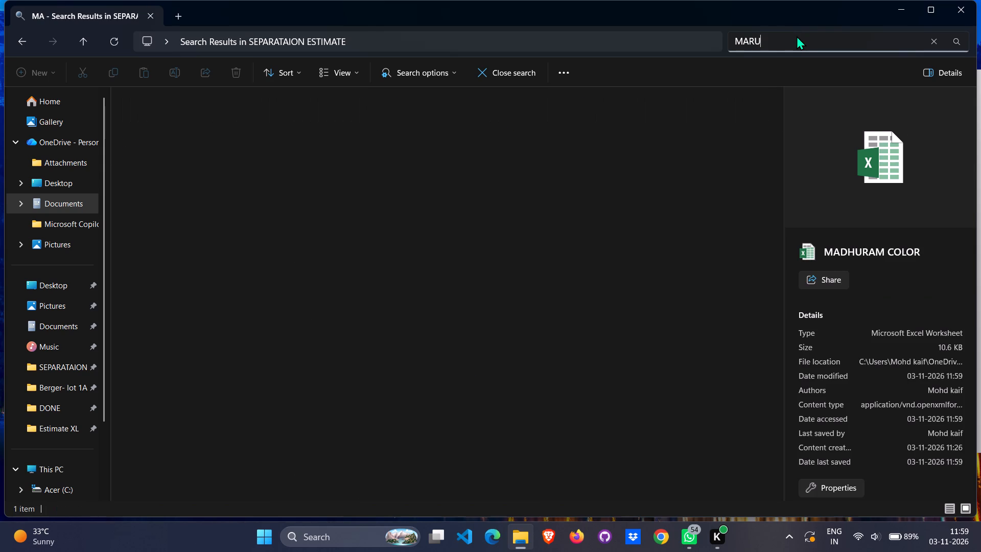
double_click(277, 102)
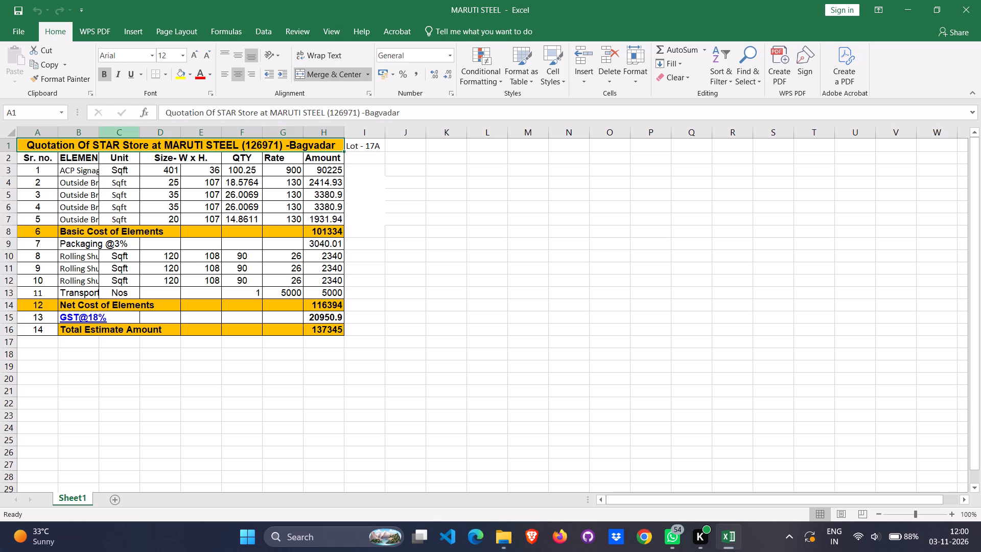
Widen the ELEMENT column in the MARUTI STEEL quotation so the element names are readable.
left_click_drag(98, 133, 99, 133)
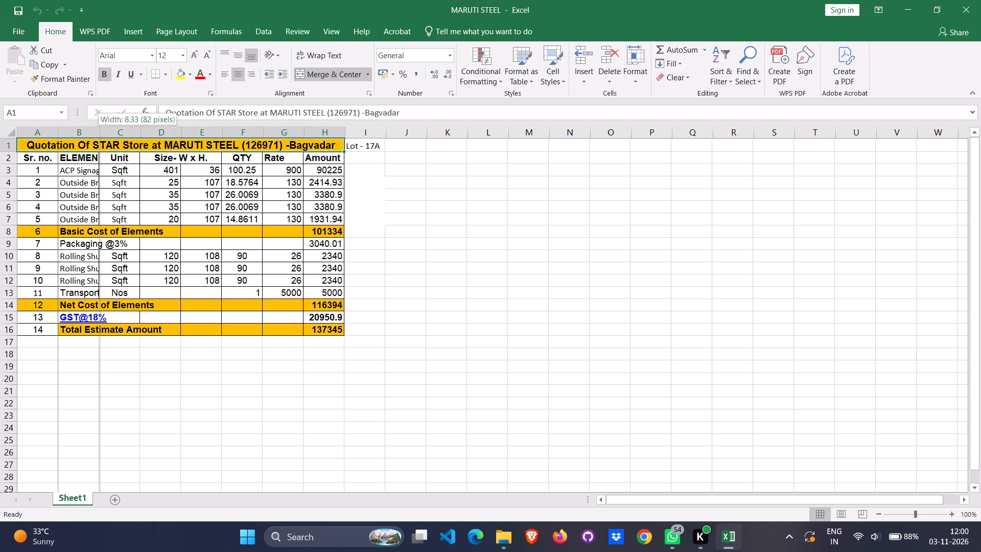
left_click_drag(99, 133, 150, 133)
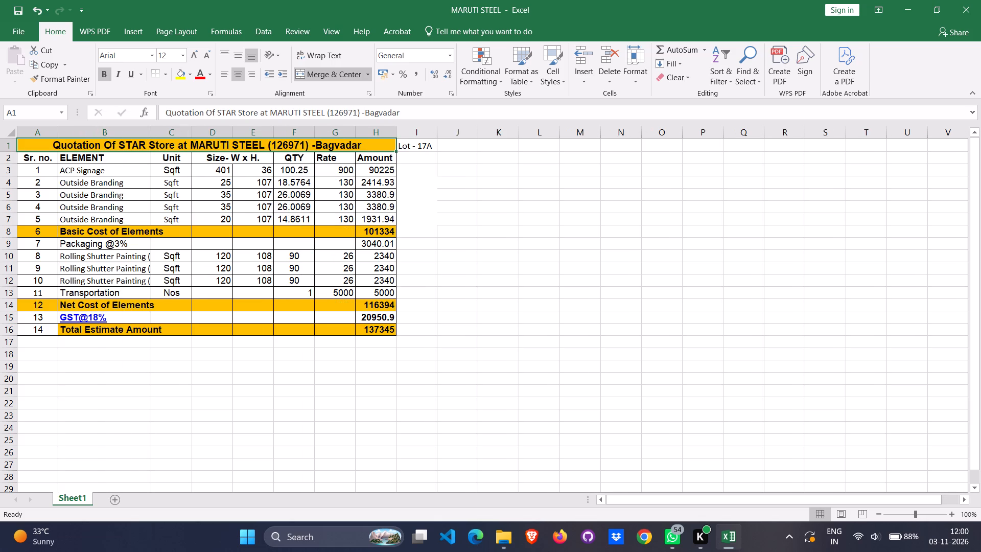
Check the ACP Signage row and the combined QTY of the four Outside Branding rows and the three Rolling Shutter Painting rows.
left_click(6, 171)
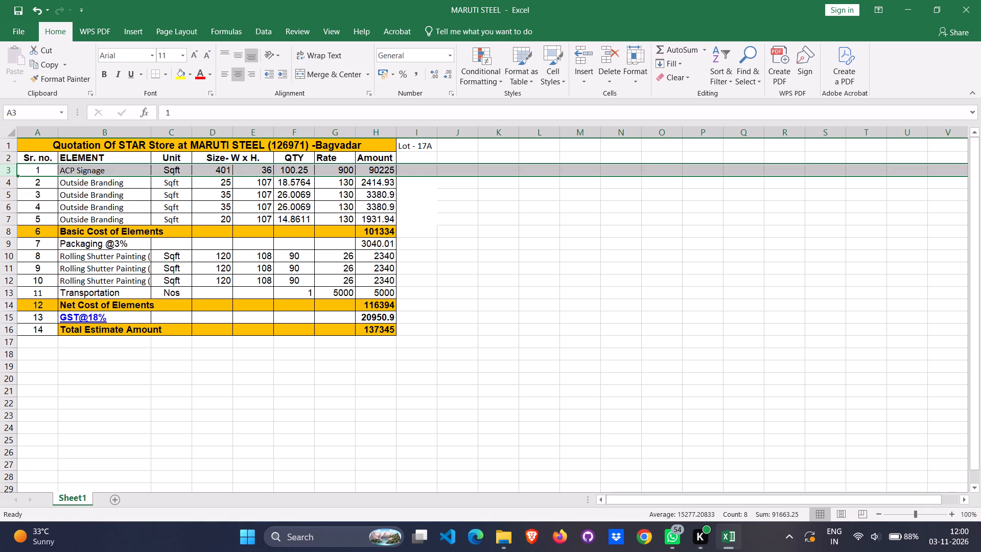
left_click(305, 183)
key("shift+Down")
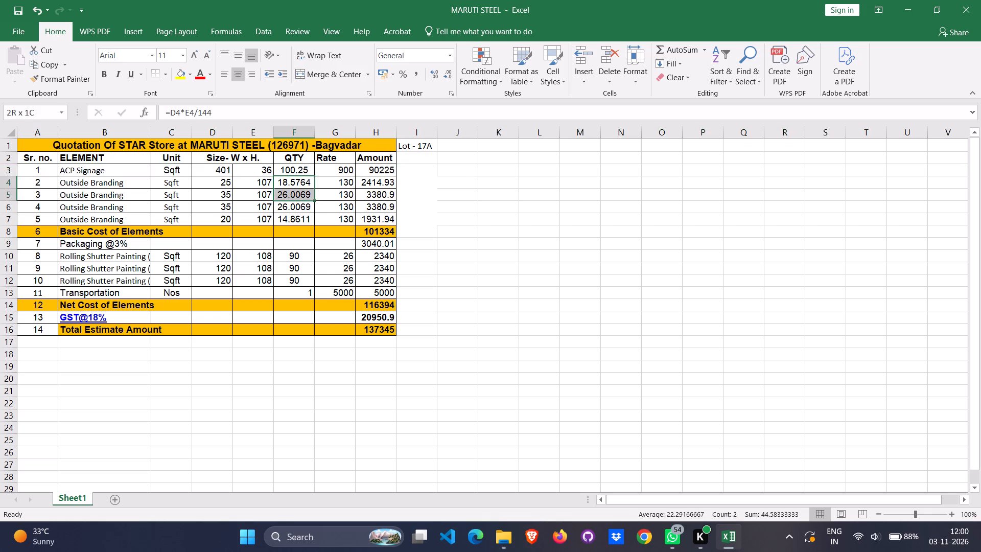
key("shift+Down")
key("shift+Down")
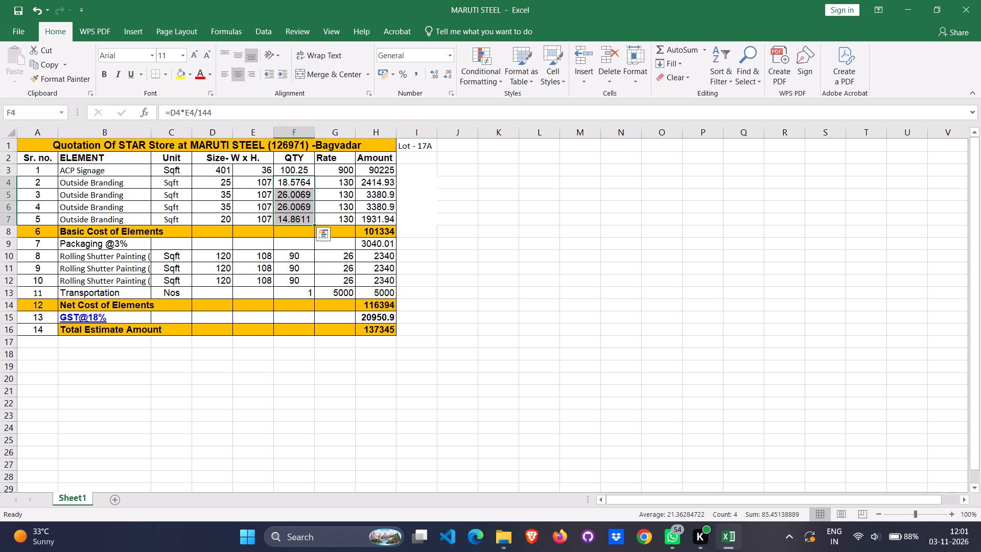
left_click(291, 255)
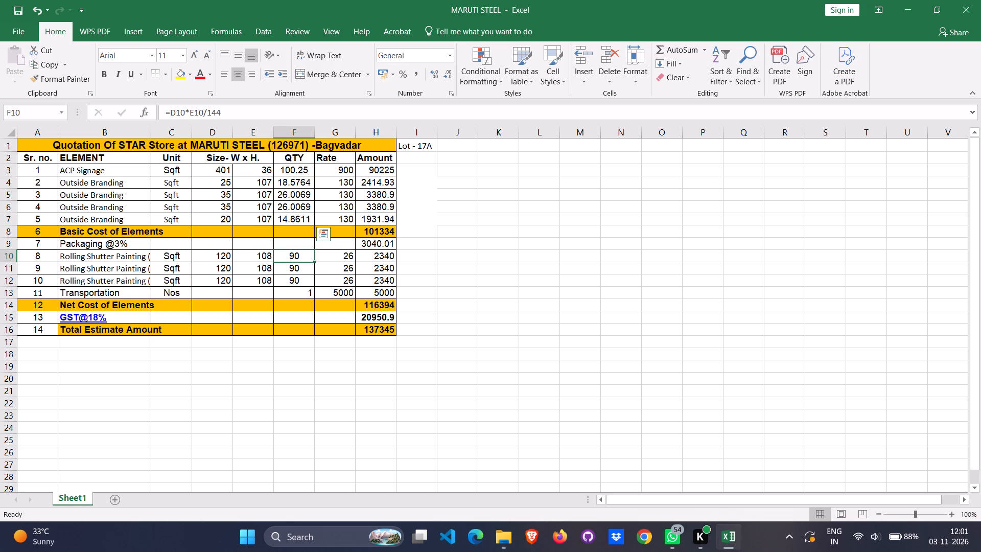
key("shift+Down")
key("shift+Down")
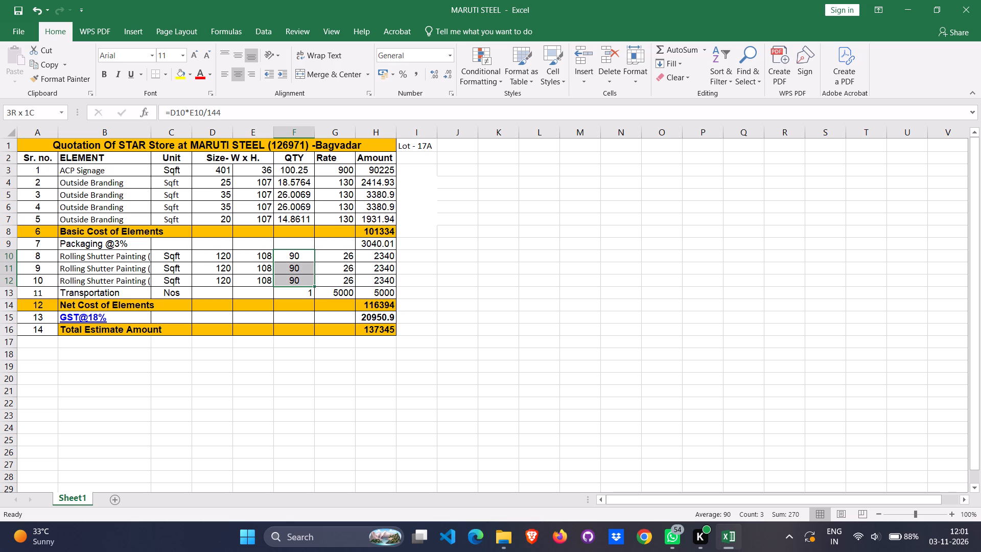
Close the MARUTI STEEL workbook, saving its changes.
left_click(966, 5)
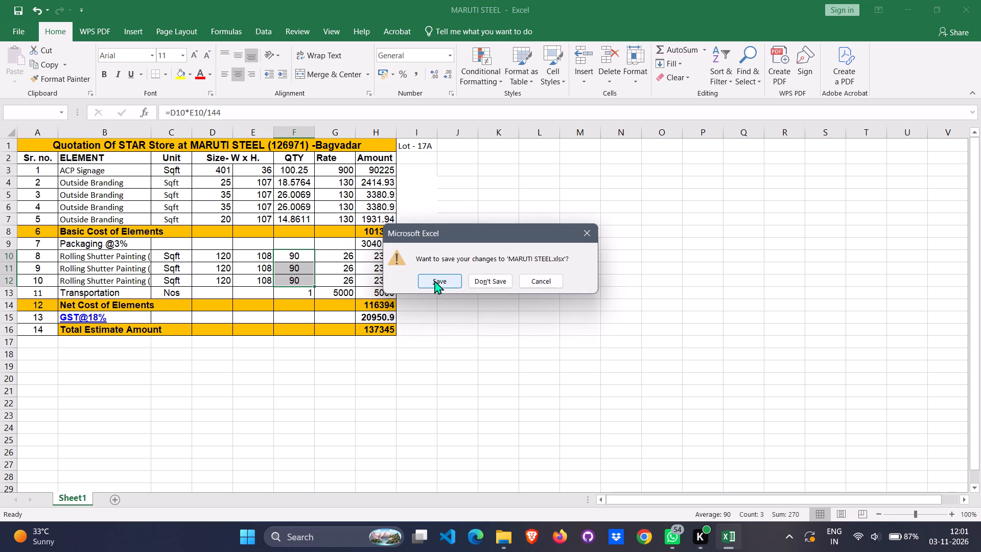
left_click(434, 280)
Search the SEPARATAION ESTIMATE folder for AMER and open the AMERICAN COLOUR workbook.
left_click(778, 41)
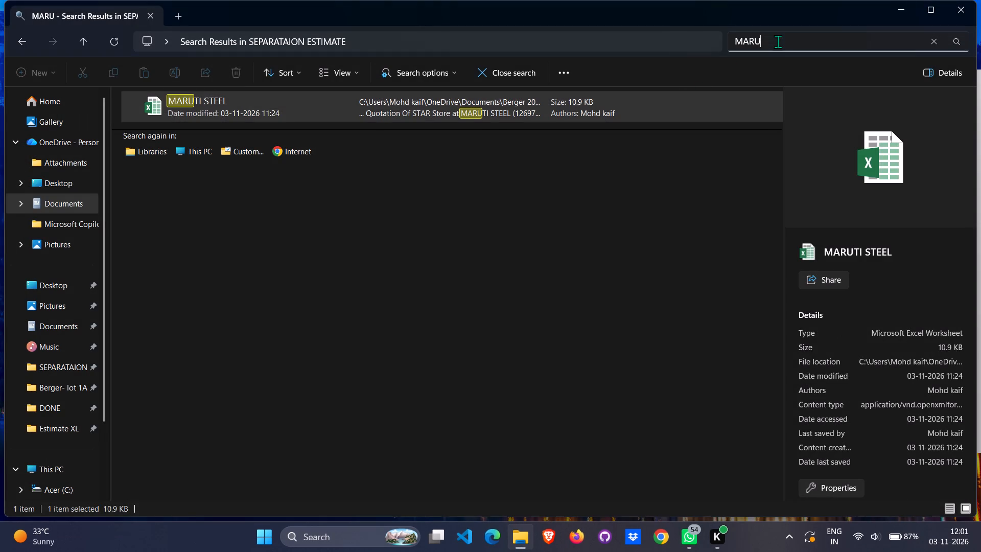
key("BackSpace")
key("BackSpace")
key("BackSpace")
key("BackSpace")
key("BackSpace")
key("BackSpace")
key("BackSpace")
key("BackSpace")
key("BackSpace")
key("BackSpace")
key("BackSpace")
key("BackSpace")
key("BackSpace")
key("BackSpace")
key("BackSpace")
key("BackSpace")
key("BackSpace")
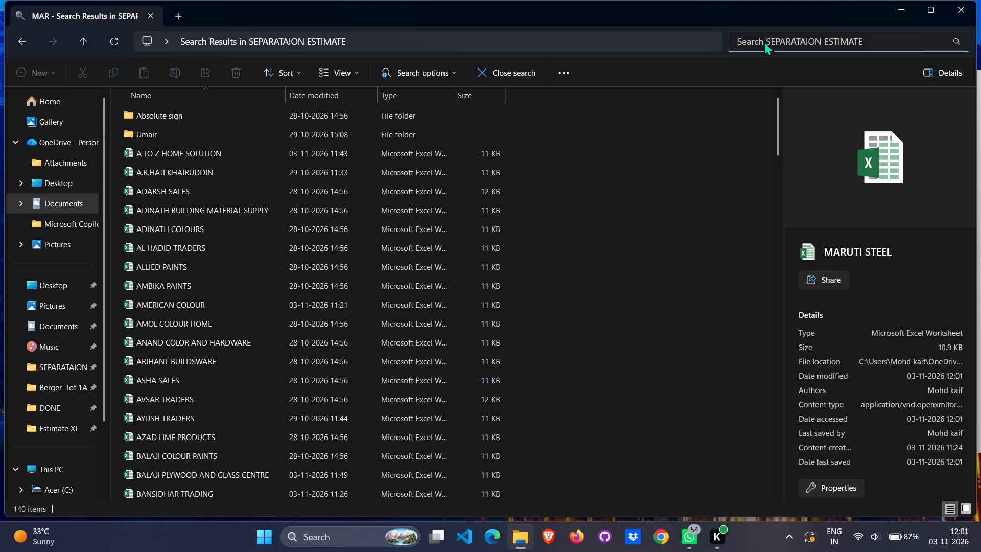
type("AMER")
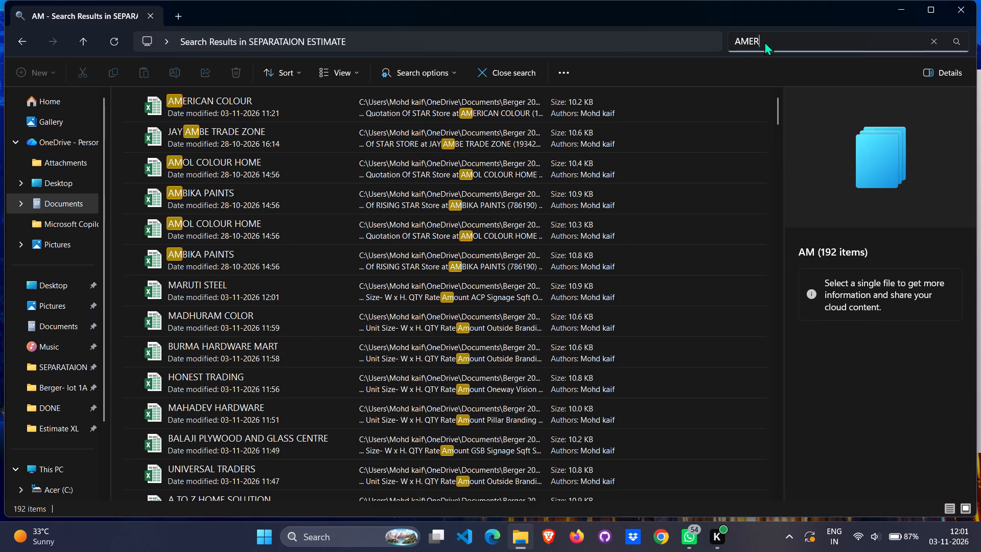
double_click(303, 106)
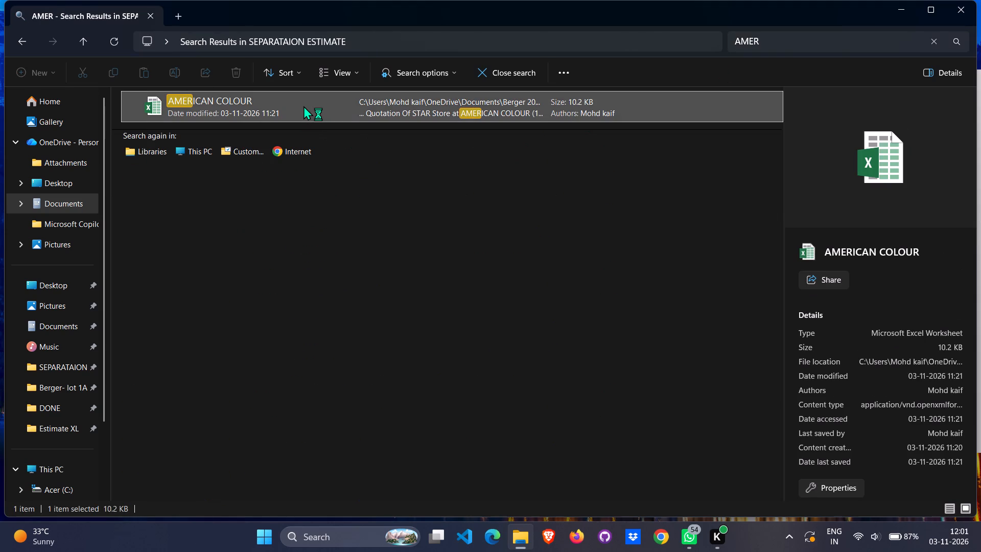
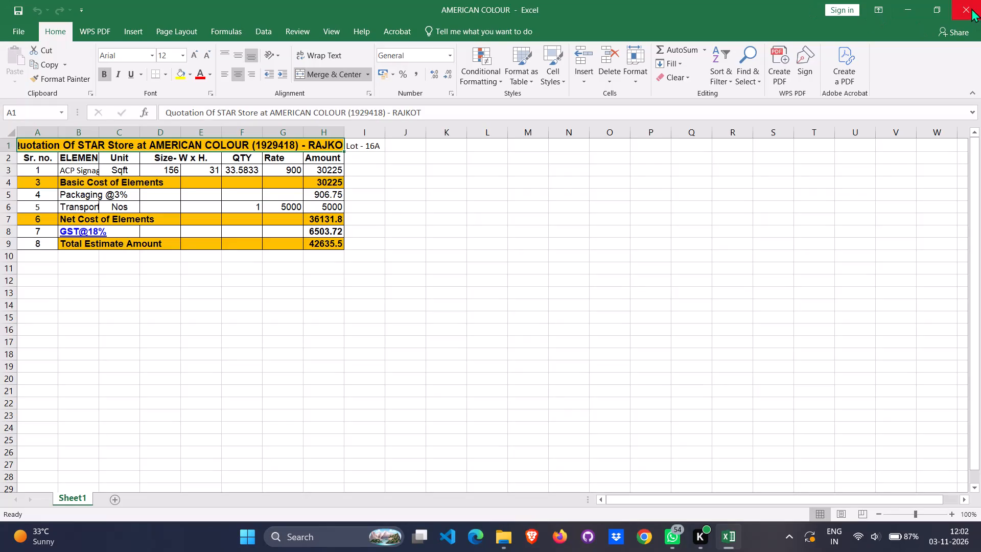
Close the AMERICAN COLOUR workbook.
left_click(968, 7)
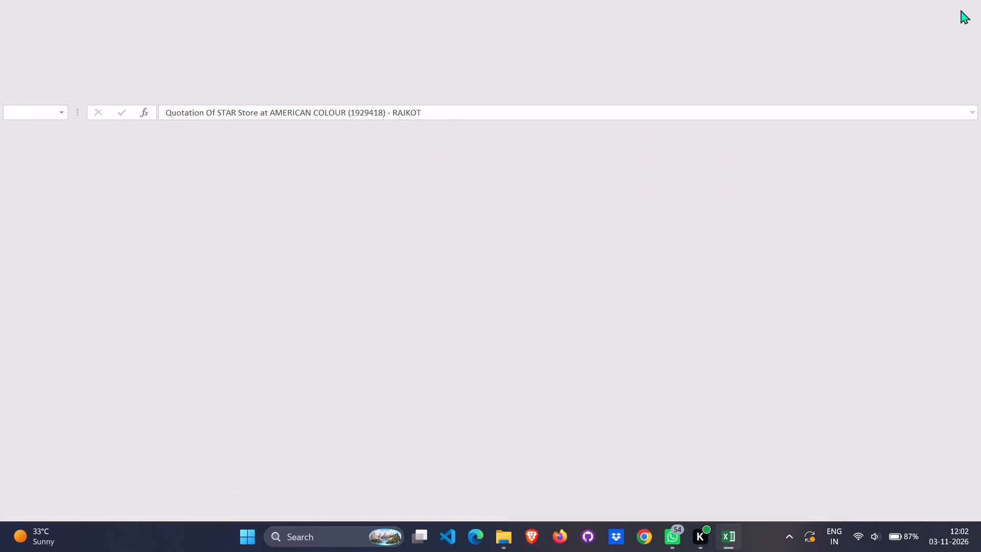
Search the SEPARATAION ESTIMATE folder for NEW in place of the AMER search.
left_click(838, 43)
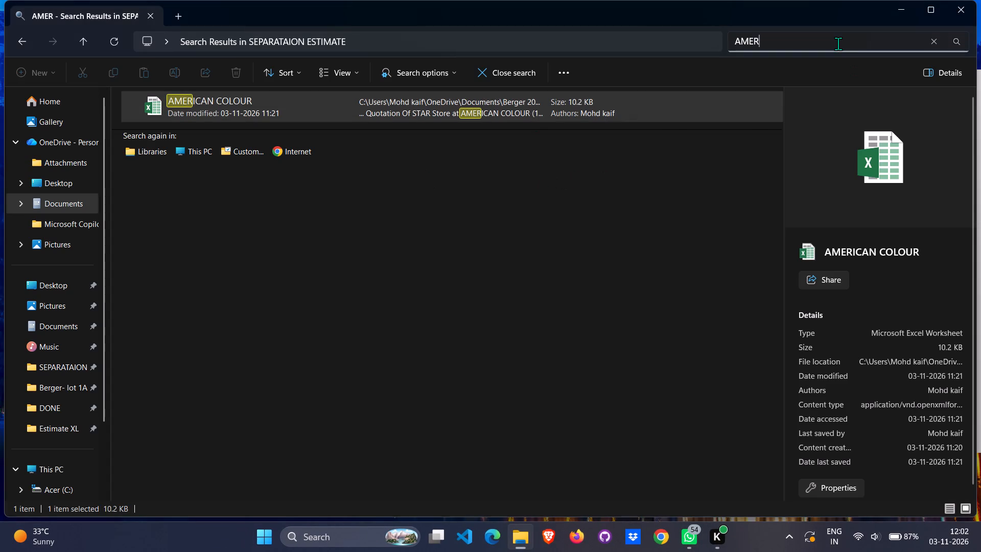
key("BackSpace")
key("BackSpace")
key("BackSpace")
key("BackSpace")
key("BackSpace")
key("BackSpace")
key("BackSpace")
key("BackSpace")
key("BackSpace")
key("BackSpace")
key("BackSpace")
key("BackSpace")
key("BackSpace")
key("BackSpace")
key("BackSpace")
type("NEW")
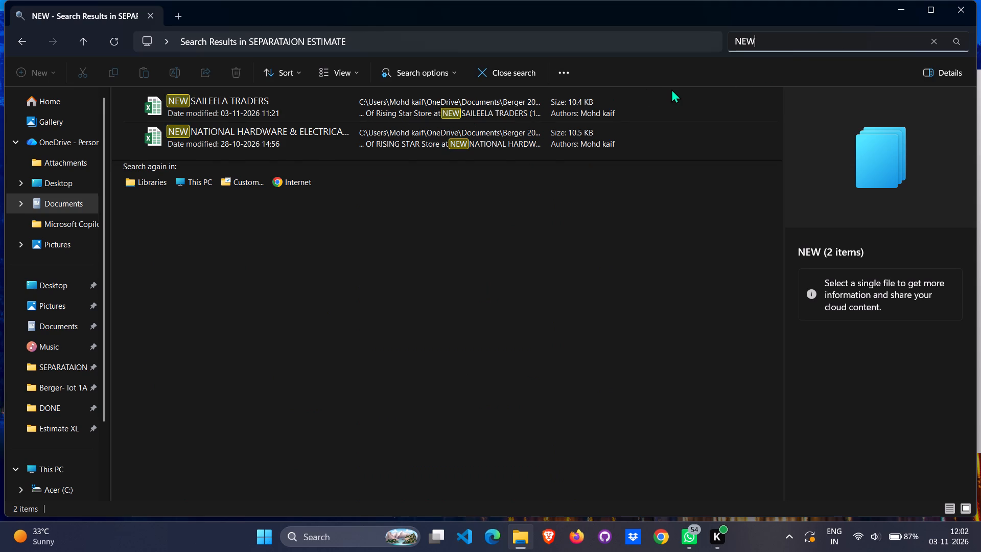
Search the SEPARATAION ESTIMATE folder for PATEL and open the PATEL TIMBER workbook.
key("BackSpace")
key("BackSpace")
key("BackSpace")
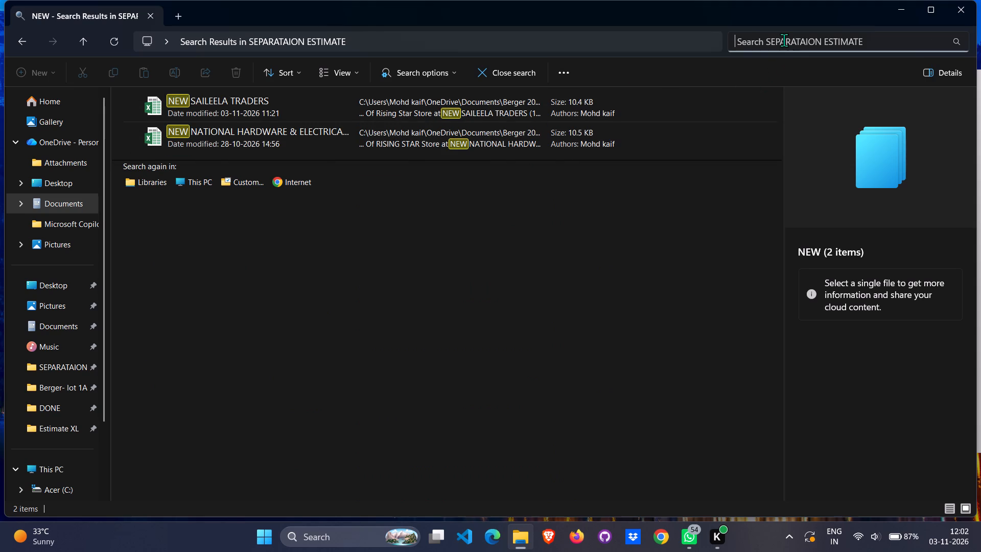
key("BackSpace")
type("PAT")
type("EL")
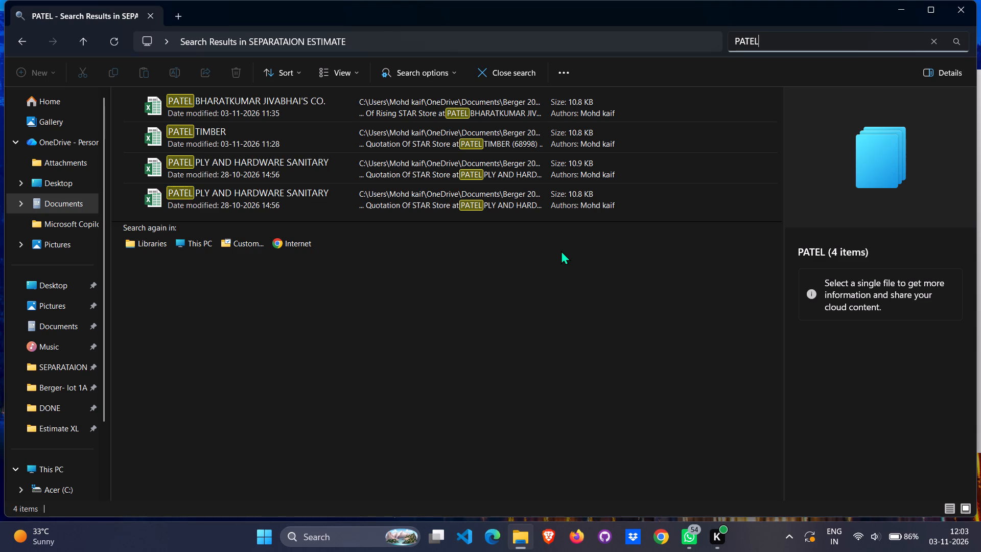
double_click(326, 146)
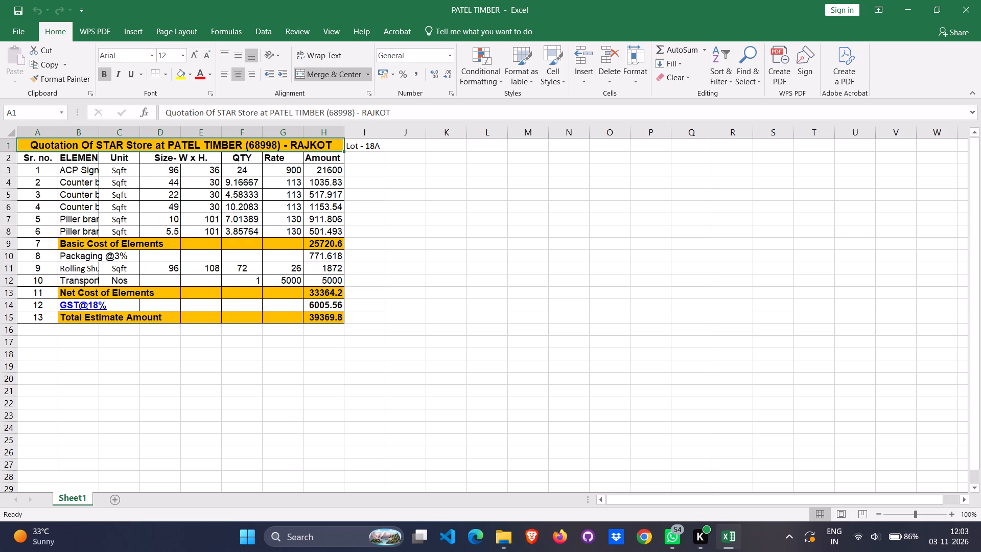
Widen the ELEMENT column in the PATEL TIMBER quotation so the element names are readable.
left_click_drag(99, 130, 161, 129)
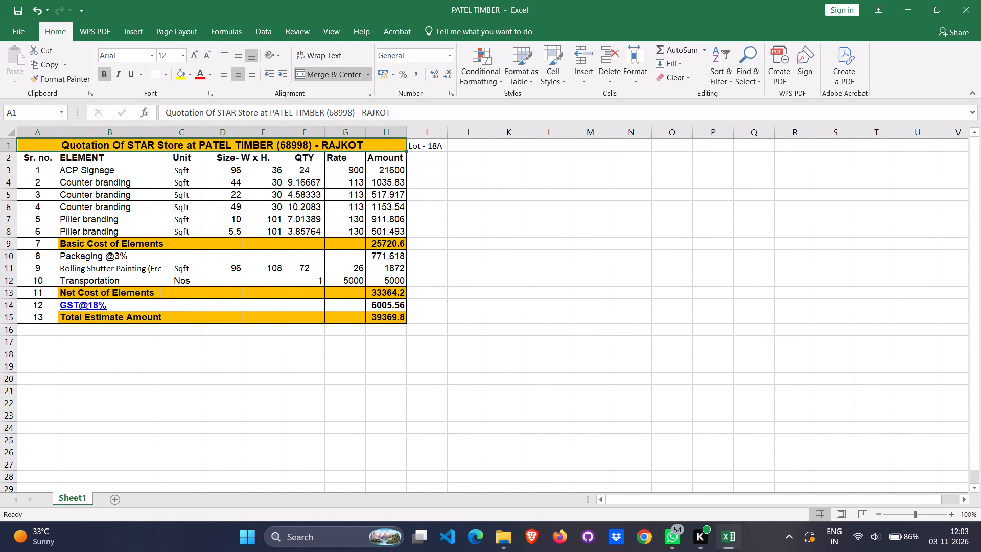
Check the ACP Signage row and the combined QTY of the three Counter branding rows and the two Piller branding rows.
left_click(3, 171)
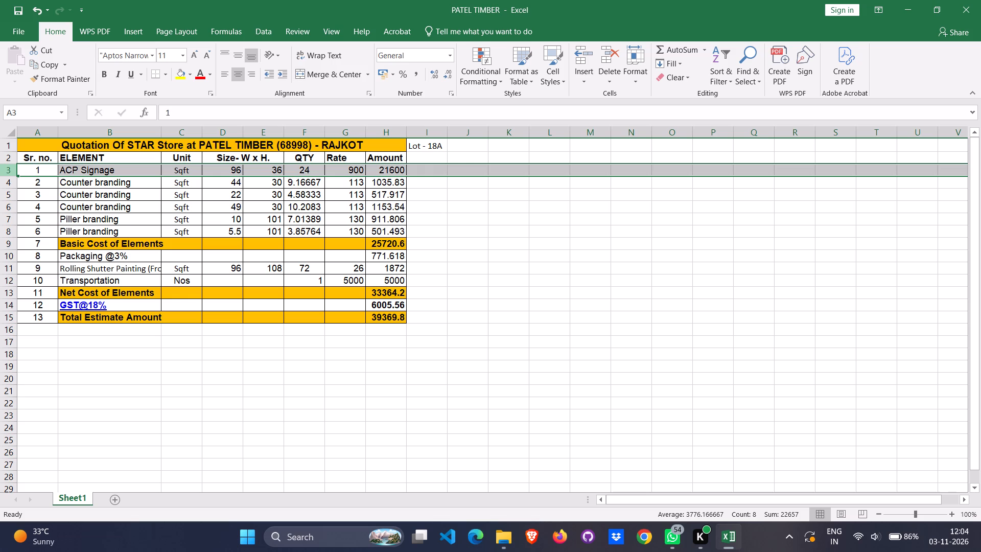
left_click(309, 184)
key("shift+Down")
key("shift+Down")
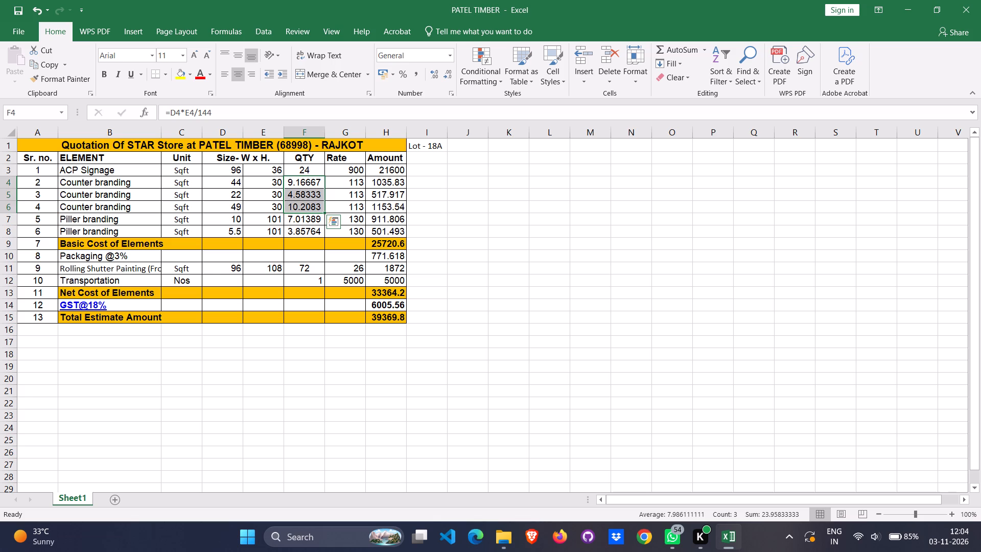
left_click(312, 219)
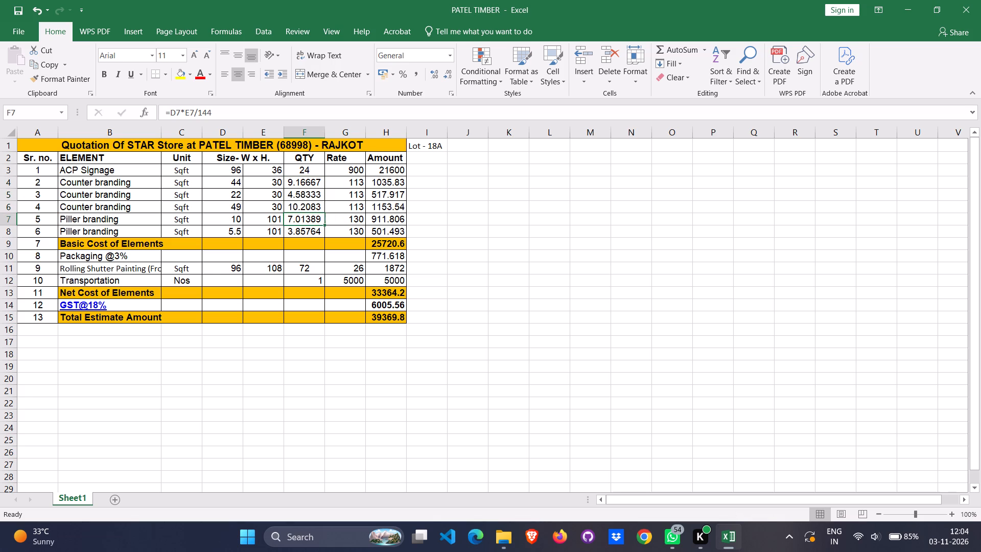
key("shift+Down")
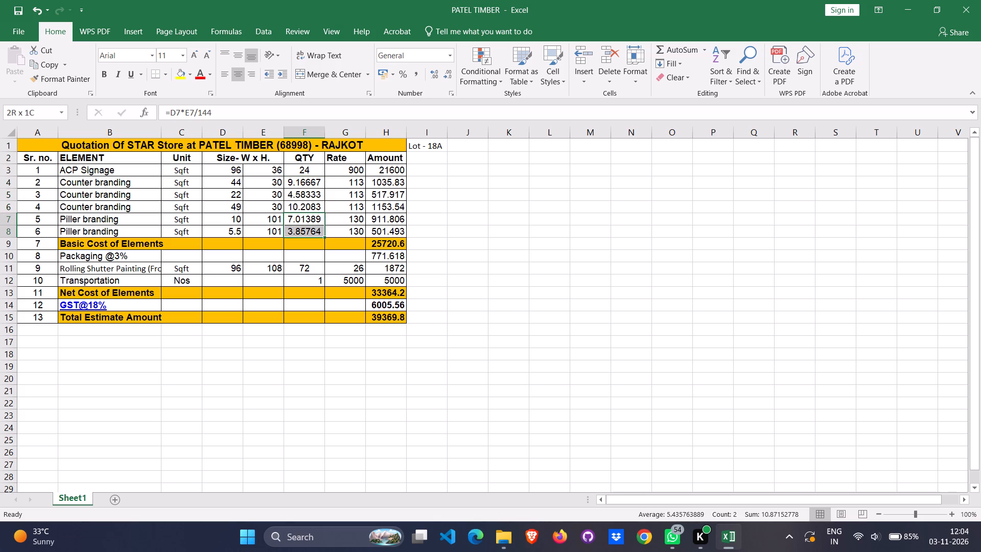
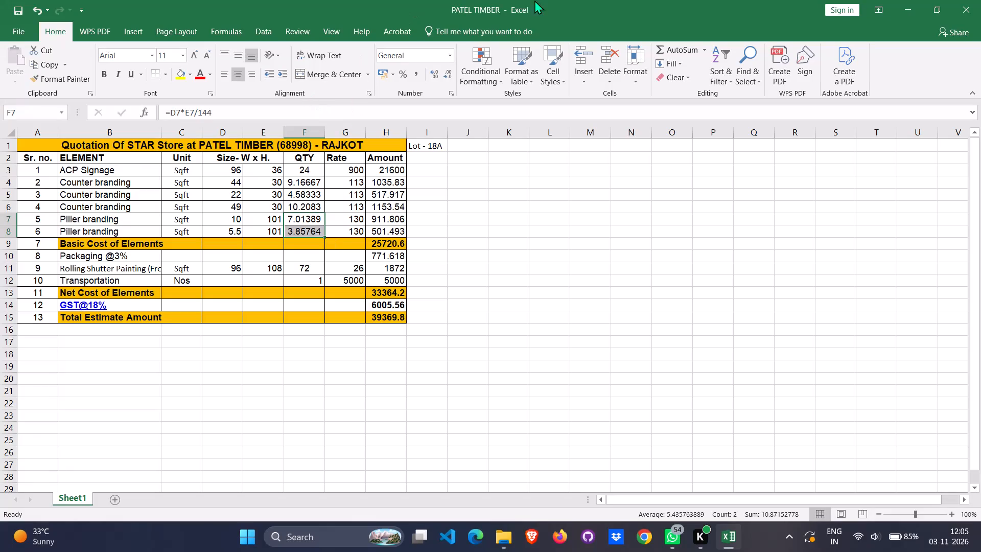
Close the PATEL TIMBER workbook, saving its changes.
left_click(966, 4)
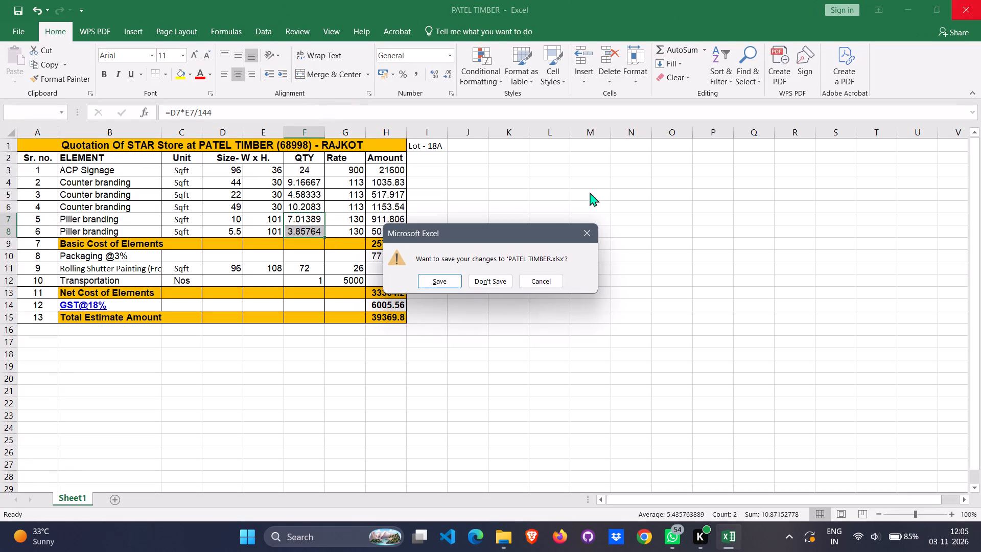
left_click(447, 279)
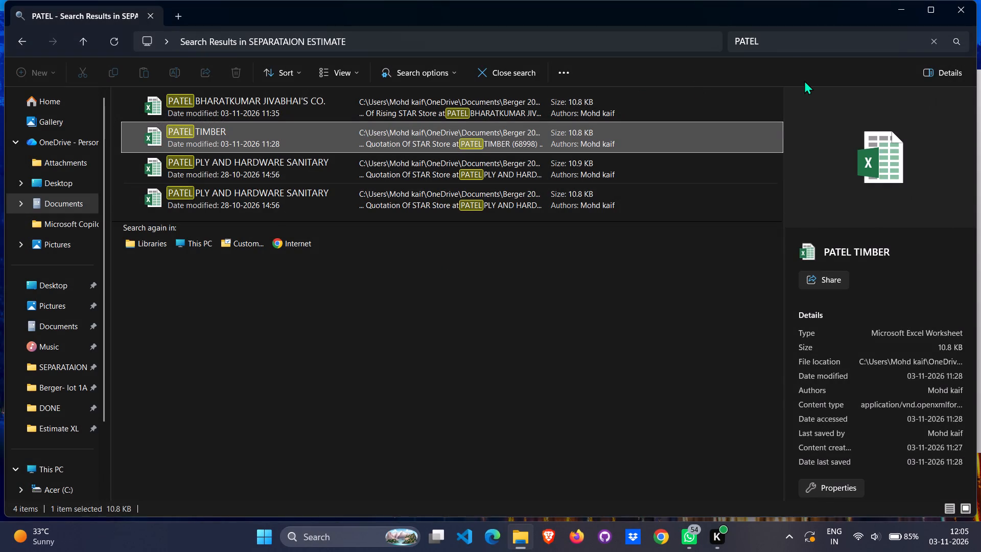
Search the SEPARATAION ESTIMATE folder for SHREE in place of PATEL and open the SHREE RAMESHWARE TRADERS workbook.
left_click(790, 36)
key("BackSpace")
key("BackSpace")
key("BackSpace")
key("BackSpace")
key("BackSpace")
key("BackSpace")
key("BackSpace")
key("BackSpace")
key("BackSpace")
key("BackSpace")
key("BackSpace")
key("BackSpace")
key("BackSpace")
key("BackSpace")
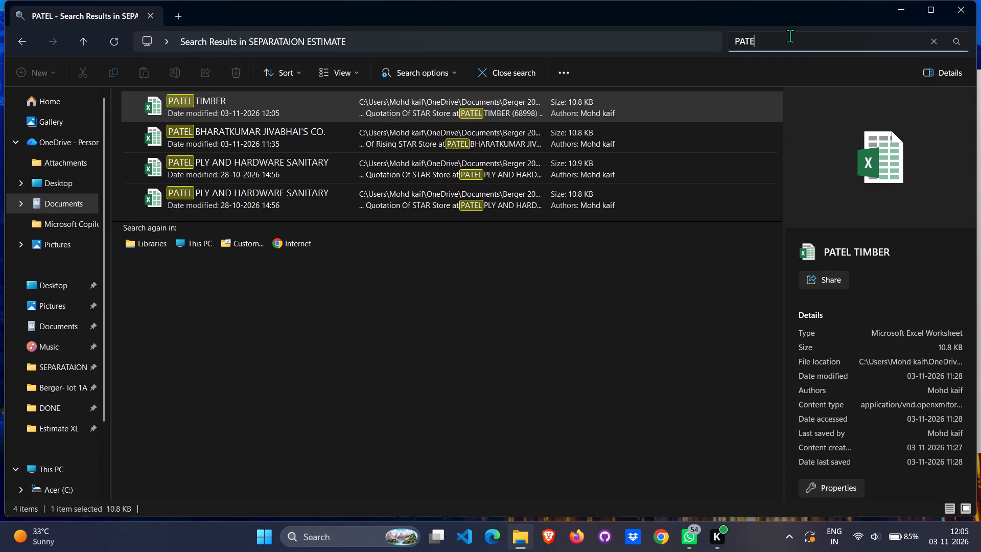
type("SHREE")
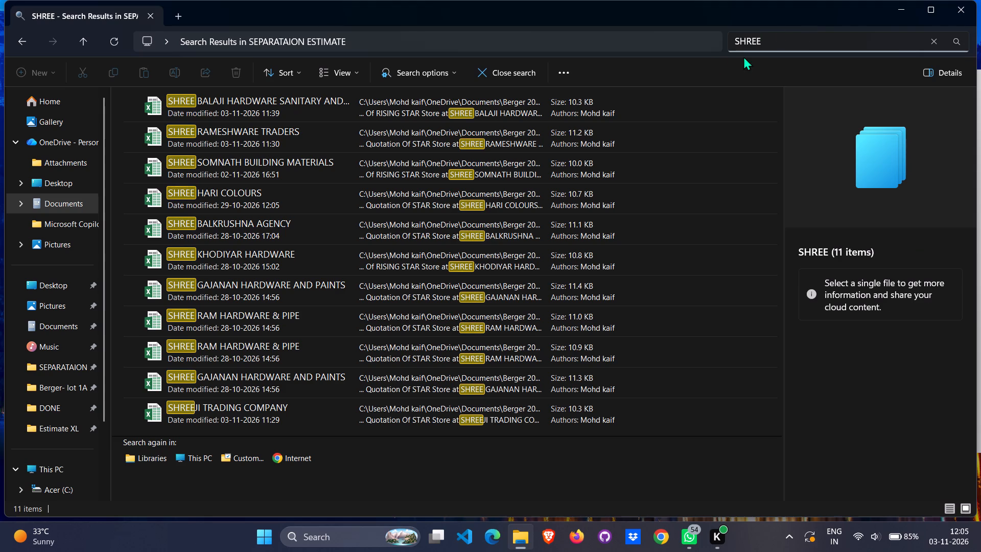
double_click(326, 134)
double_click(326, 134)
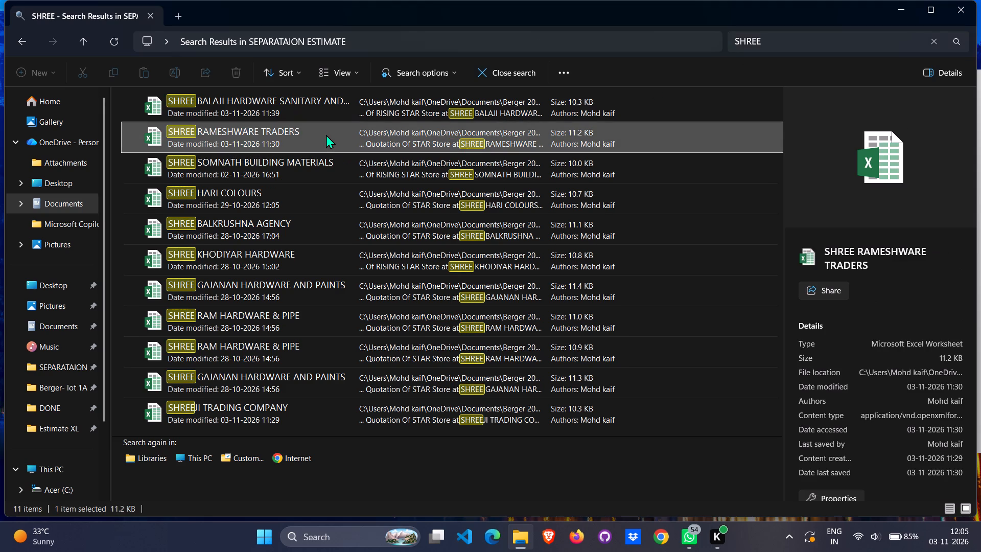
double_click(326, 134)
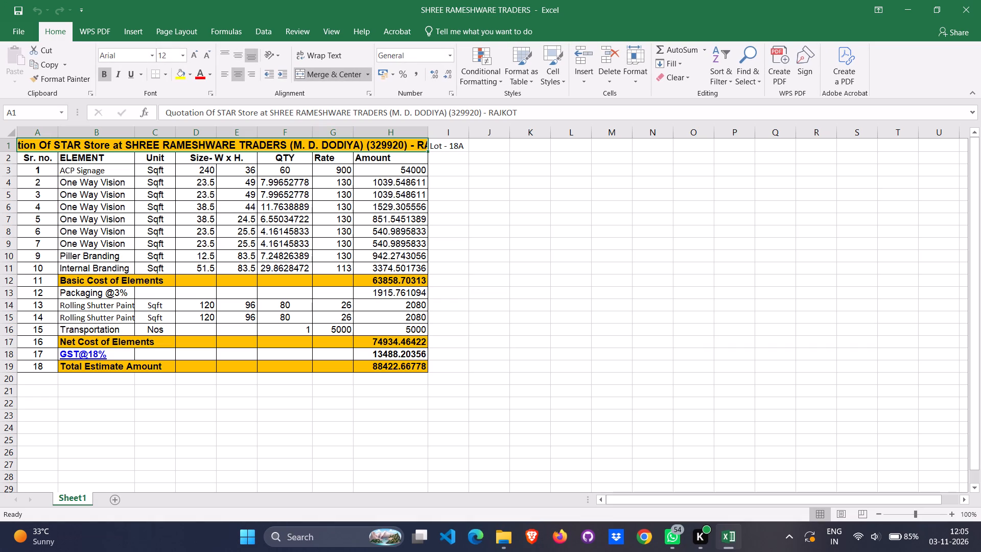
Check the ACP Signage row and the combined QTY of the six One Way Vision rows in the SHREE RAMESHWARE TRADERS quotation.
left_click(116, 170)
left_click(14, 170)
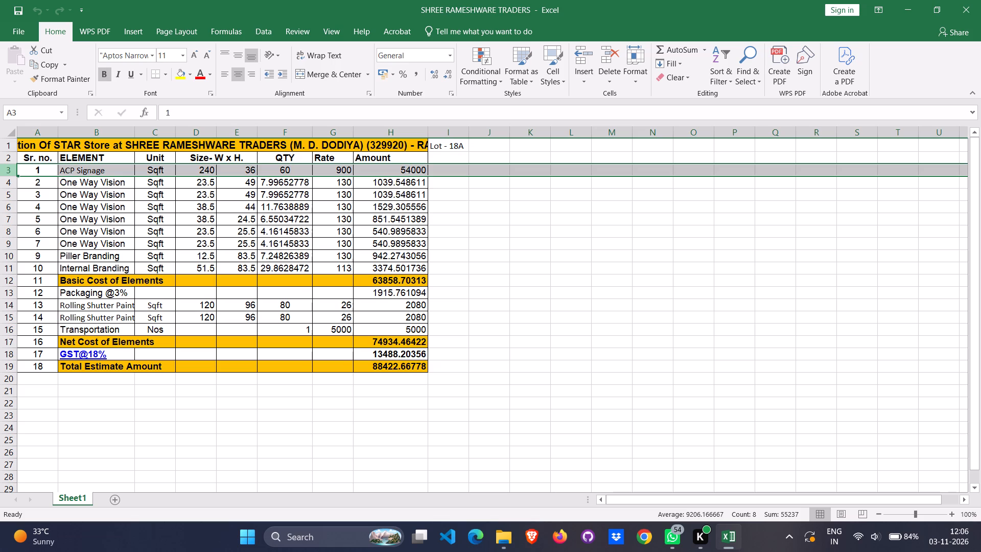
left_click(10, 243)
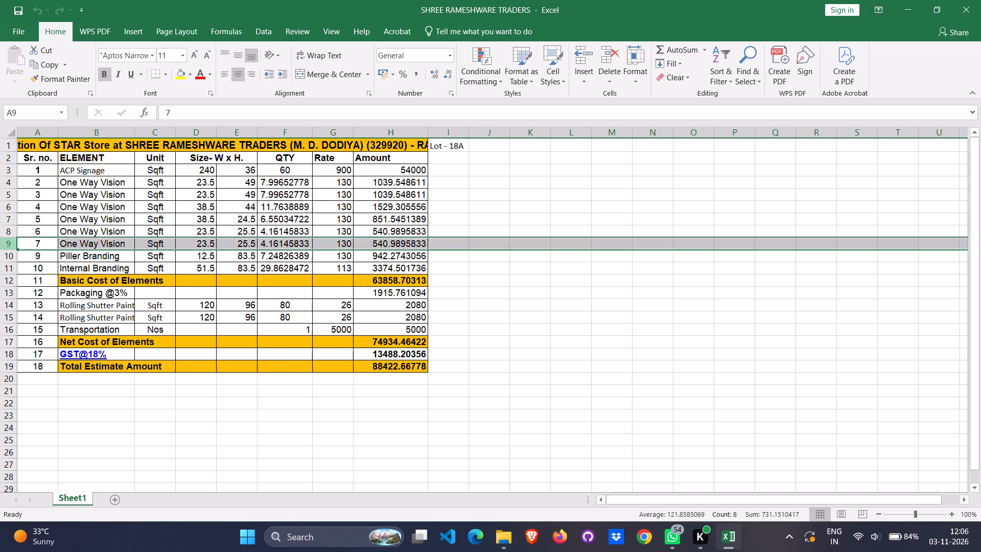
left_click(12, 182)
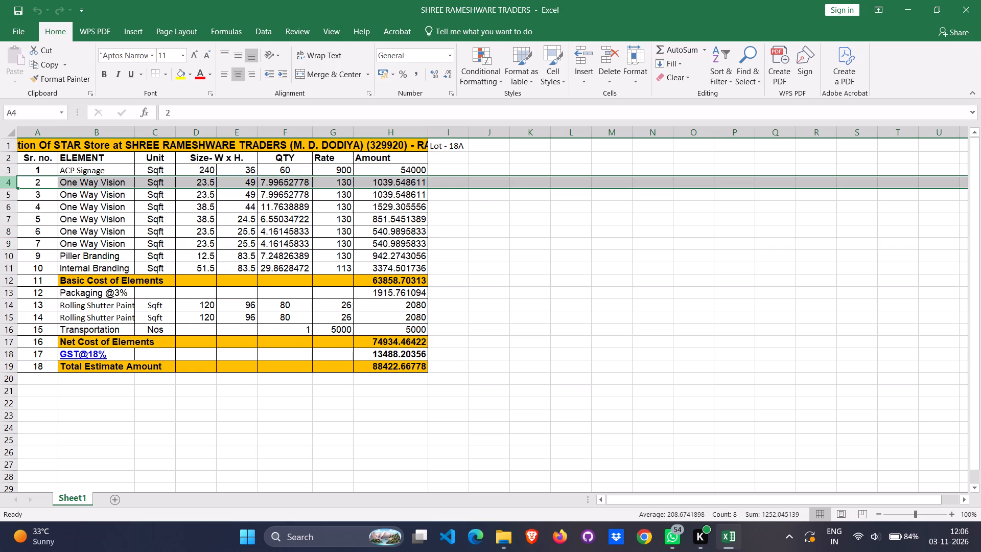
left_click_drag(14, 182, 33, 247, "shift")
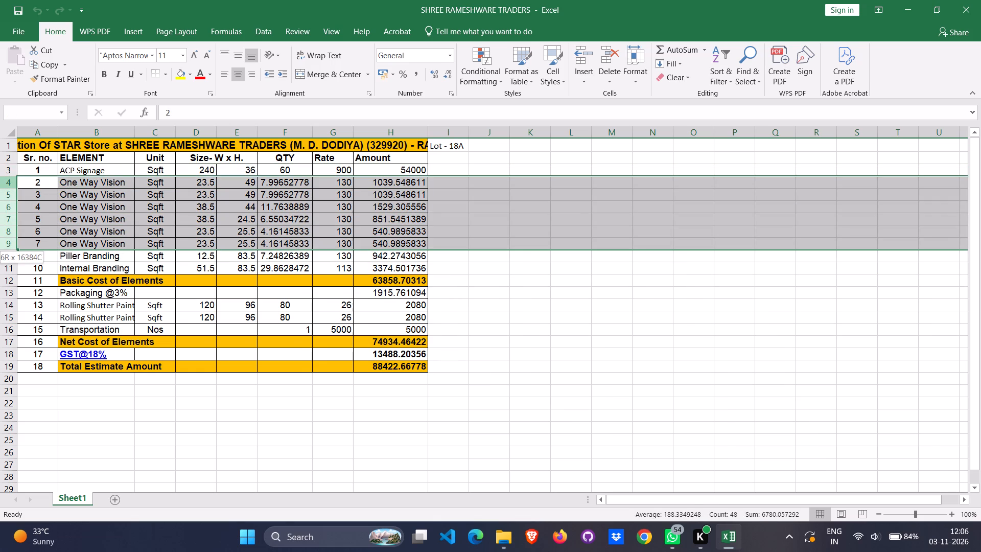
left_click_drag(33, 247, 34, 248, "shift")
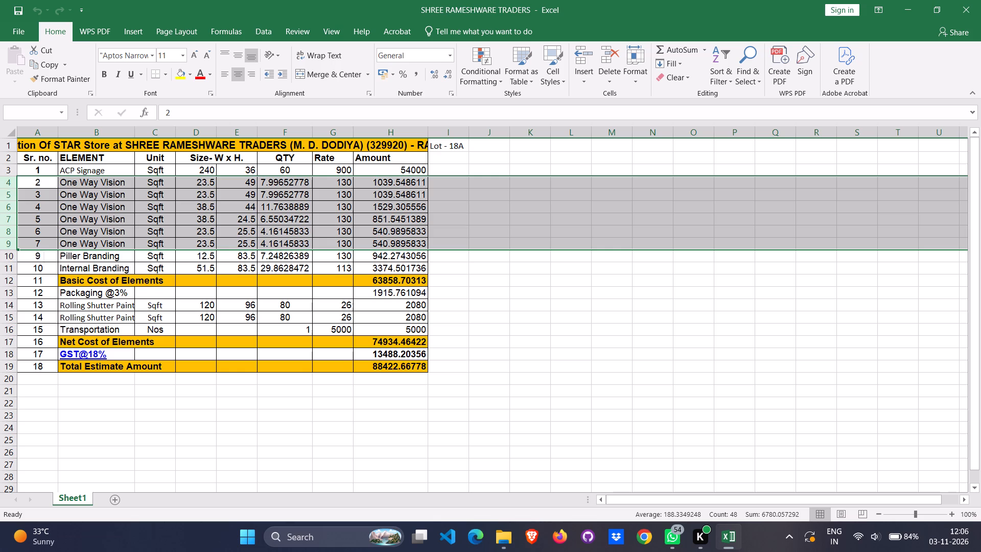
left_click_drag(25, 176, 87, 183, "shift")
left_click(286, 245)
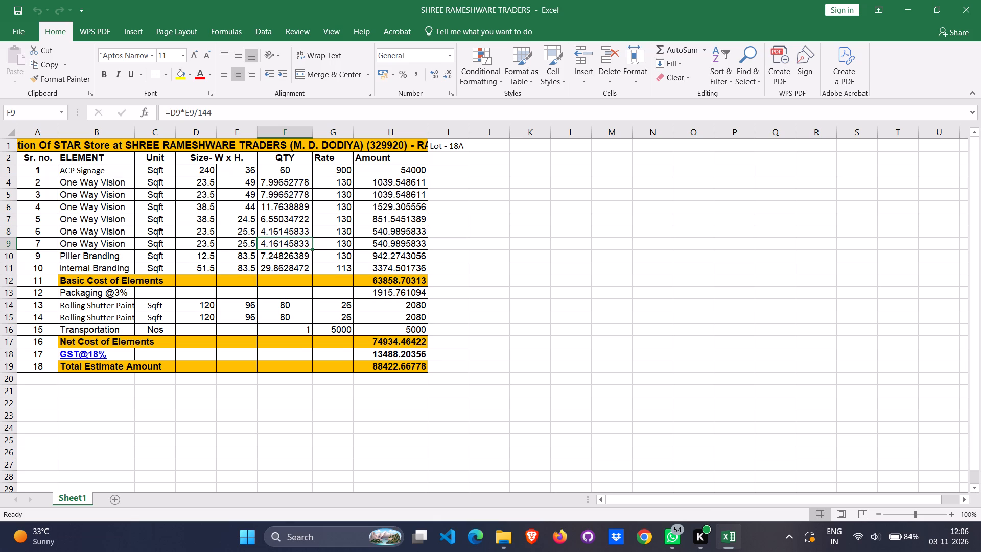
key("shift+Up")
key("shift+Up")
key("shift+Up")
key("shift+Up")
key("shift+Up")
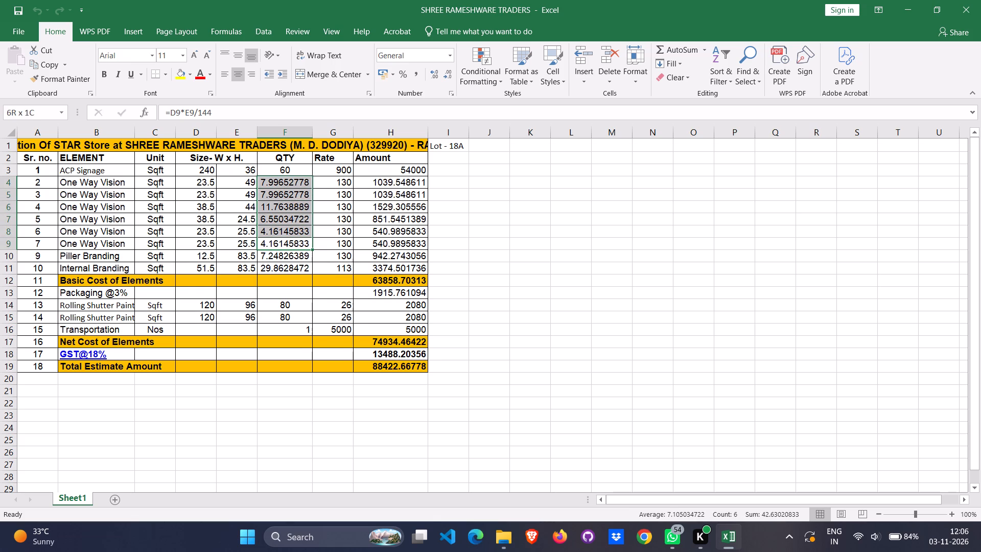
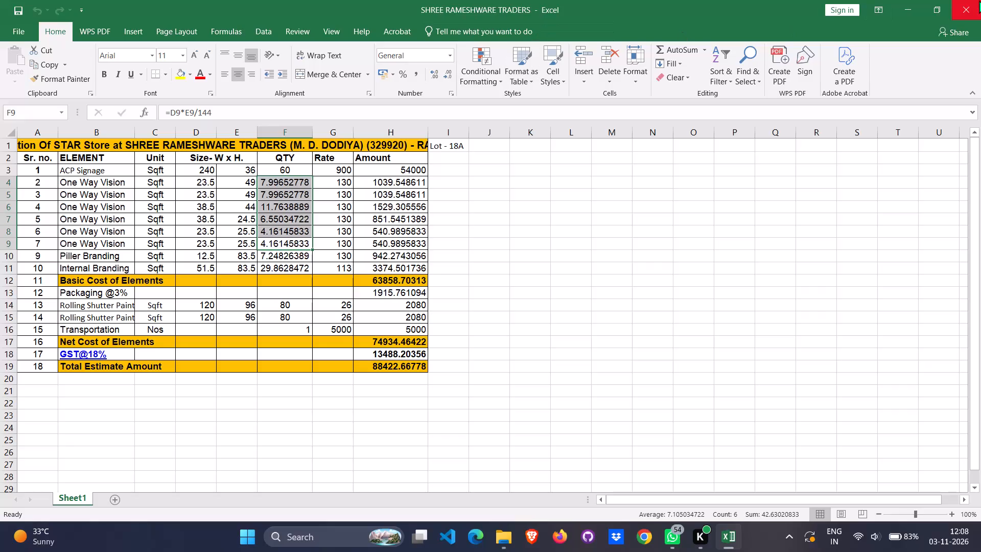
Close the SHREE RAMESHWARE TRADERS workbook.
left_click(965, 3)
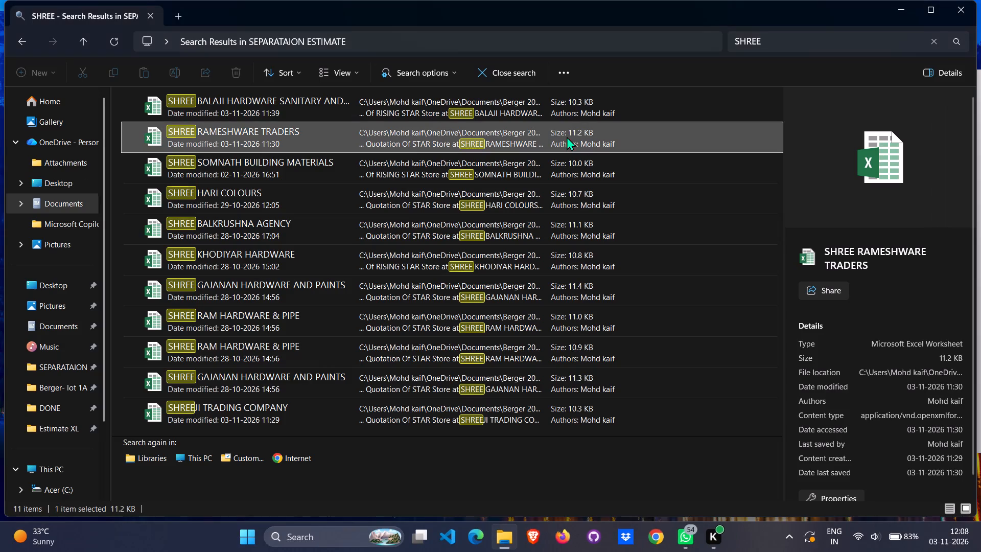
Refine the SEPARATAION ESTIMATE folder search to SHREEJI and open the SHREEJI TRADING COMPANY workbook.
left_click(799, 42)
type("JI")
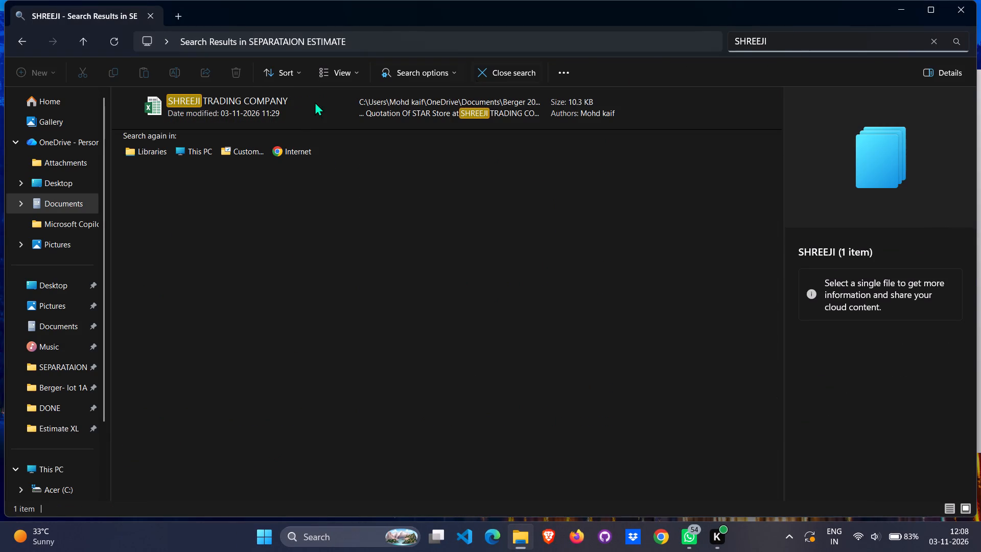
double_click(299, 109)
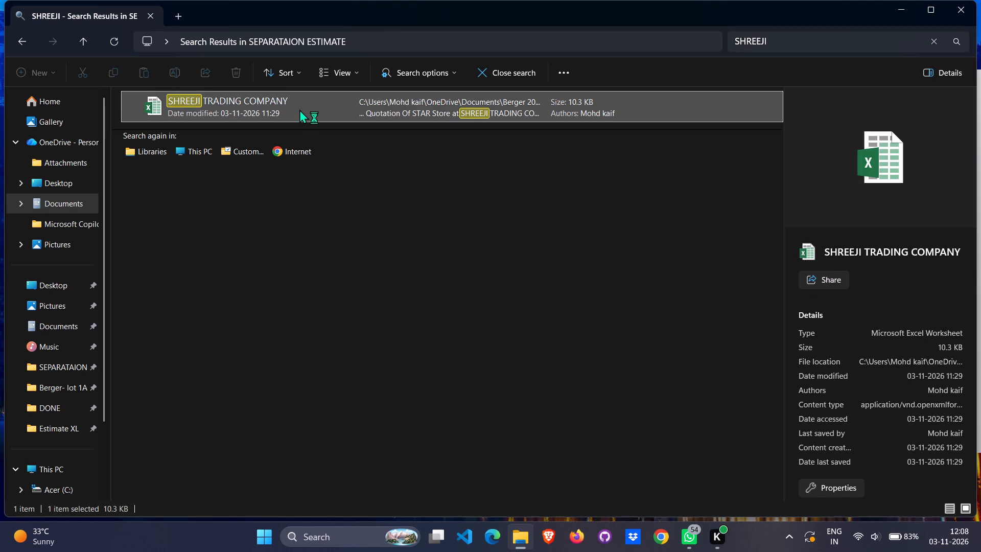
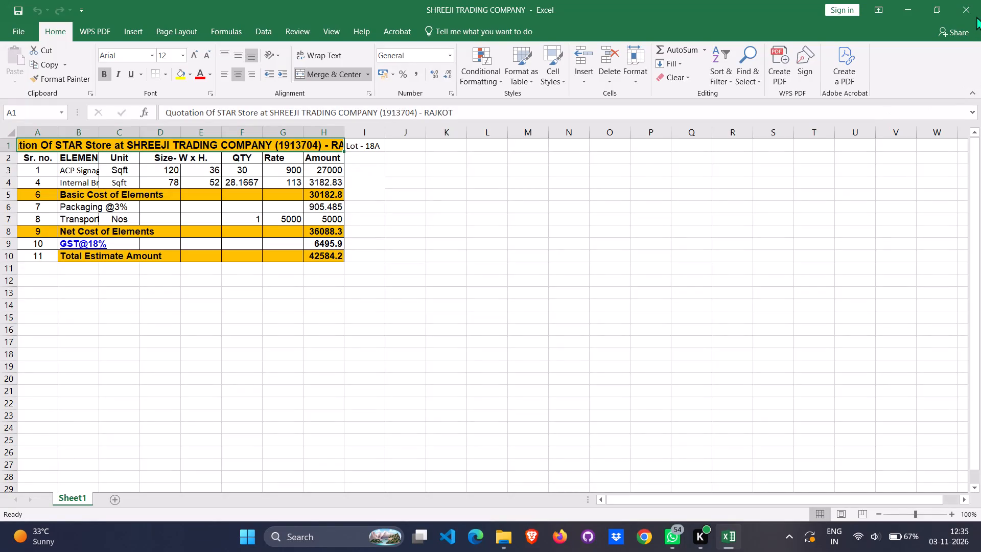
Close the SHREEJI TRADING COMPANY workbook.
left_click(966, 8)
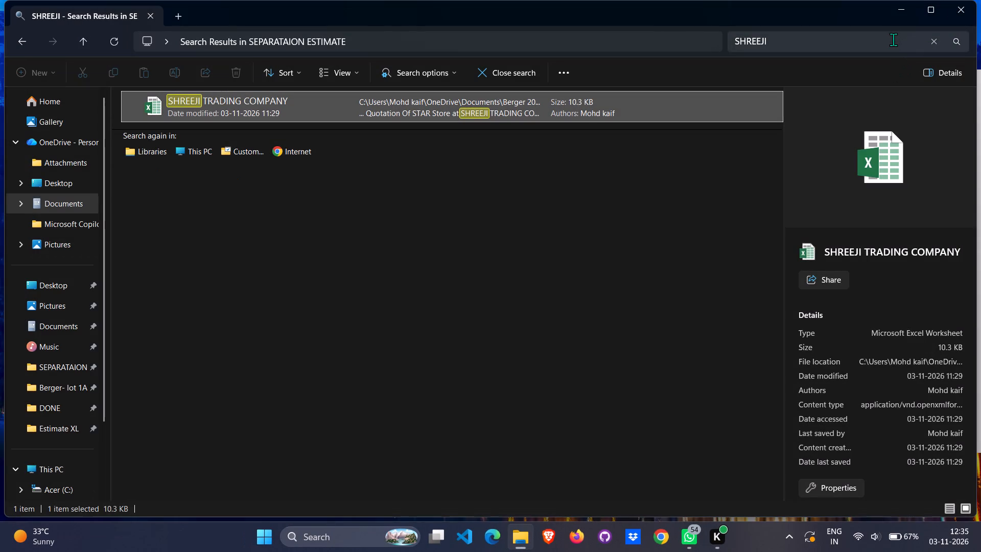
Search the SEPARATAION ESTIMATE folder for SAI and open the NEW SAILEELA TRADERS workbook.
left_click(893, 39)
key("BackSpace")
key("BackSpace")
key("BackSpace")
key("BackSpace")
key("BackSpace")
key("BackSpace")
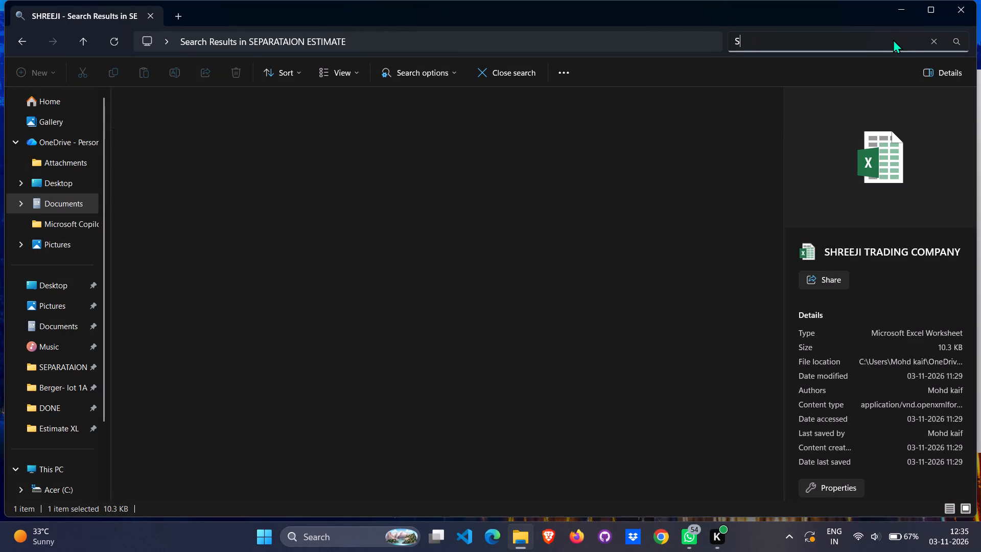
type("AI")
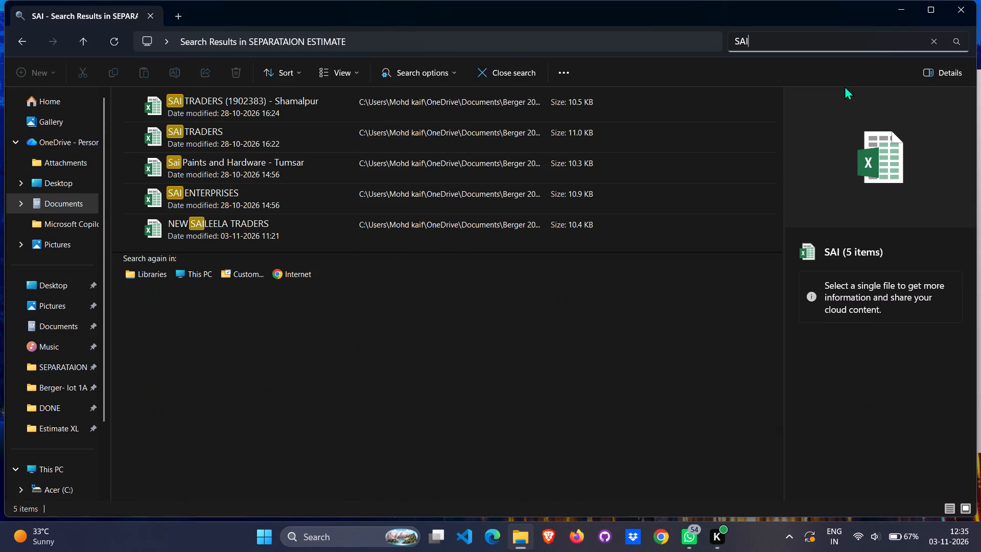
double_click(330, 220)
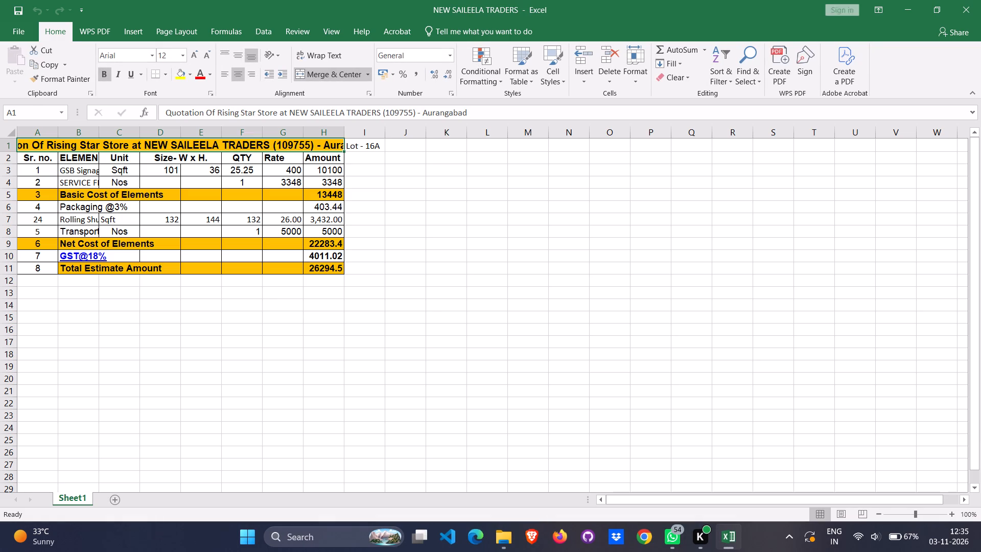
Widen the ELEMENT column in the NEW SAILEELA TRADERS quotation so the element names can be read in full.
left_click_drag(96, 130, 133, 127)
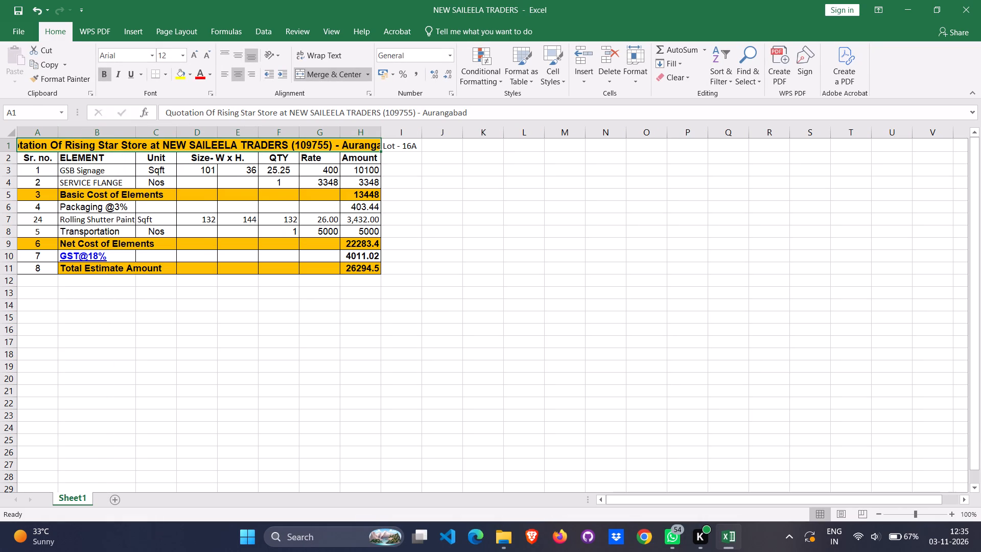
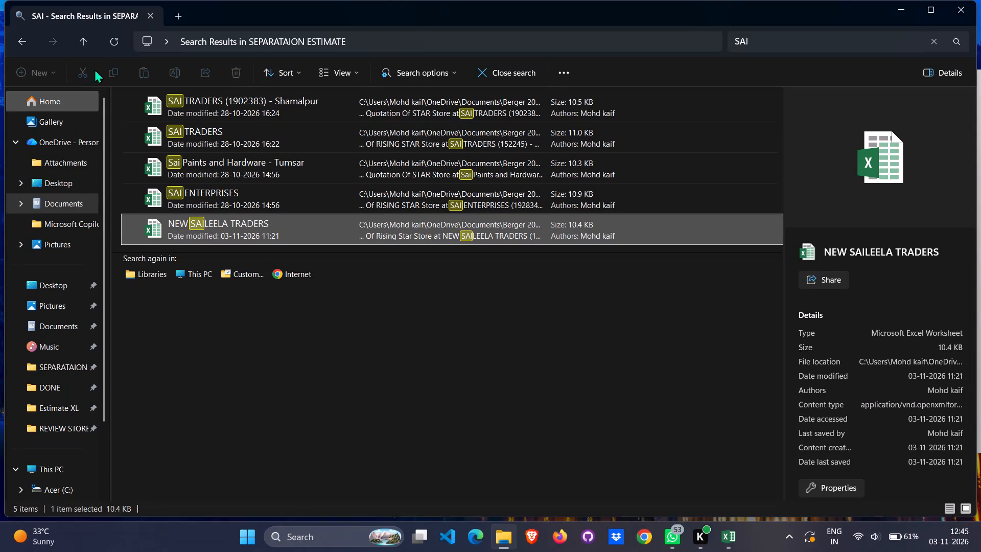
Open the Documents folder in a new tab, briefly check the Berger 2026 folder, and return to the SAI search results.
left_click(172, 15)
left_click(62, 209)
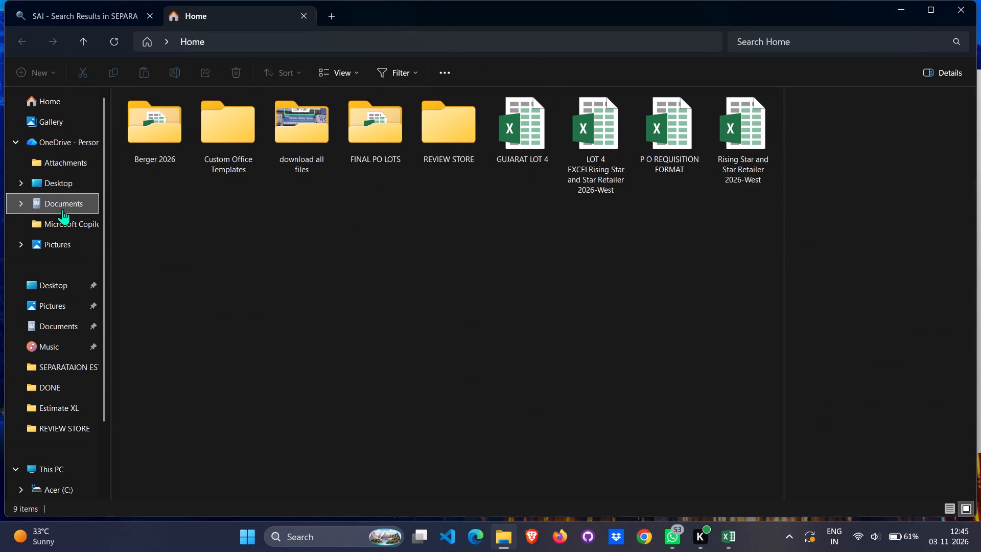
double_click(168, 149)
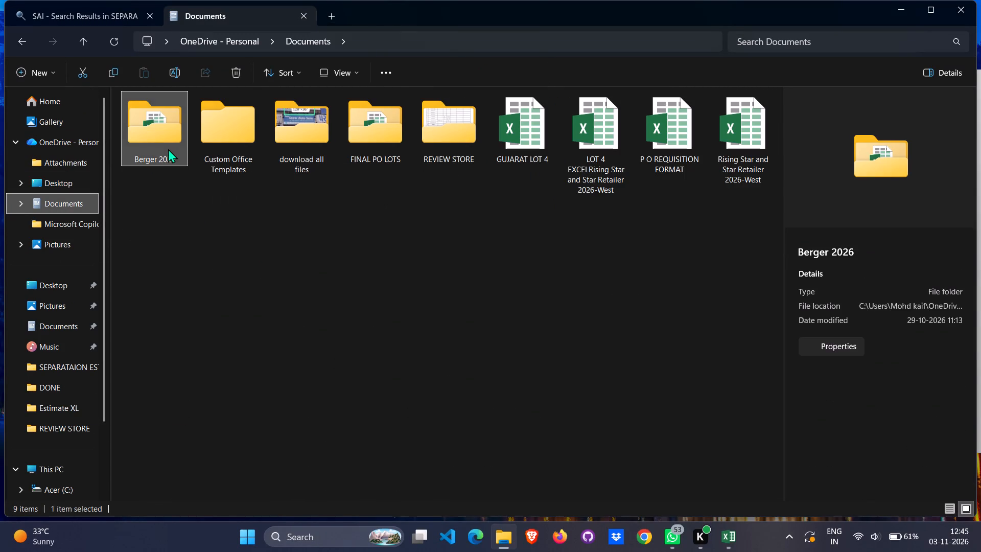
left_click(18, 40)
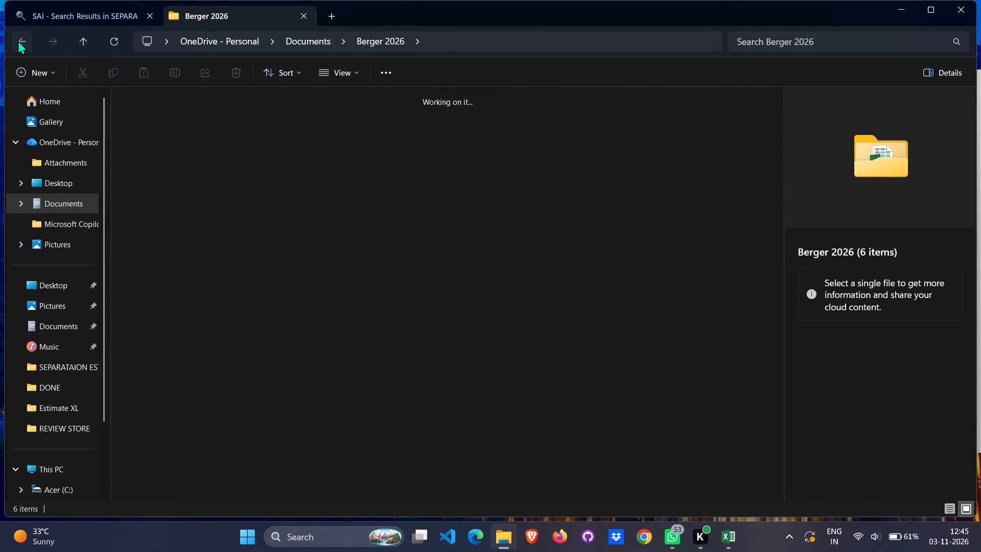
left_click(94, 7)
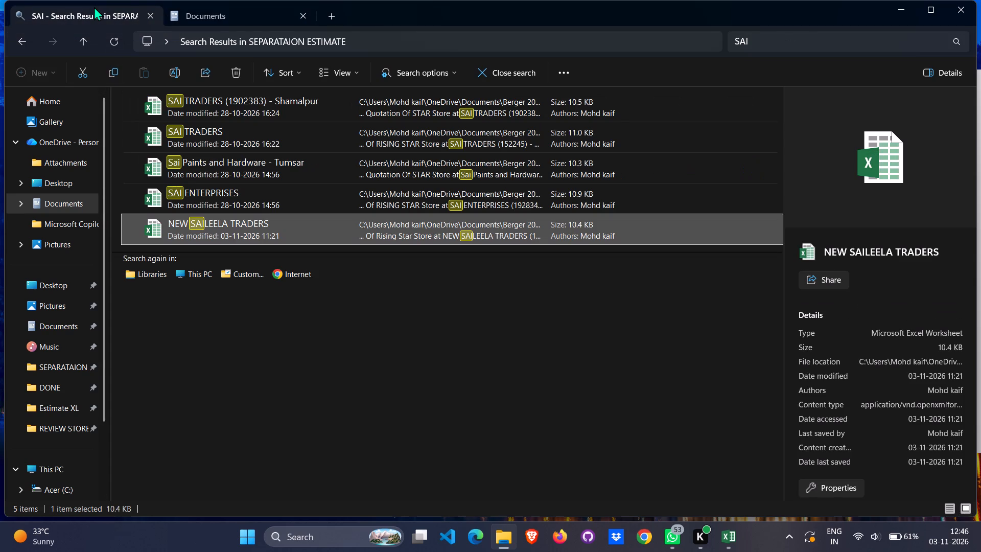
Delete the NEW PATEL TIMBER, SHREE RAMESHWAR TRADER and SHREEJI TRADING CO. images from the REVIEW STORE folder in Documents.
left_click(194, 15)
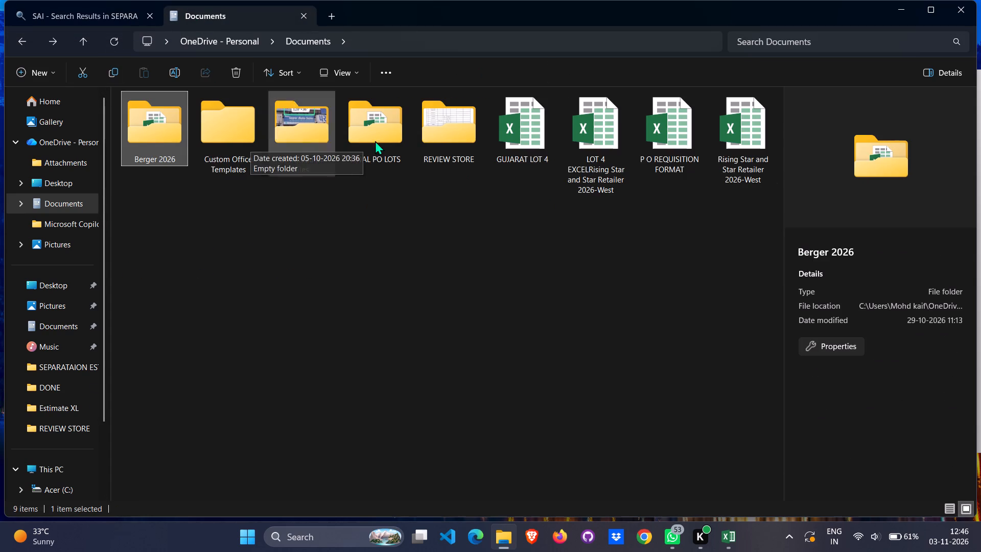
double_click(420, 141)
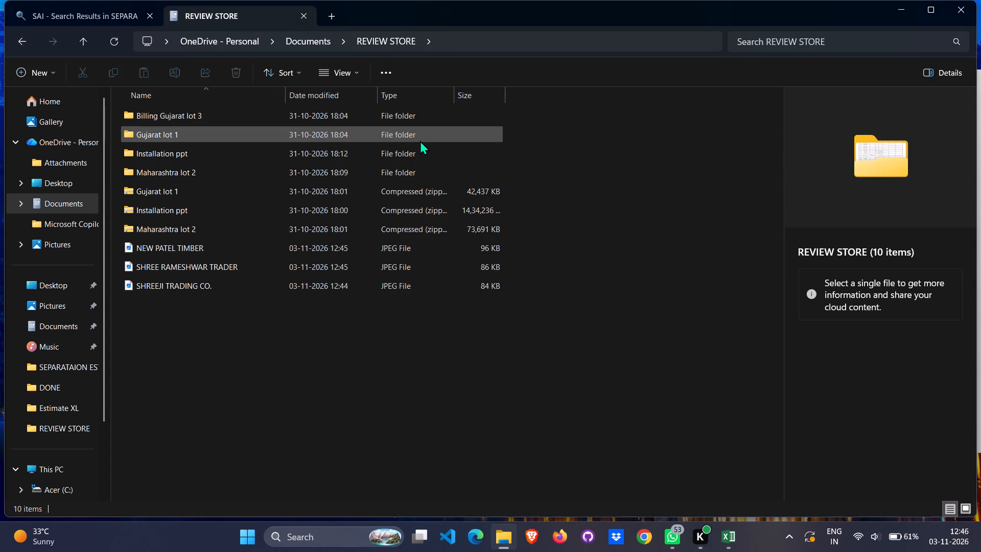
left_click(307, 246)
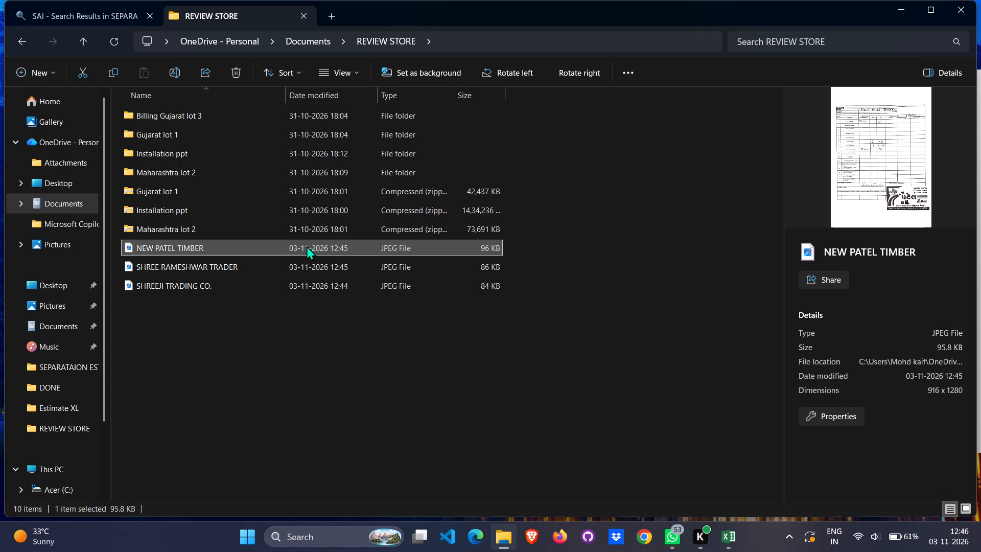
key("shift+Down")
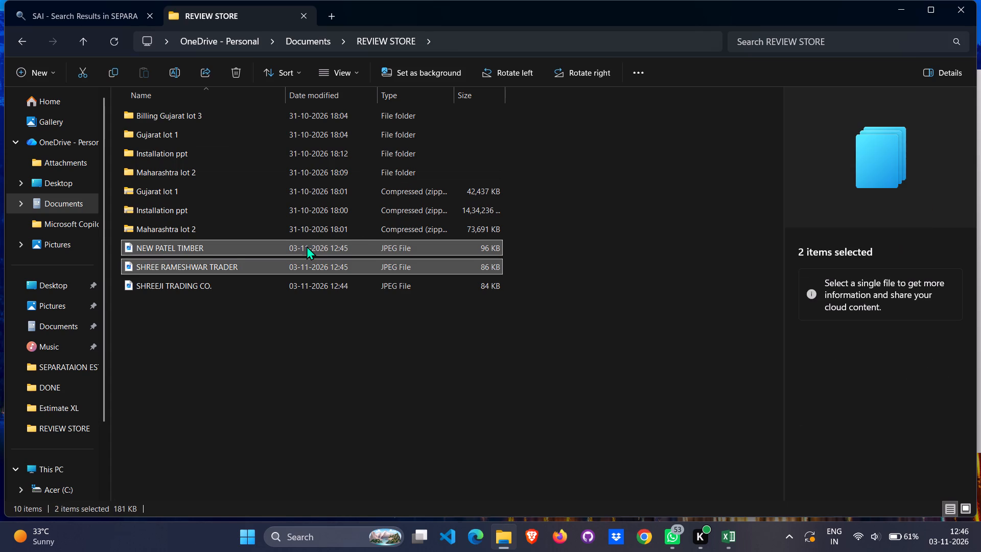
key("shift+Down")
key("Delete")
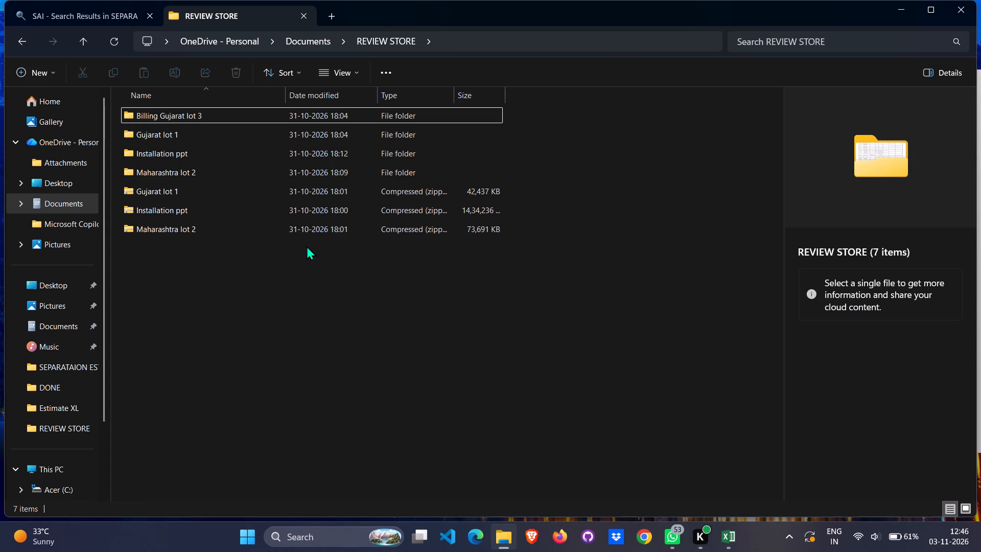
Leave the REVIEW STORE folder, close its File Explorer tab, and return to the SAI search results.
left_click(14, 42)
left_click(14, 42)
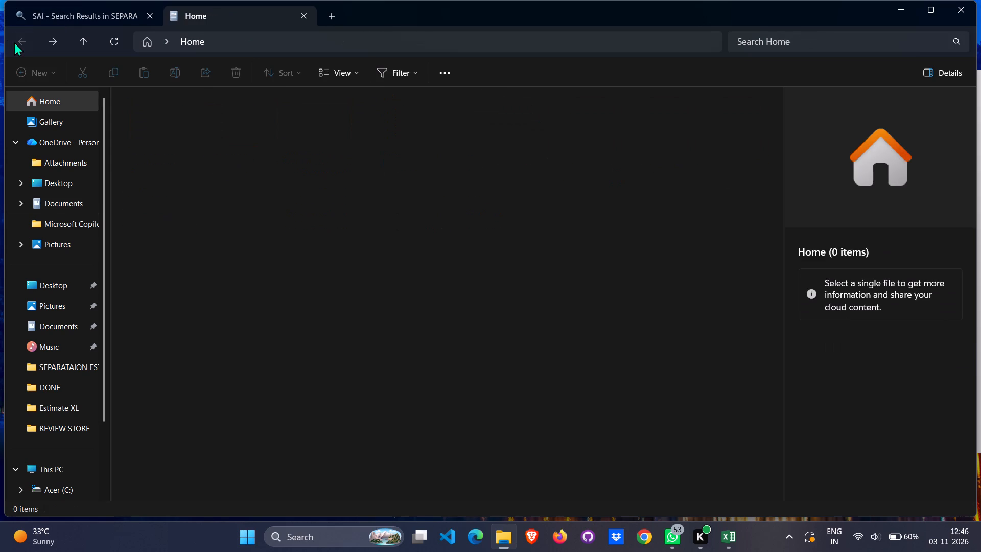
left_click(14, 42)
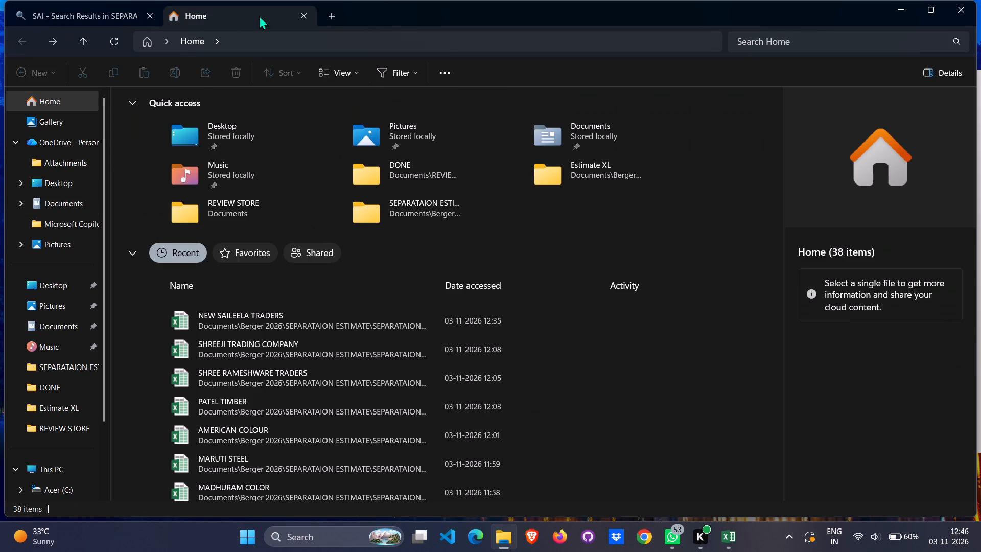
left_click(301, 14)
left_click(88, 17)
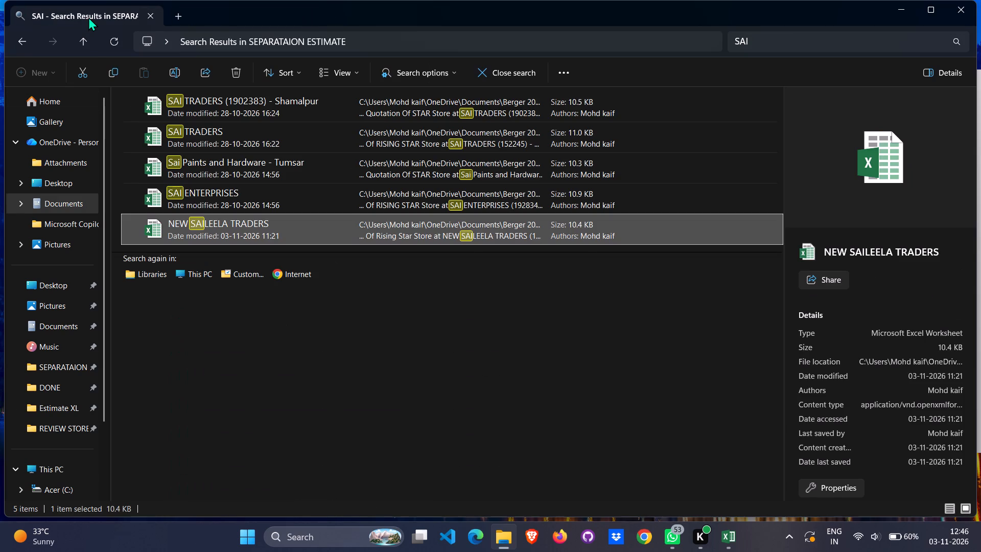
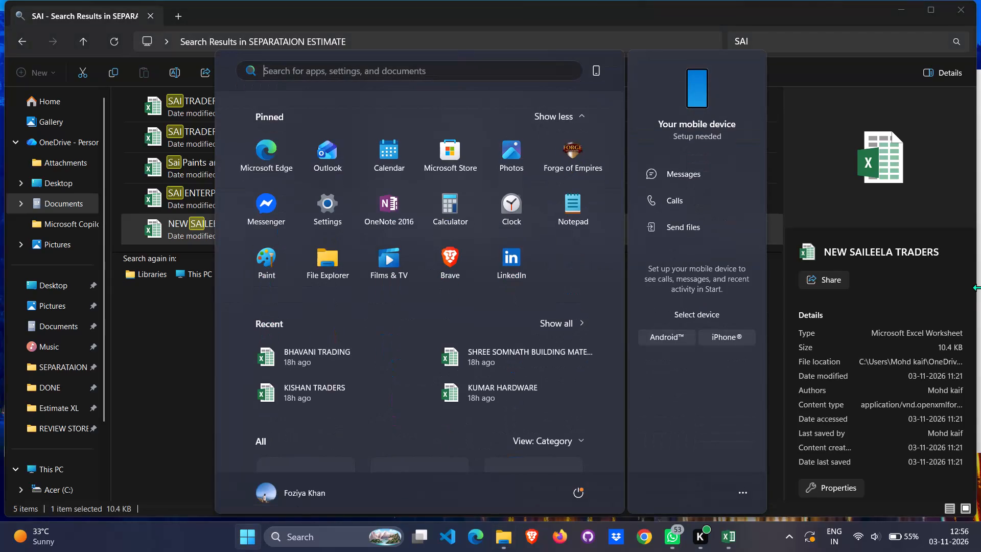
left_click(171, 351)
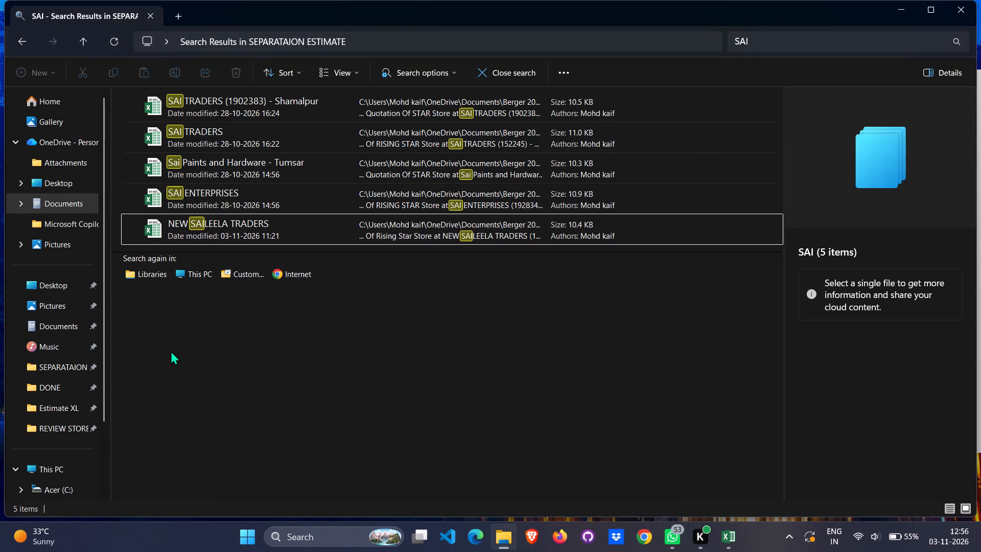